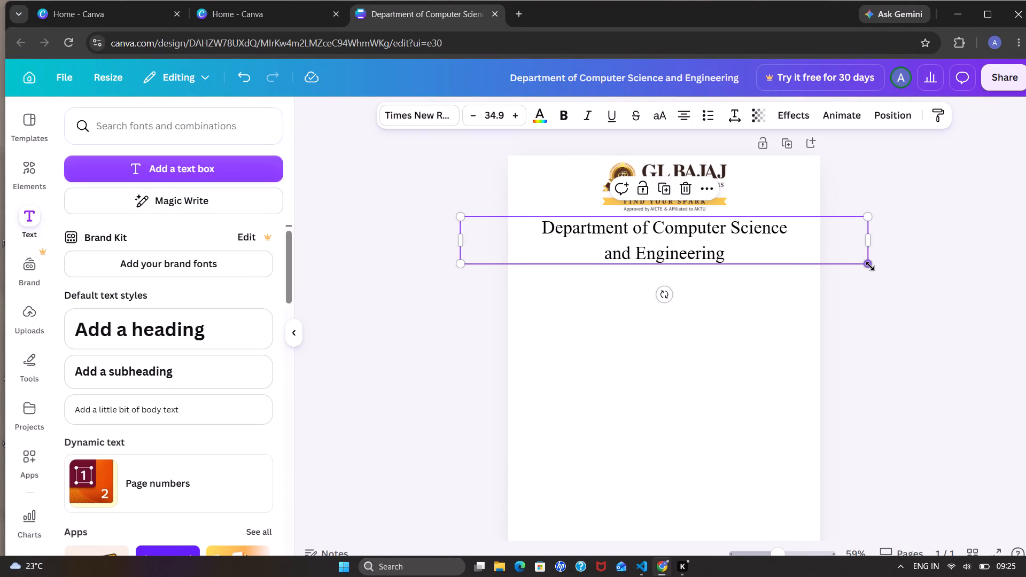
Scale down the "Department of Computer Science and Engineering" text box slightly, to a font size of about 33.8.
left_click_drag(870, 266, 858, 262)
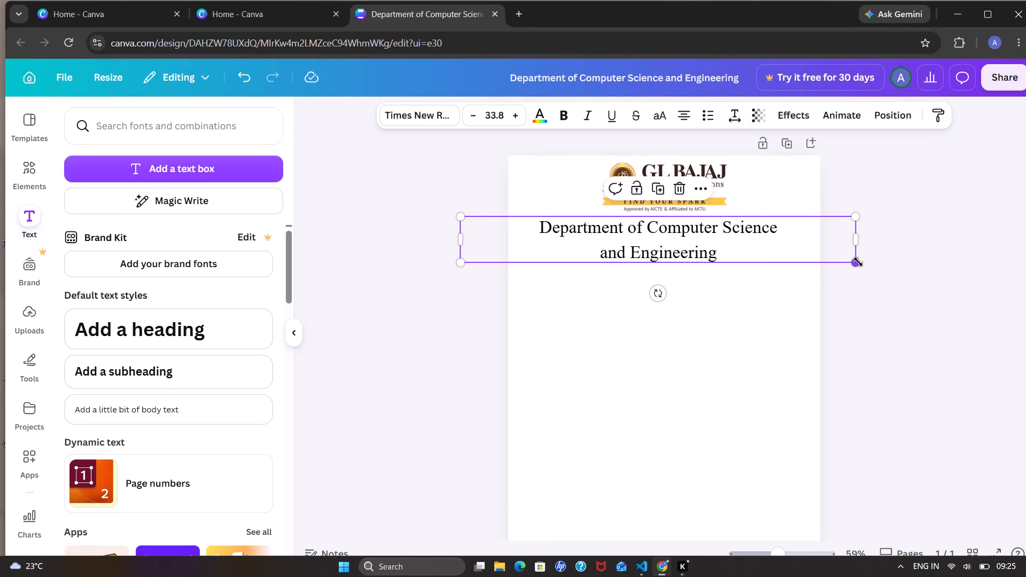
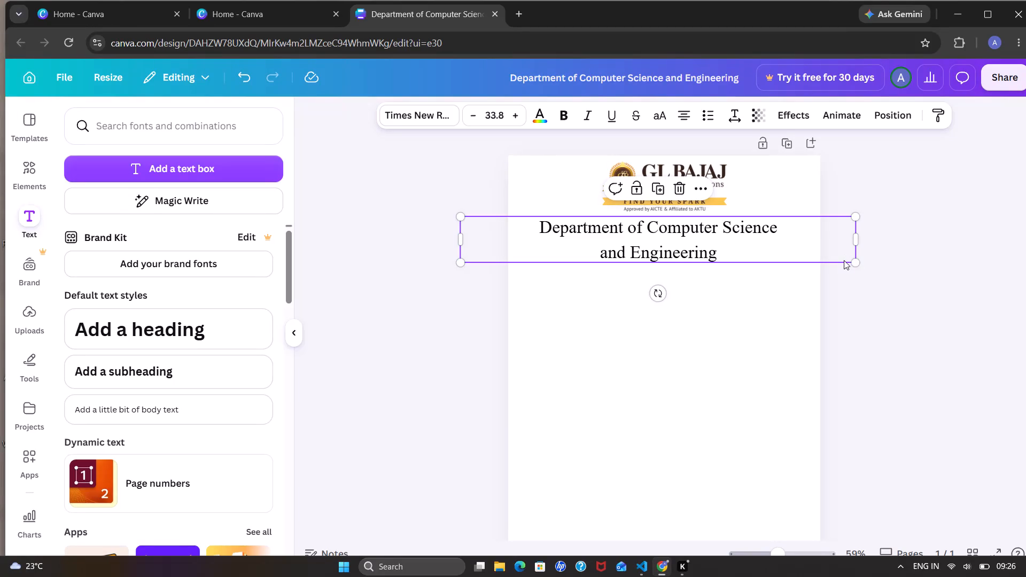
Scale the "Department of Computer Science and Engineering" text box down to a font size of about 31.9 and make it bold.
left_click_drag(857, 263, 849, 261)
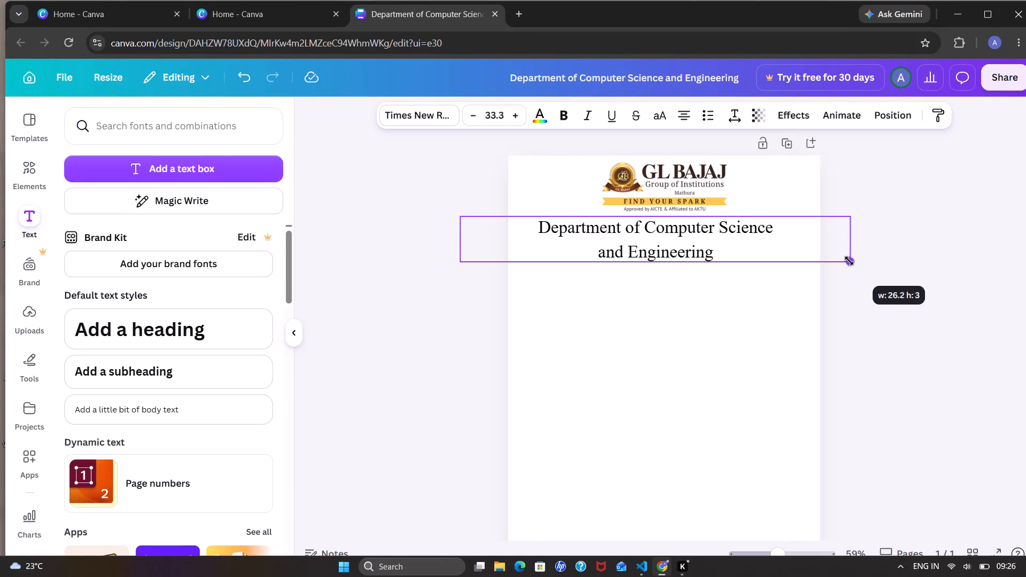
left_click_drag(849, 261, 835, 256)
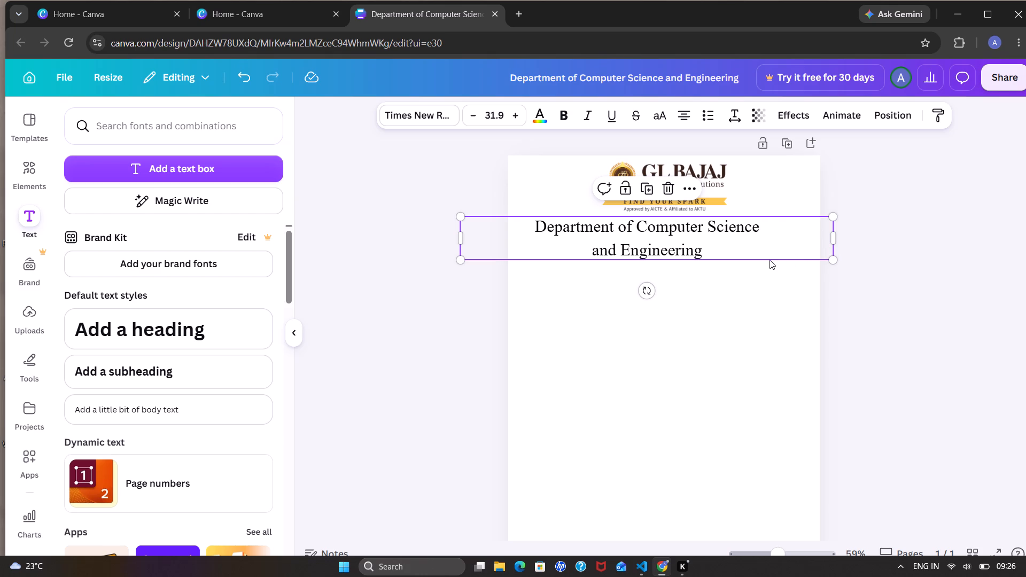
left_click_drag(772, 256, 798, 258)
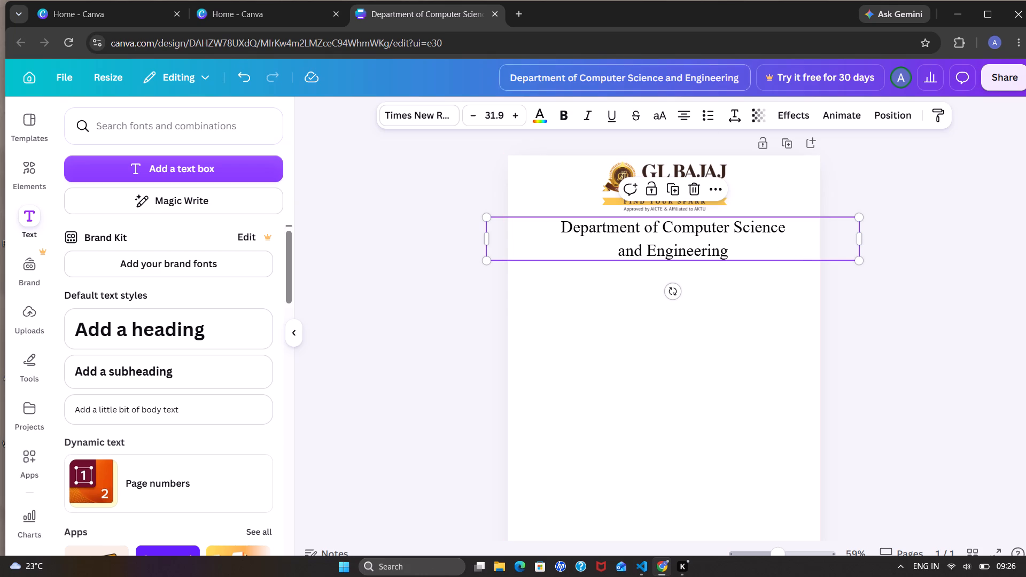
left_click(565, 116)
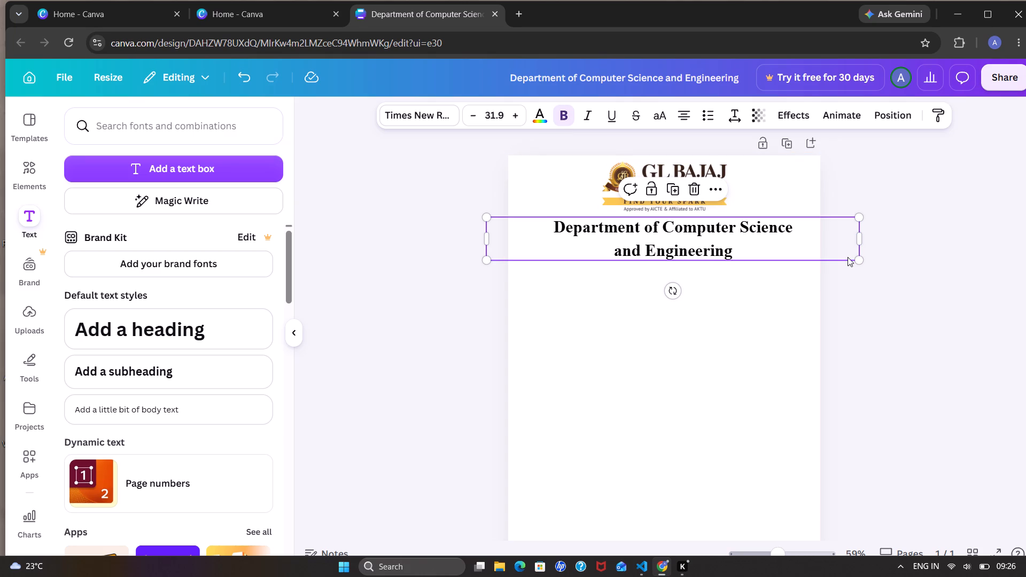
Scale the bold department heading down to a font size of about 29.2 and centre it on the page beneath the logo.
left_click_drag(860, 257, 830, 240)
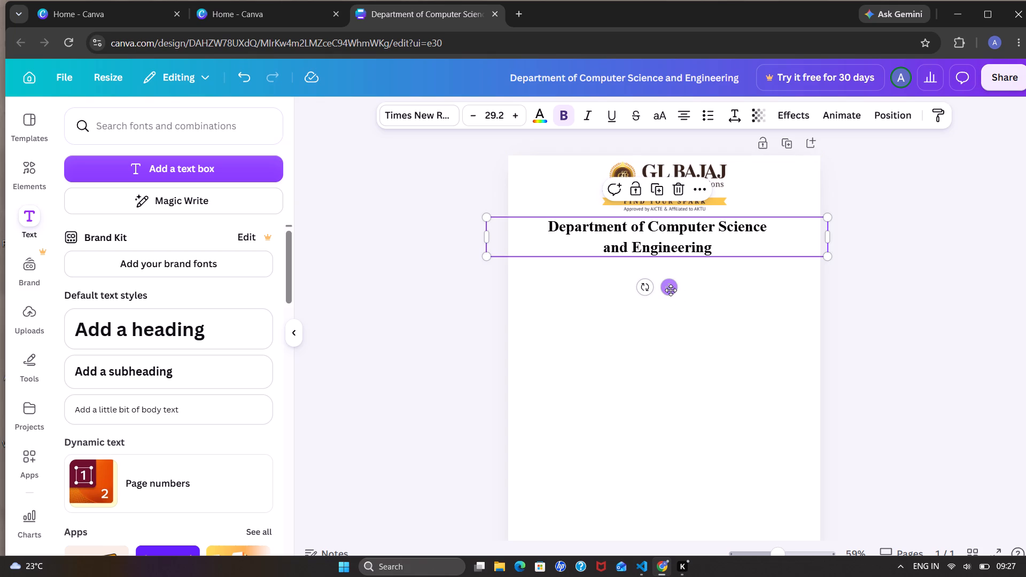
left_click_drag(671, 290, 677, 290)
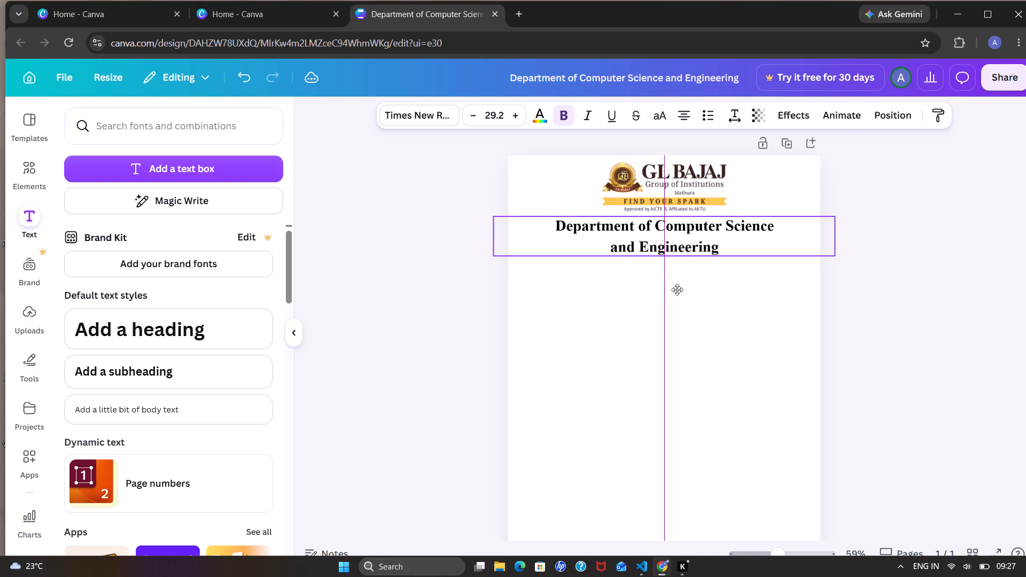
left_click_drag(677, 290, 681, 291)
left_click(779, 292)
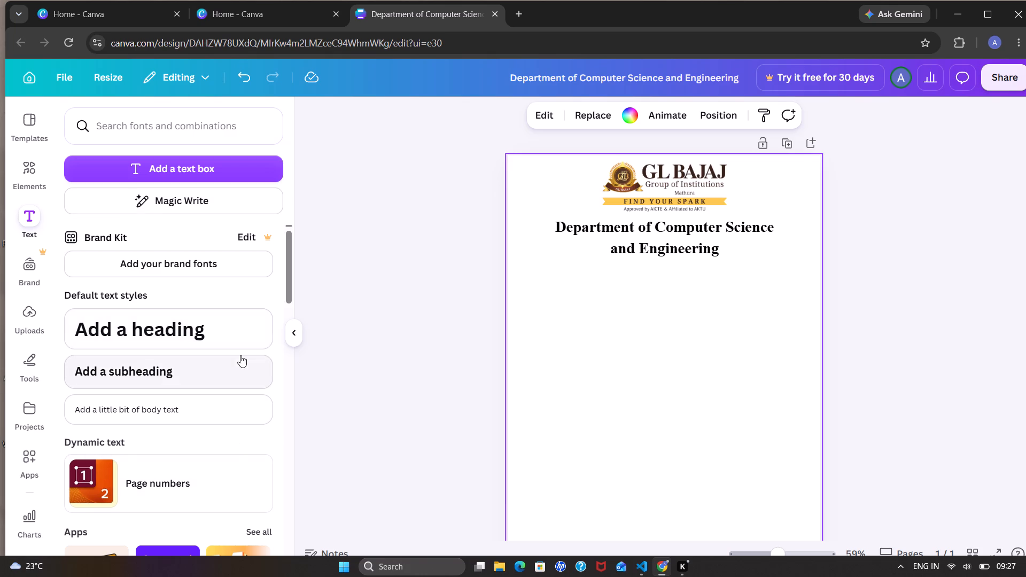
Add a subheading that reads "Research Paper" to the page.
left_click(234, 369)
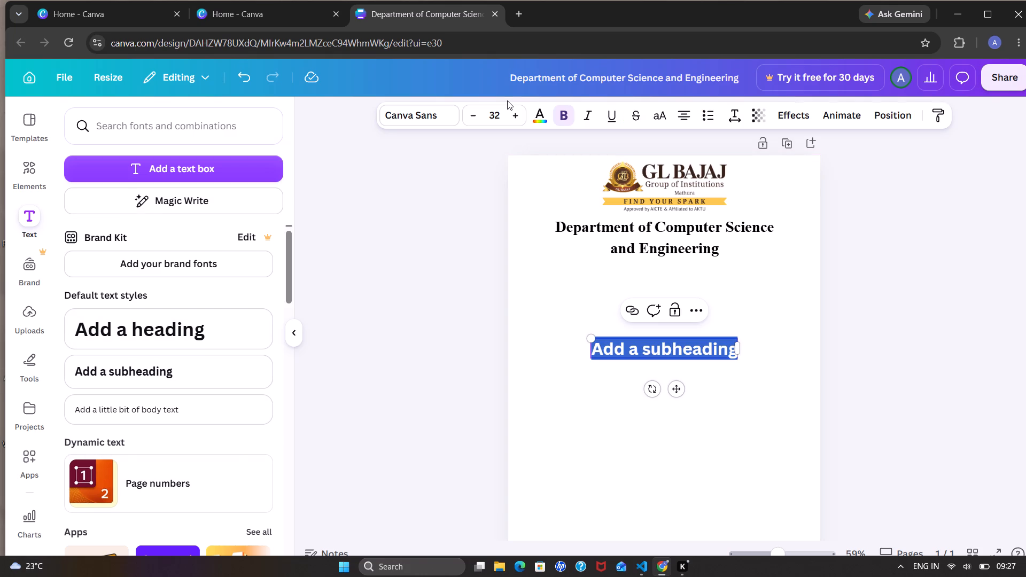
type("rese")
key("BackSpace")
key("BackSpace")
key("BackSpace")
key("BackSpace")
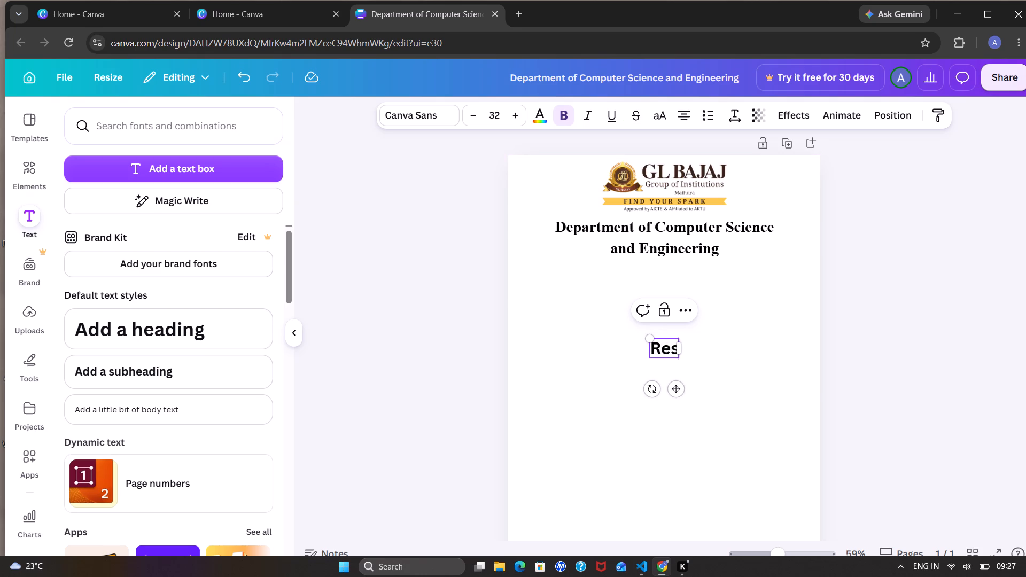
type("earch")
key("space")
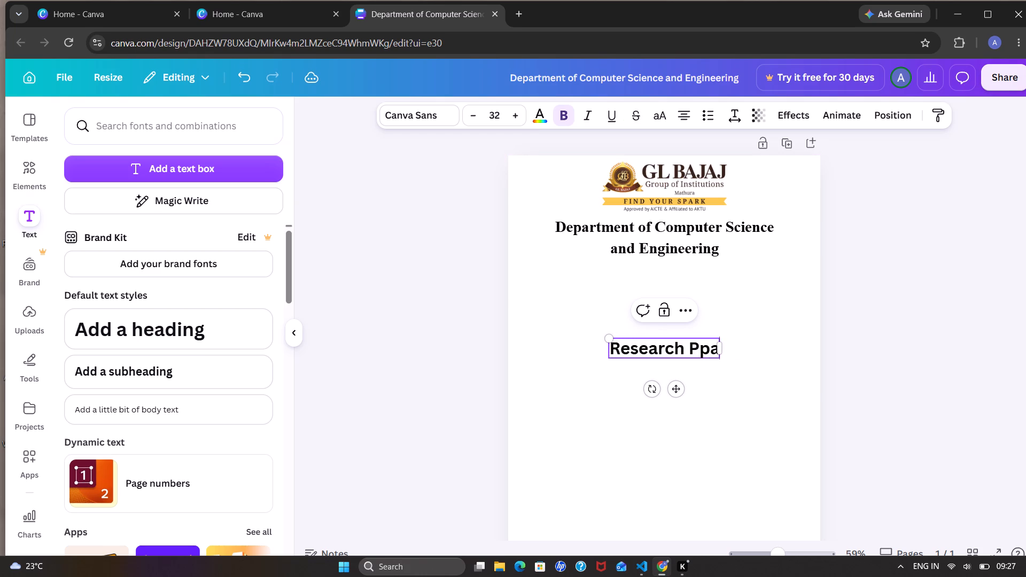
key("BackSpace")
key("BackSpace")
type("aper")
key("space")
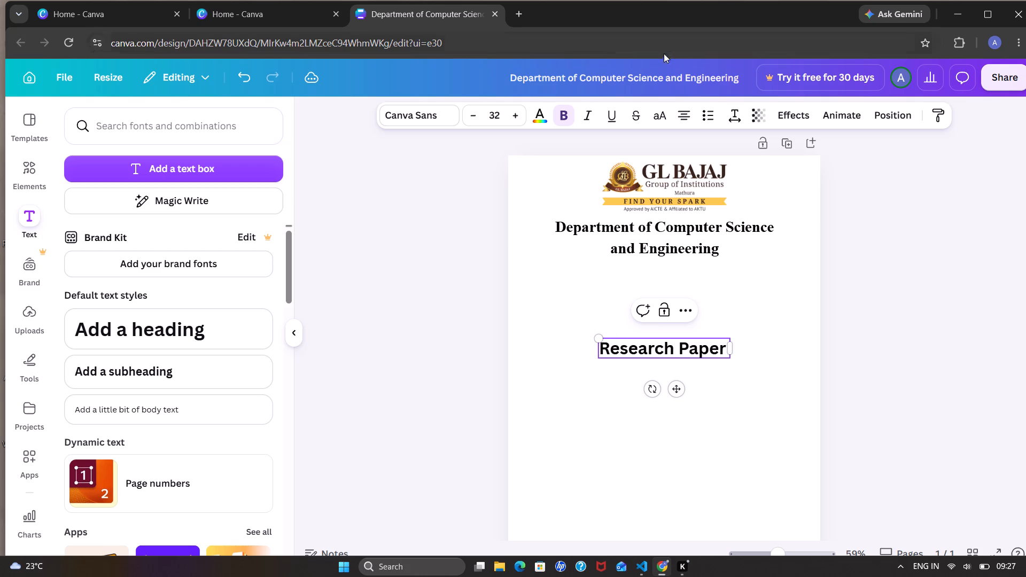
Set the font of the whole "Research Paper" subheading to Times New Roman.
left_click_drag(728, 350, 726, 350)
left_click_drag(726, 350, 595, 352)
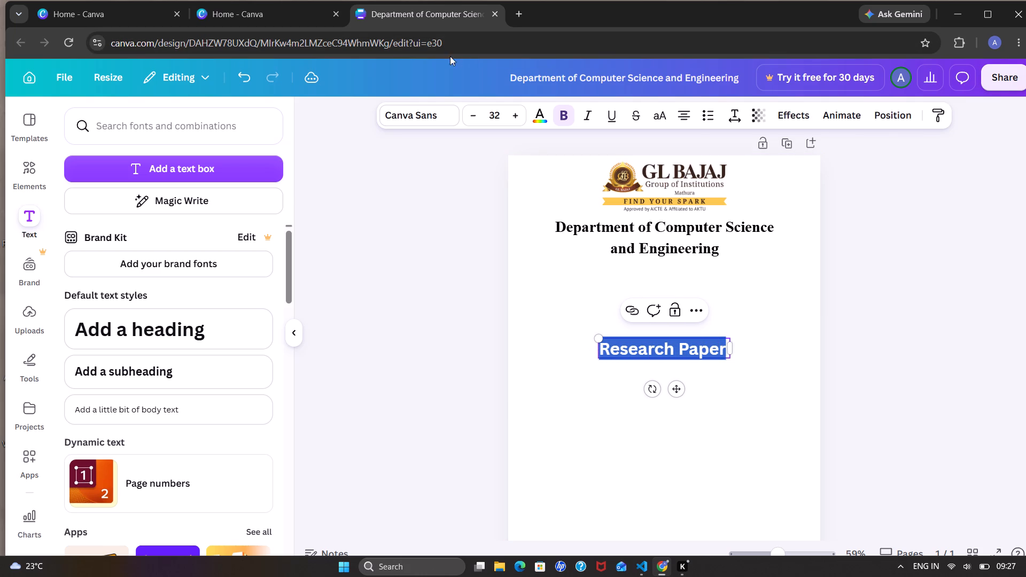
left_click(437, 112)
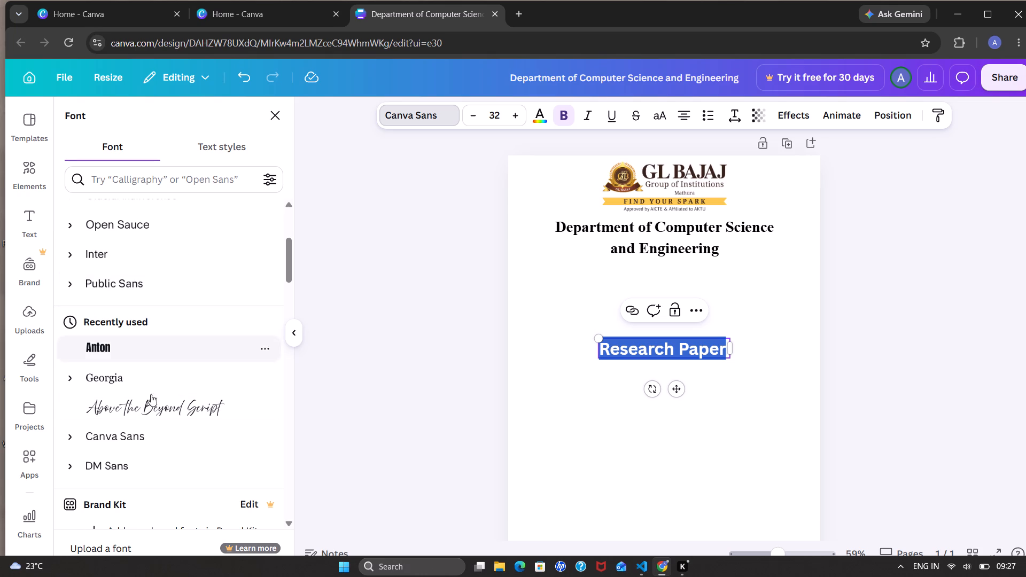
scroll(157, 361, "down", 2)
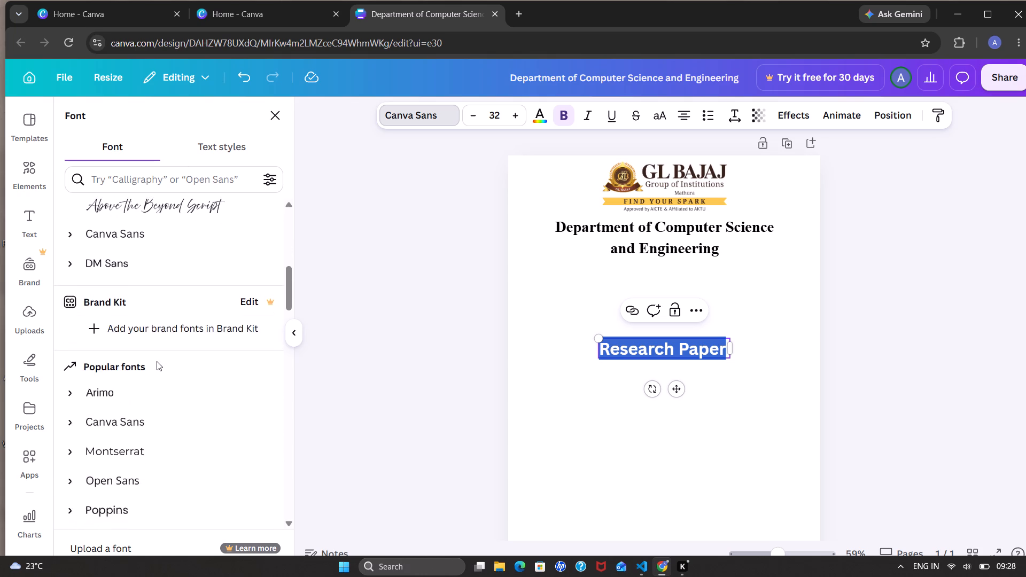
scroll(157, 361, "up", 3)
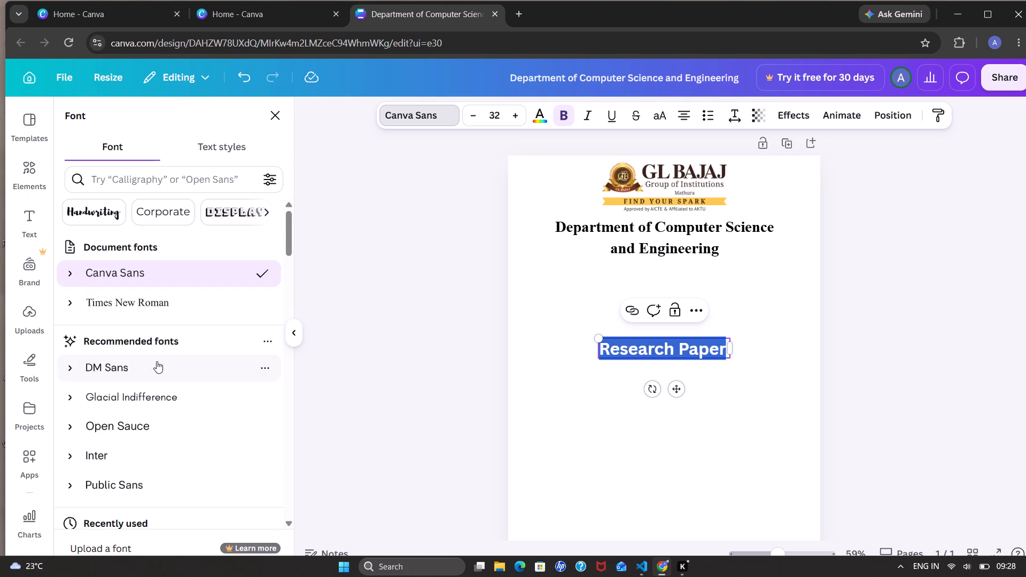
scroll(157, 361, "up", 1)
left_click(188, 290)
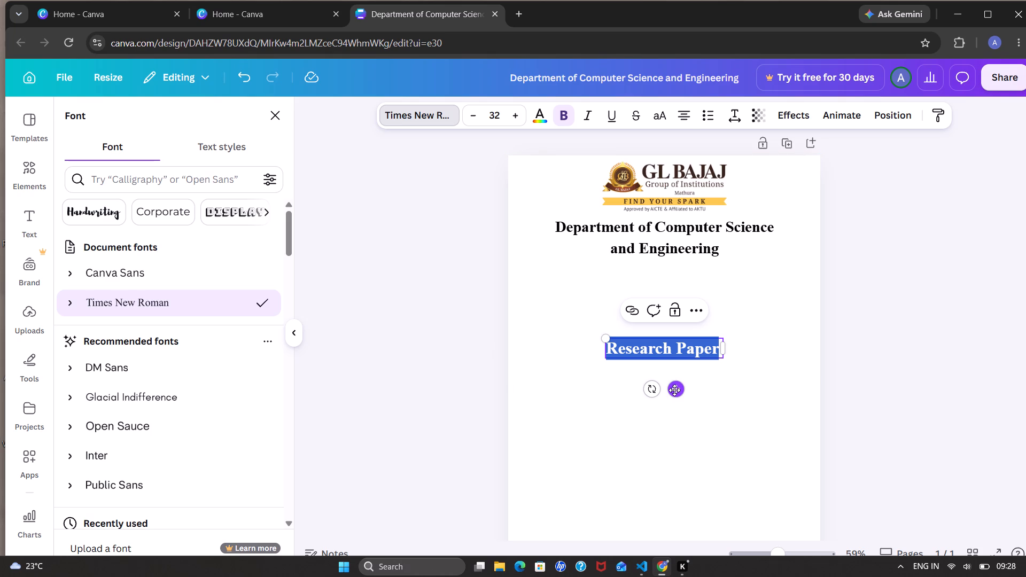
Move "Research Paper" up to just beneath the department heading and remove its bold formatting.
left_click_drag(674, 390, 676, 326)
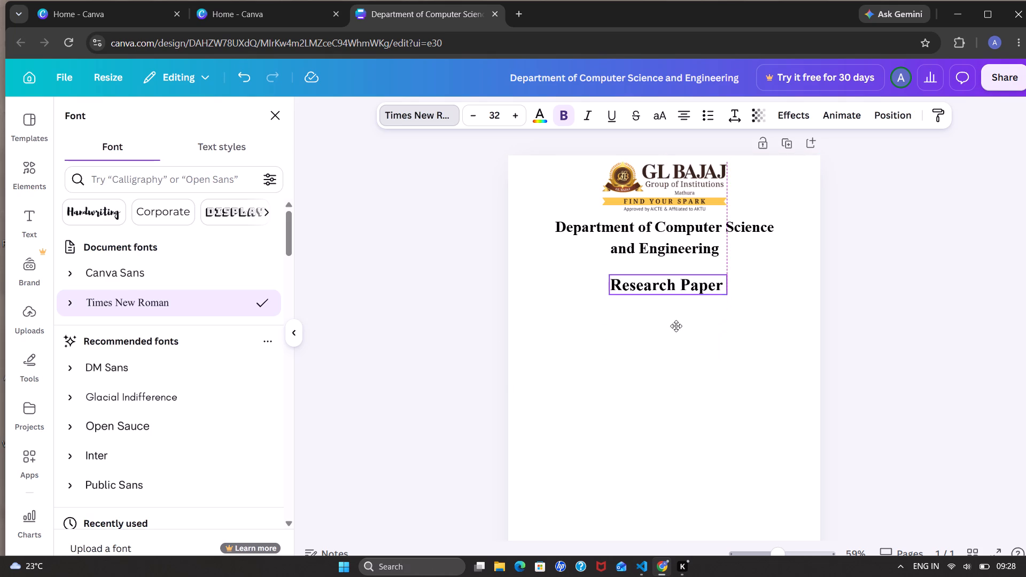
left_click_drag(676, 326, 675, 329)
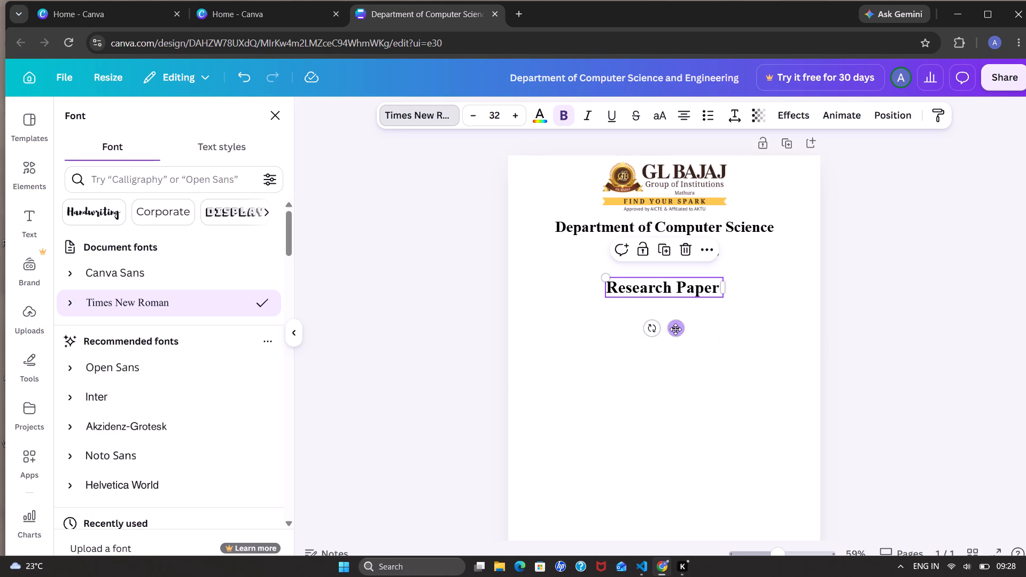
left_click(559, 116)
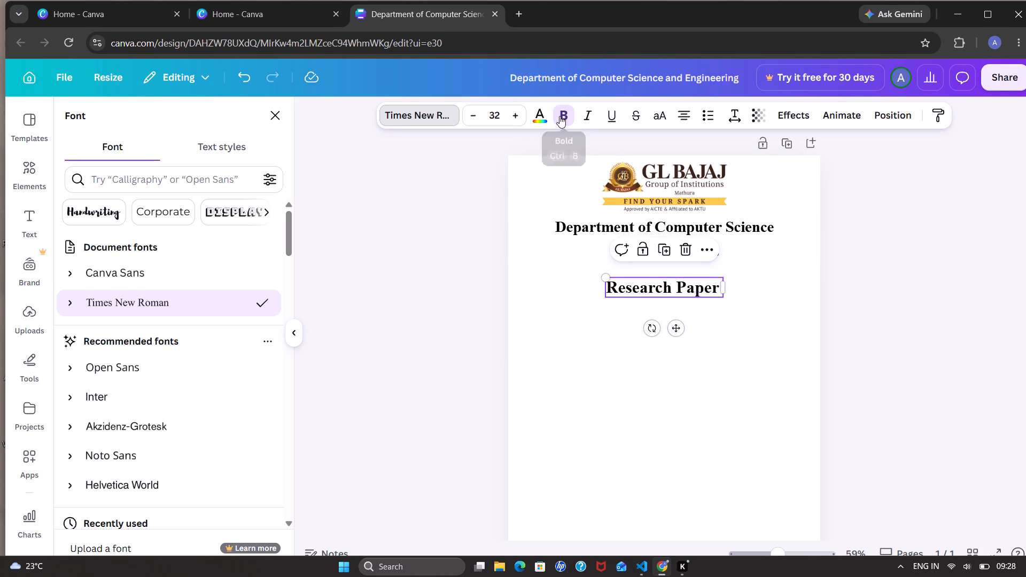
Make the "Research Paper" text box wider than its text, repositioning it near the page's vertical centre line.
double_click(716, 287)
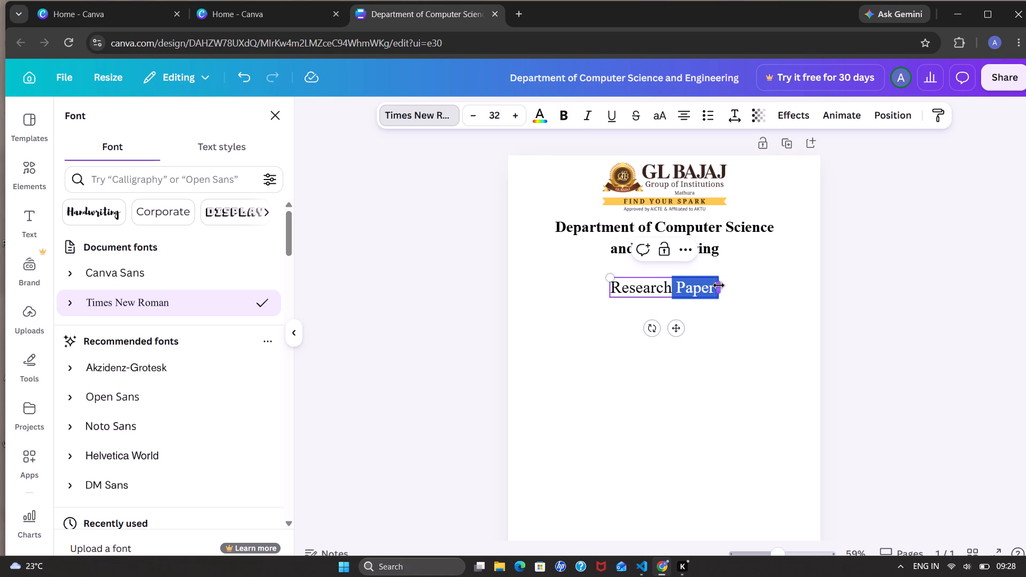
left_click_drag(719, 285, 866, 282)
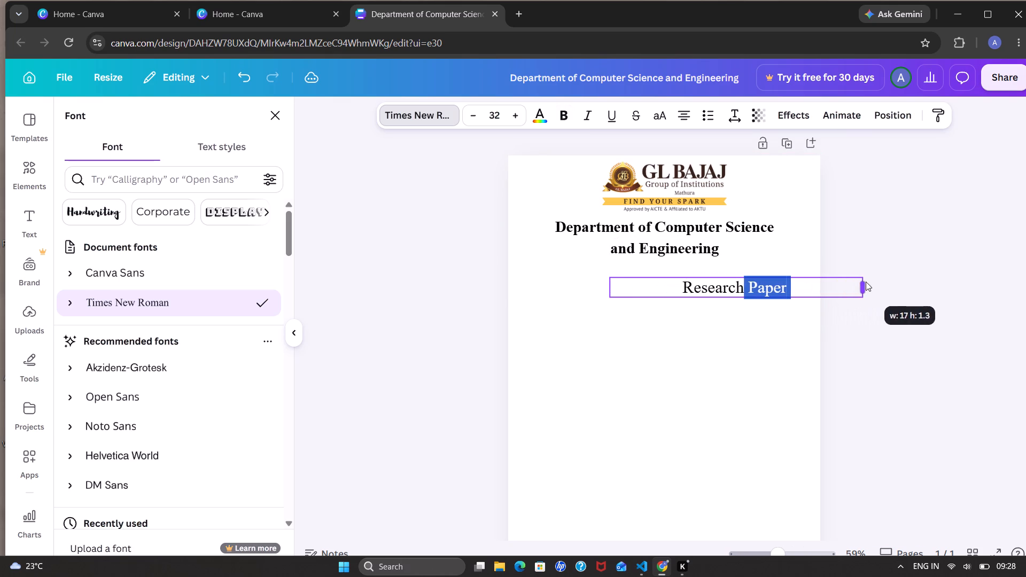
left_click_drag(754, 329, 735, 328)
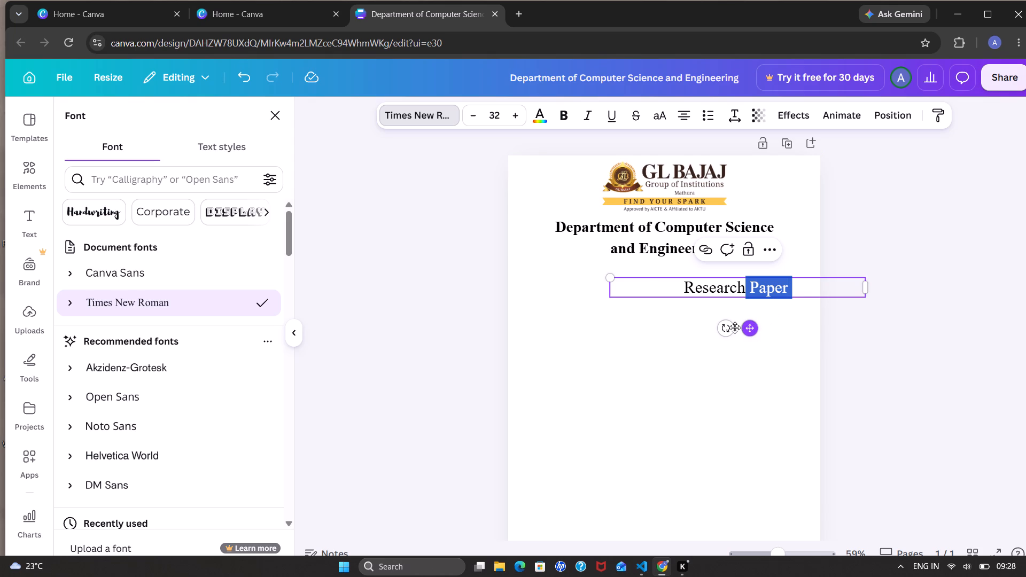
left_click_drag(735, 328, 688, 328)
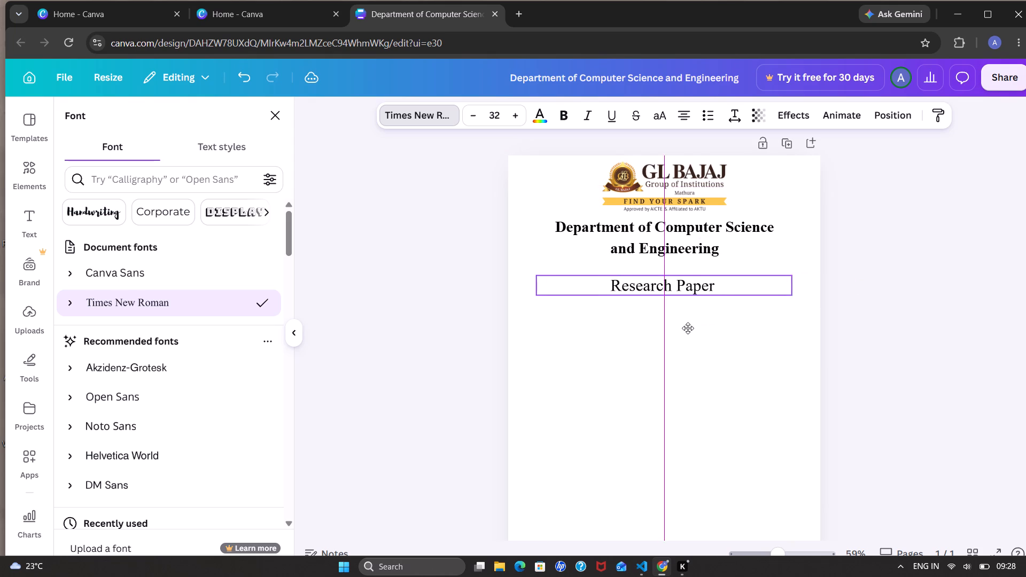
left_click_drag(688, 328, 687, 326)
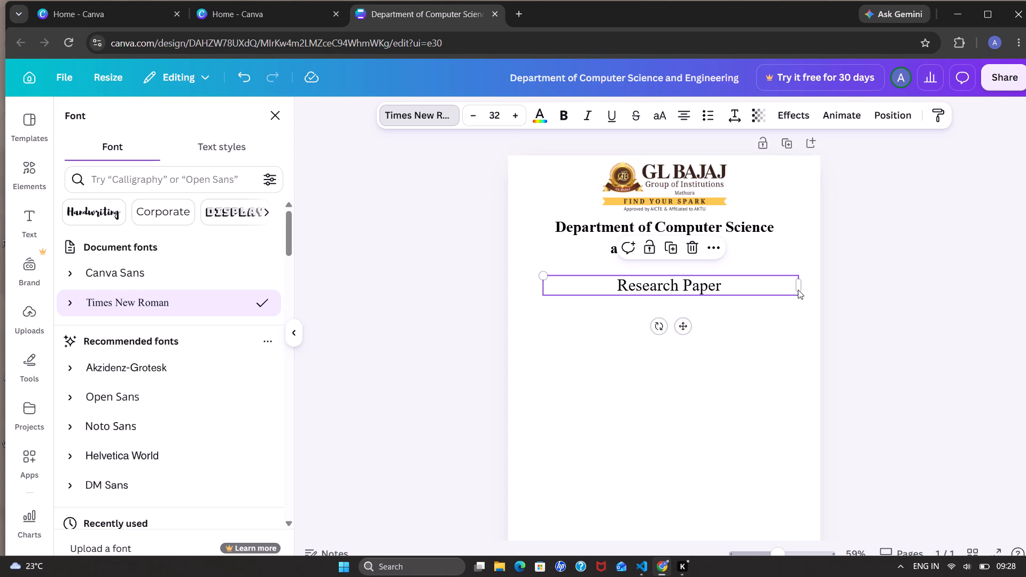
left_click(798, 289)
left_click_drag(798, 289, 778, 290)
left_click_drag(799, 286, 774, 285)
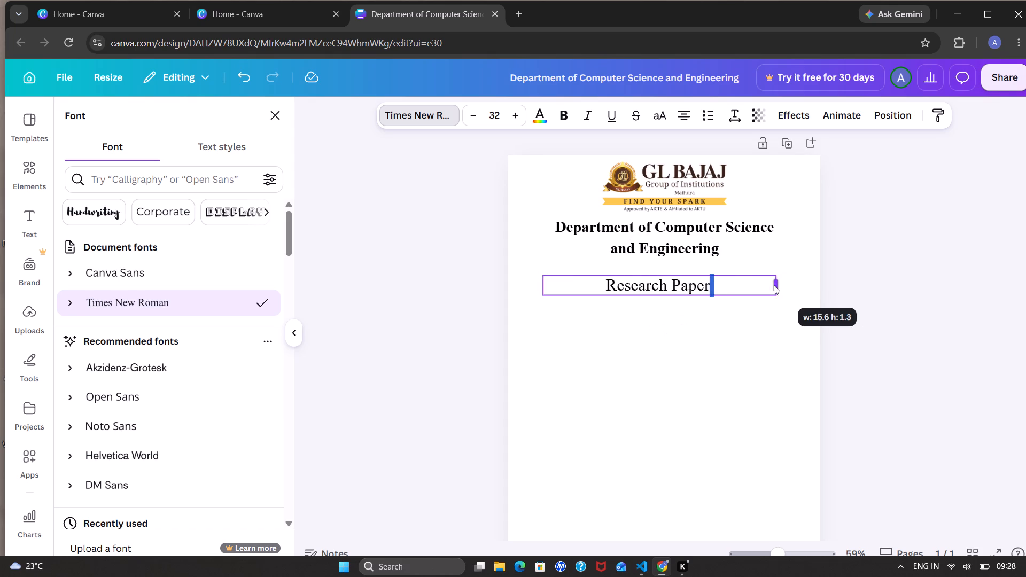
left_click_drag(774, 285, 733, 312)
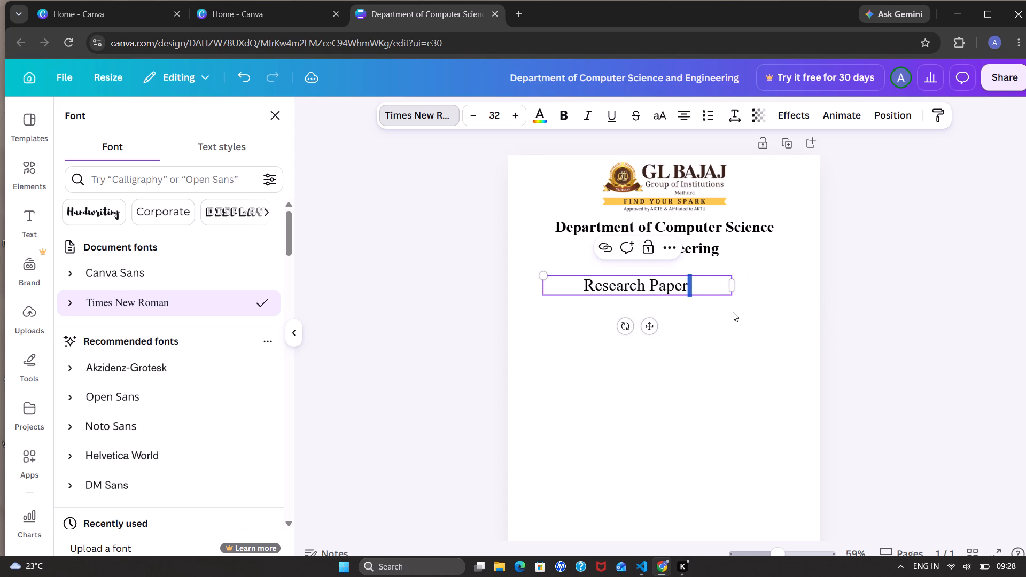
Set the "Research Paper" font size to 28 and centre the text box beneath the department heading.
left_click(476, 118)
left_click(476, 118)
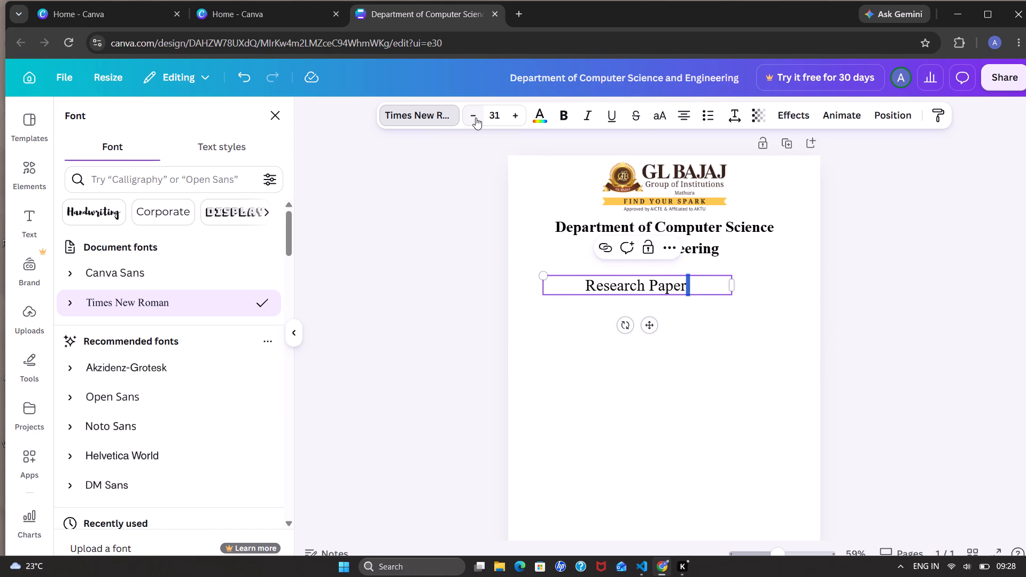
left_click(476, 118)
left_click(476, 118)
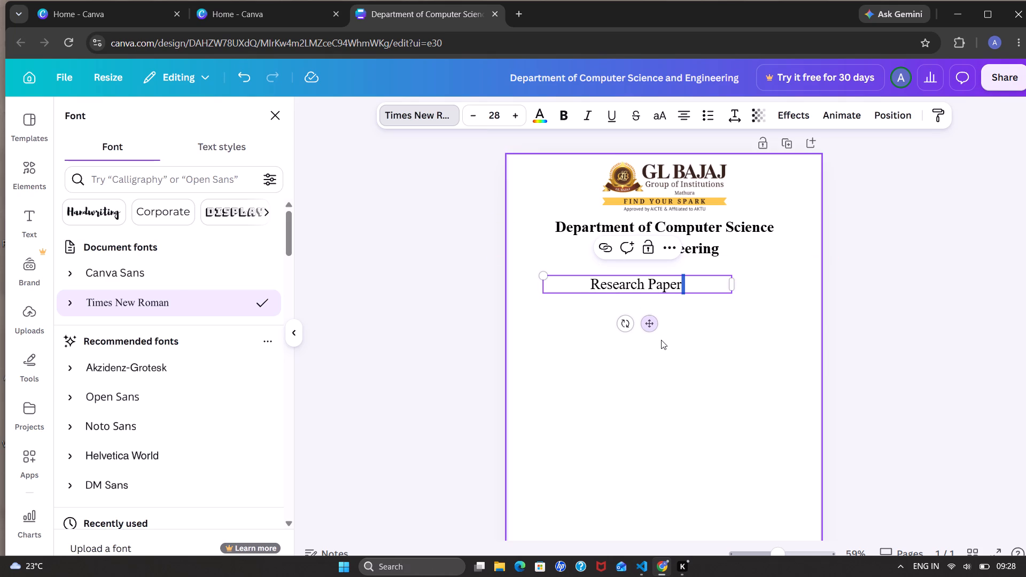
left_click_drag(652, 325, 674, 323)
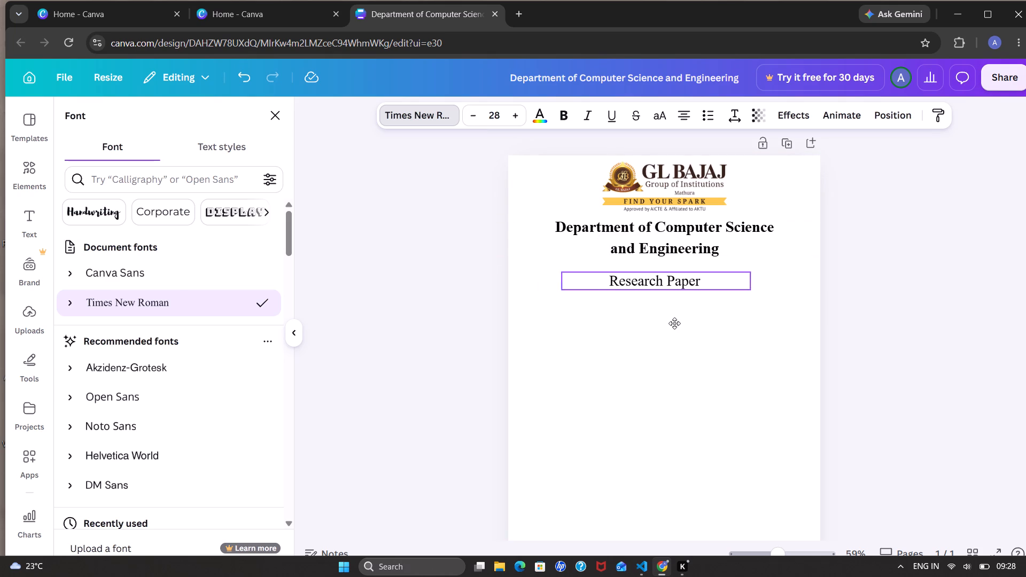
left_click_drag(674, 323, 675, 325)
left_click(713, 334)
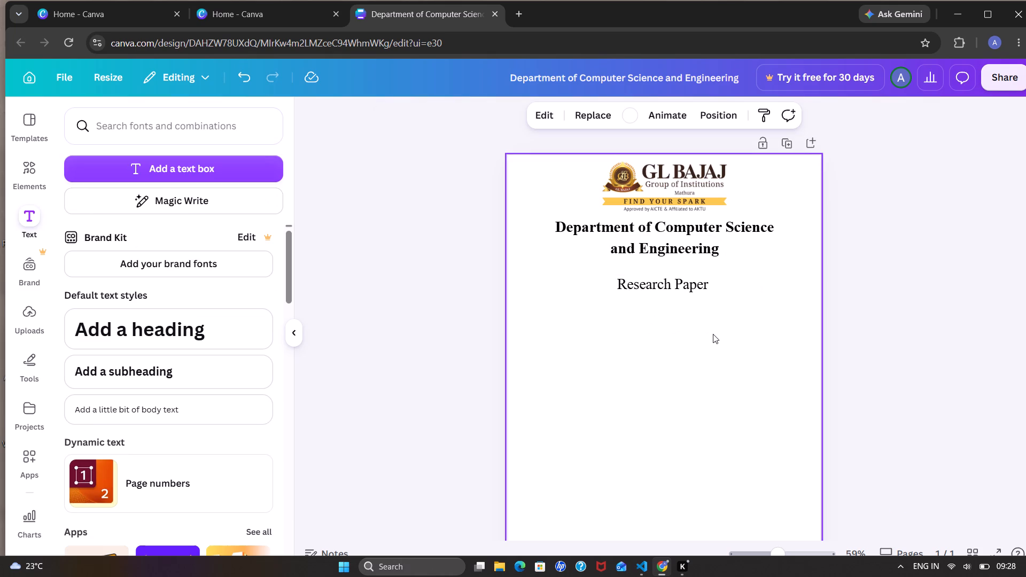
Add the body text "on" in Times New Roman, centred directly beneath "Research Paper".
left_click(153, 415)
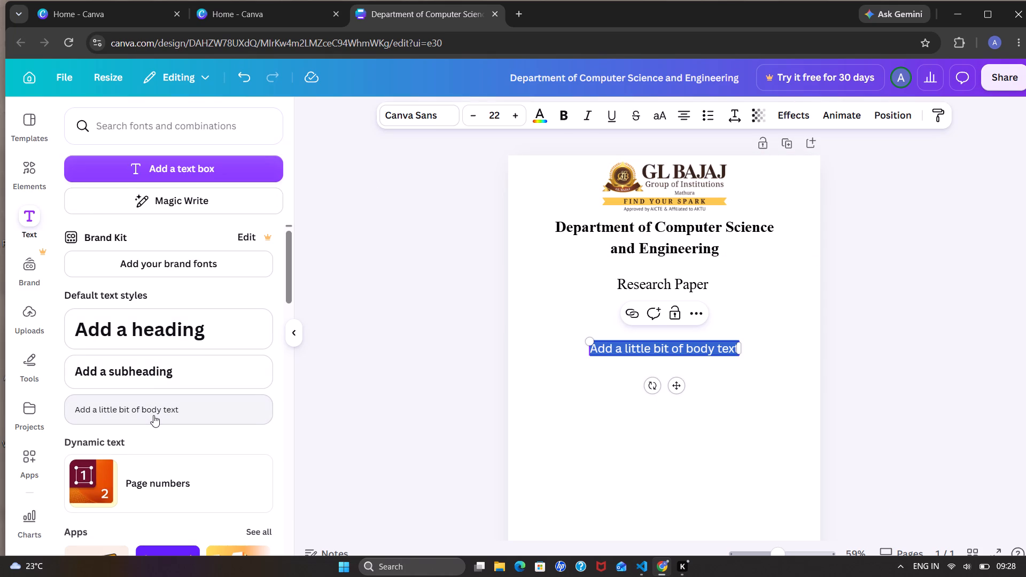
type("on")
key("space")
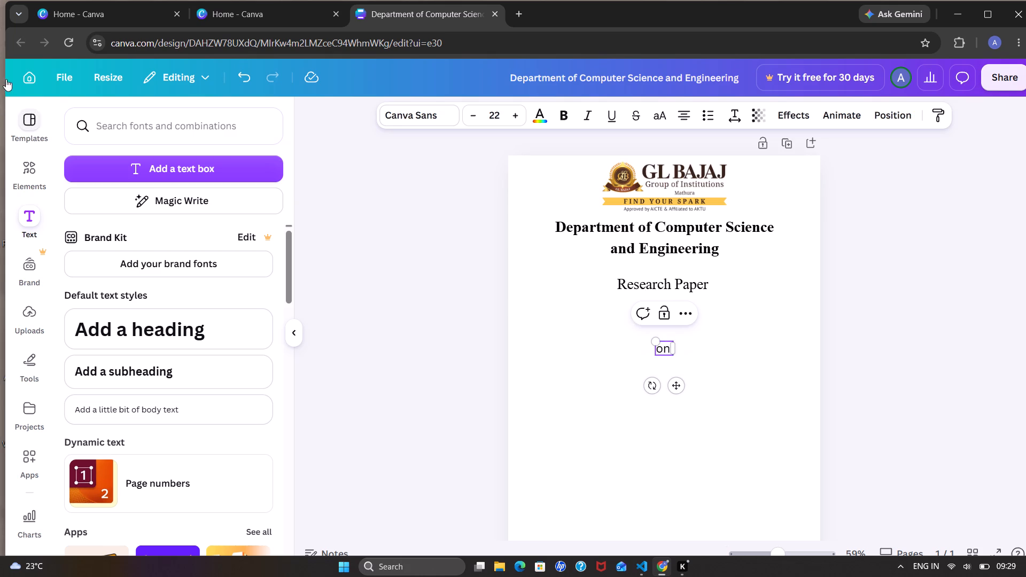
left_click(406, 112)
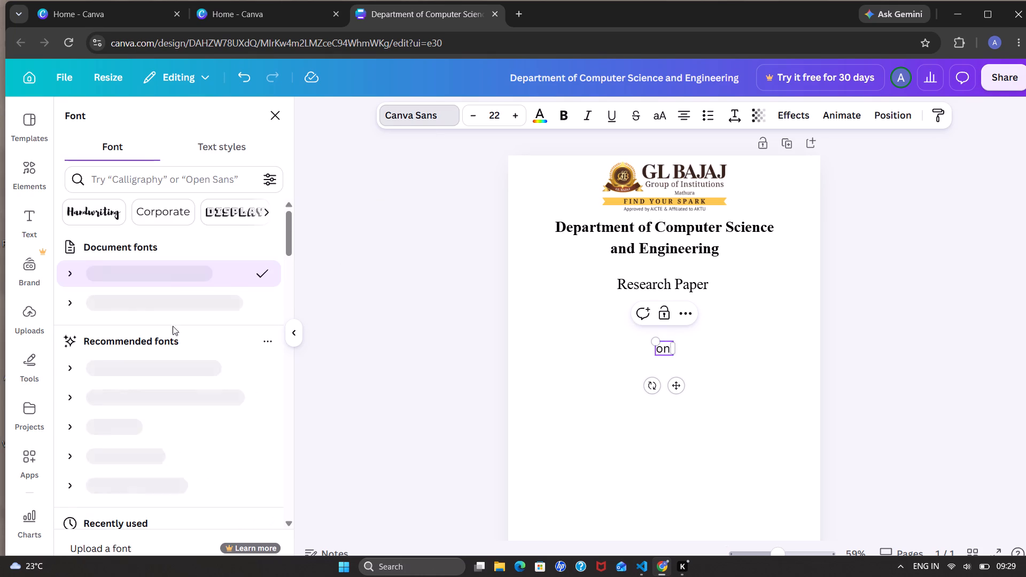
left_click(165, 311)
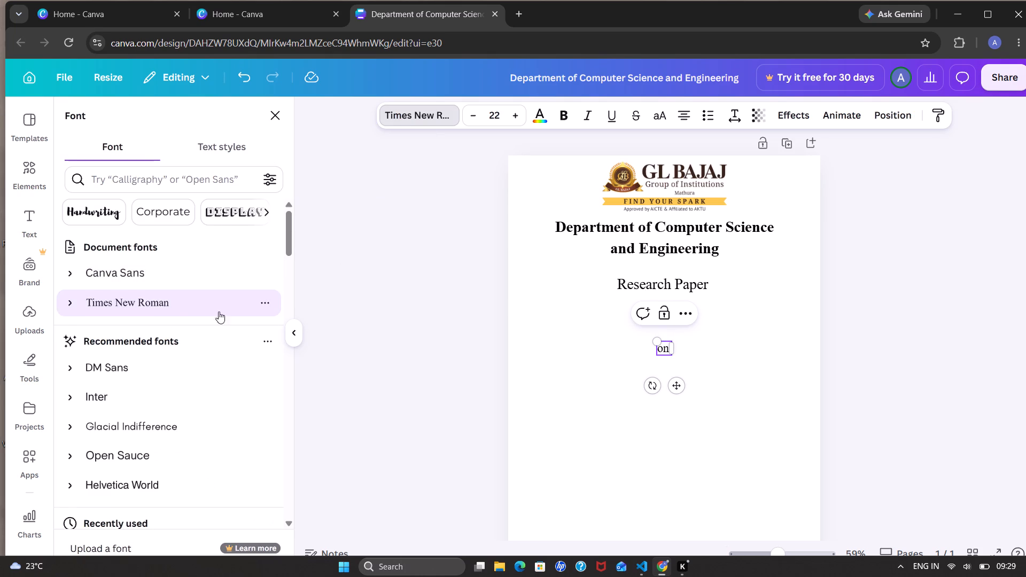
left_click_drag(676, 384, 678, 344)
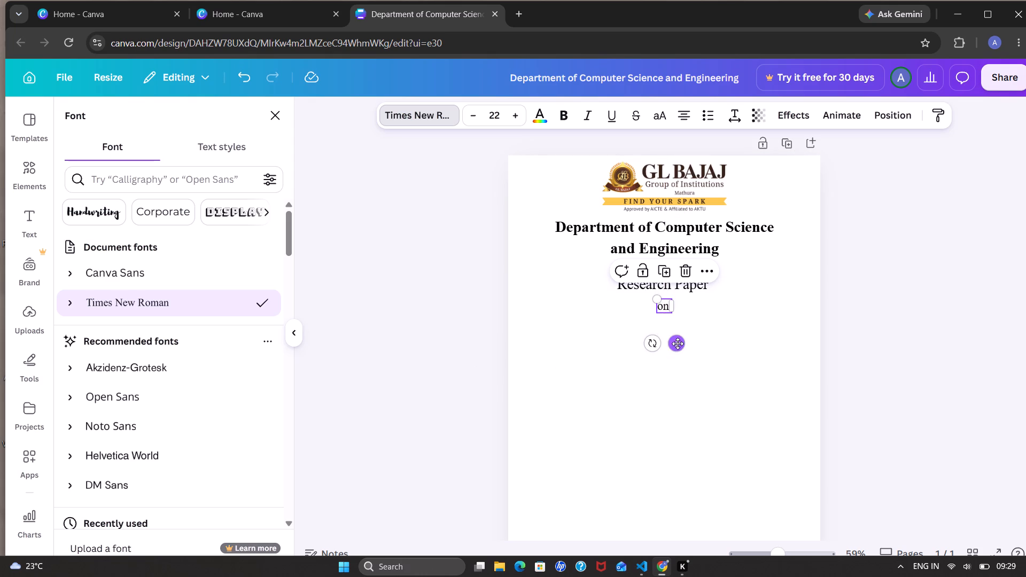
left_click(860, 293)
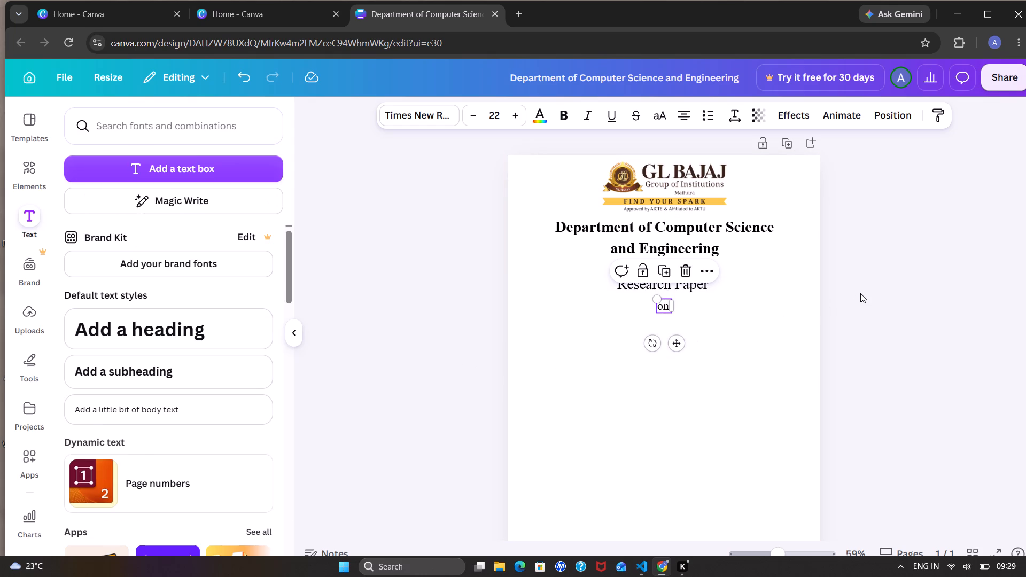
left_click(807, 309)
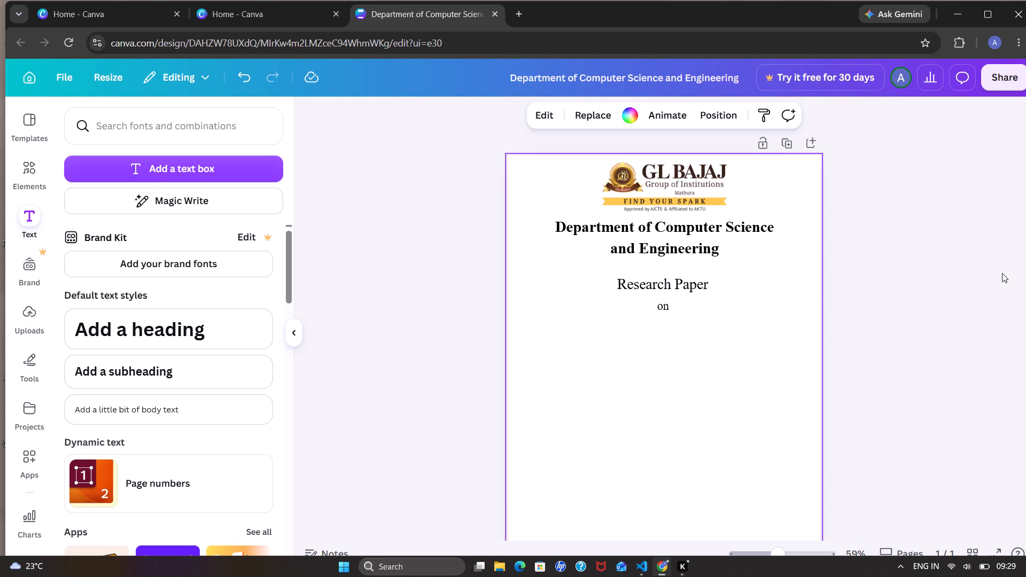
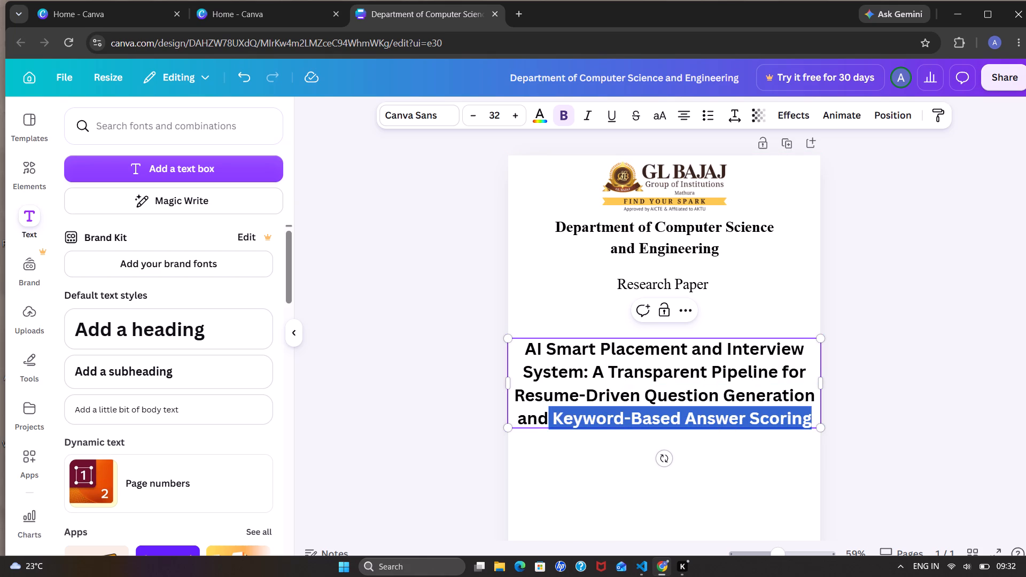
left_click_drag(535, 415, 526, 356)
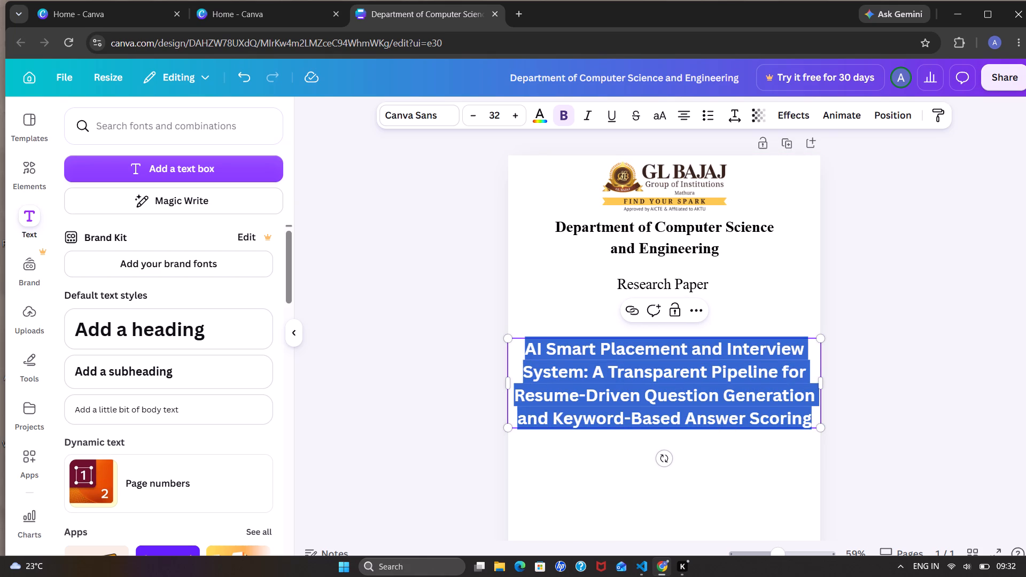
left_click(441, 116)
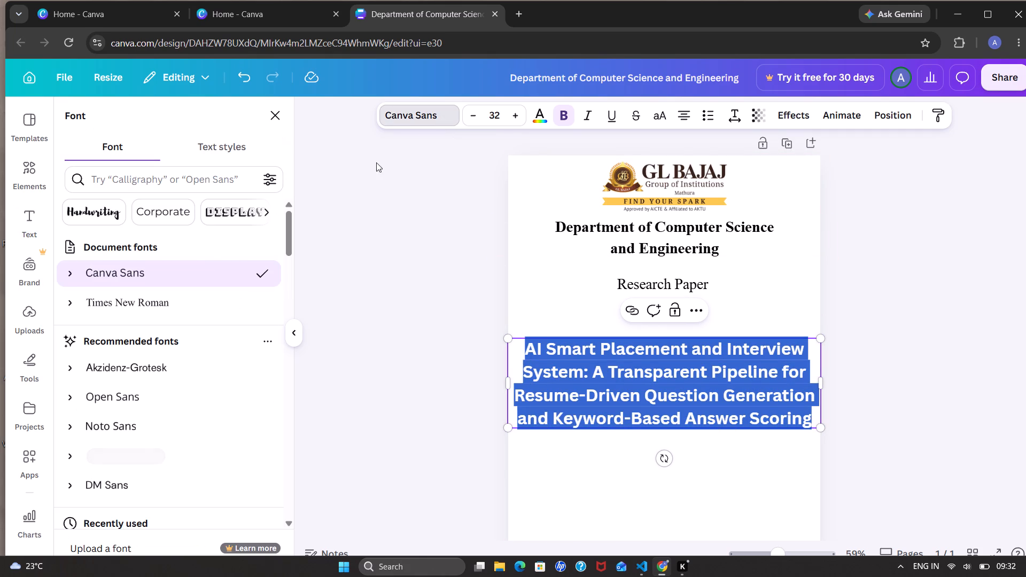
left_click(194, 297)
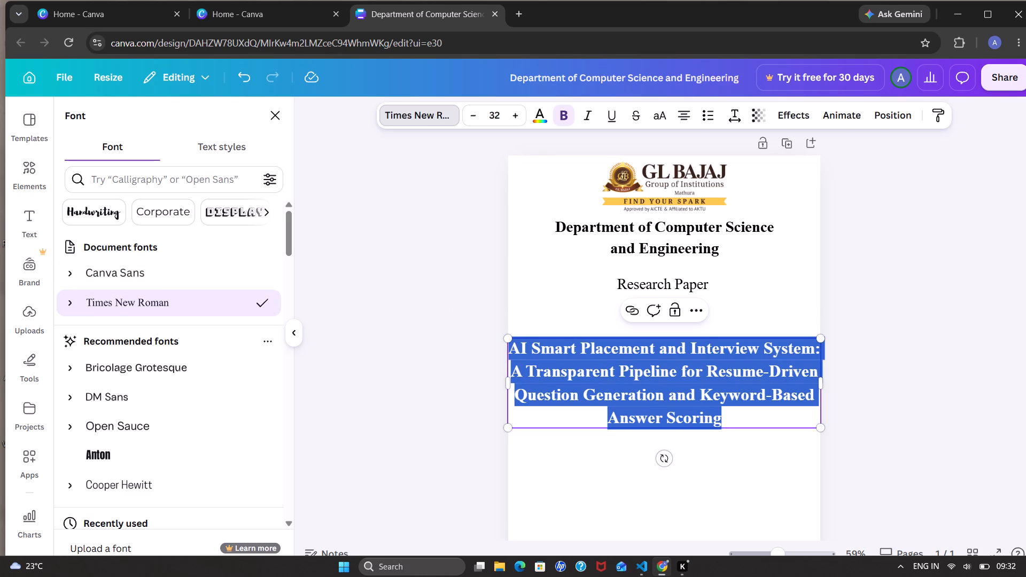
Scale down the paper title's text box slightly and reduce its font size to 19.3.
left_click(800, 417)
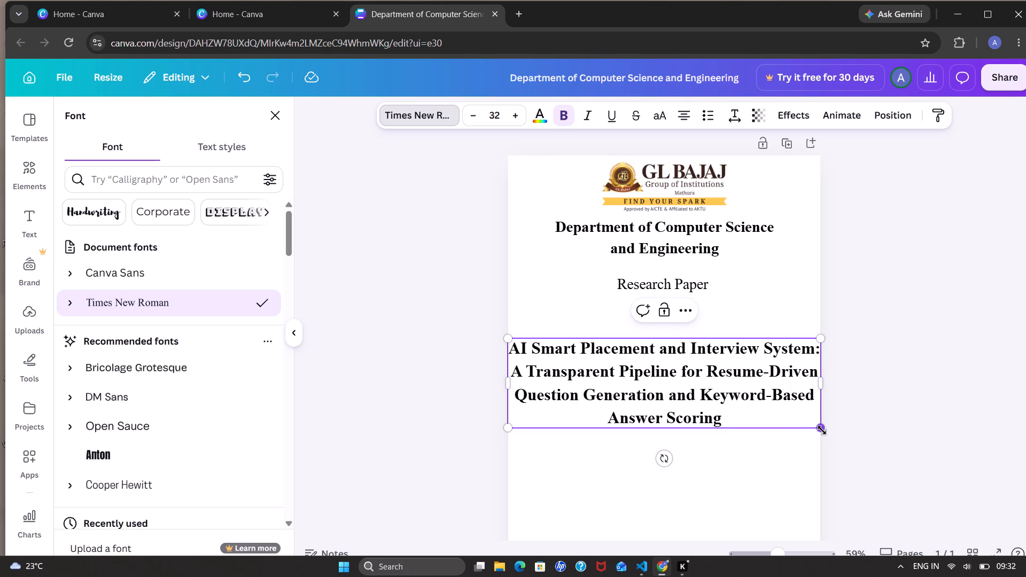
left_click_drag(822, 430, 799, 408)
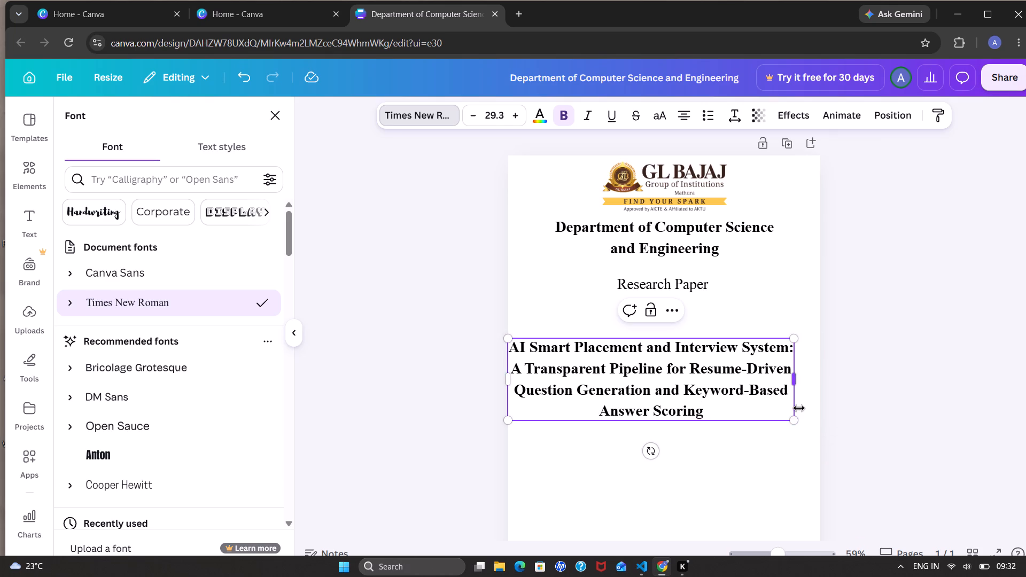
double_click(471, 114)
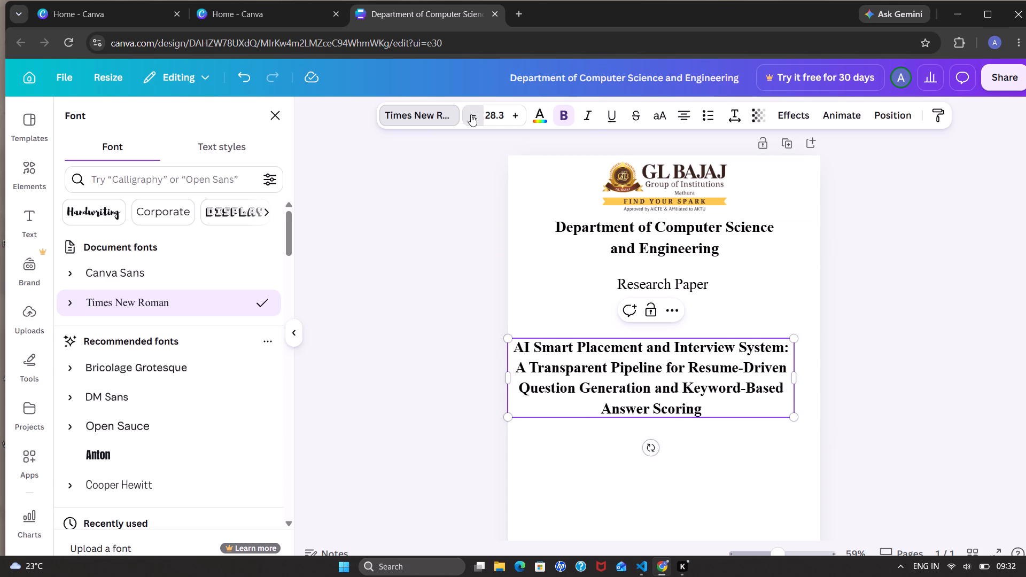
double_click(471, 114)
double_click(471, 114)
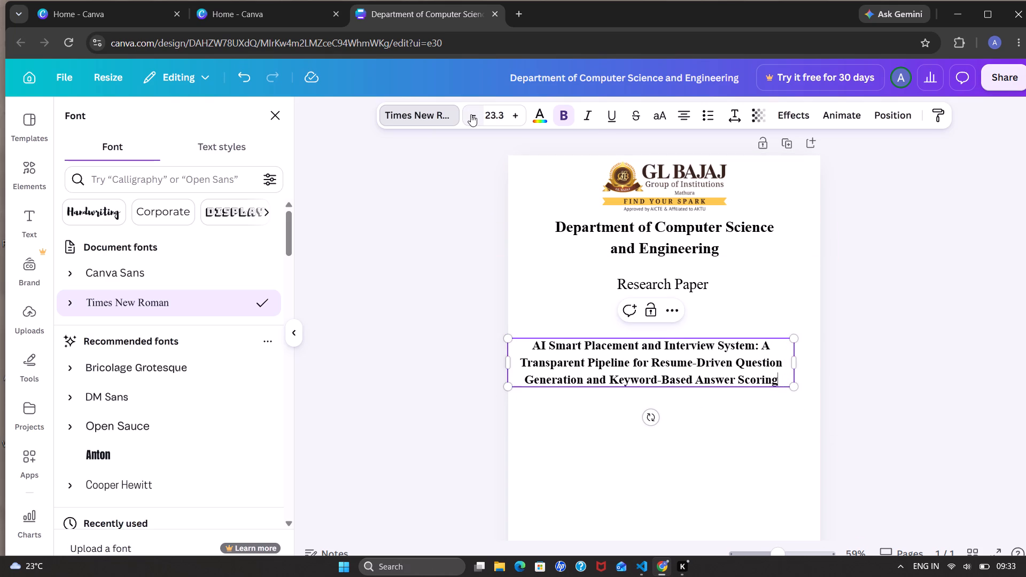
left_click(471, 114)
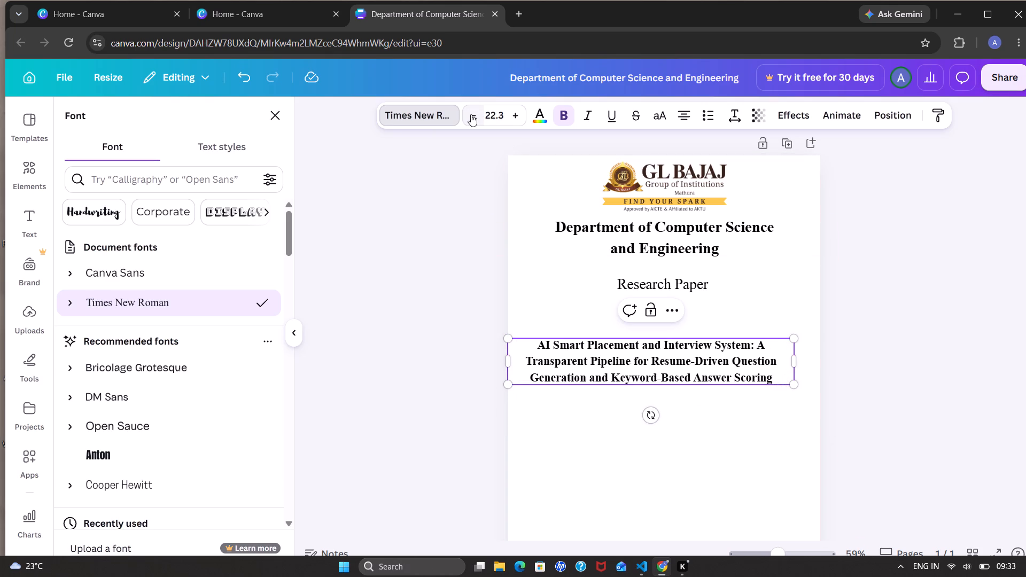
left_click(471, 114)
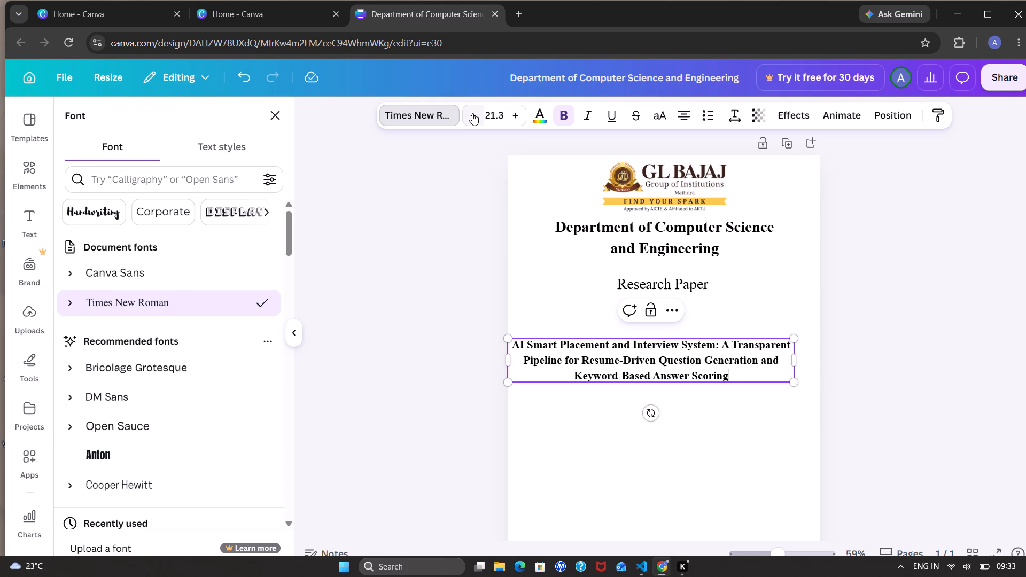
left_click(472, 113)
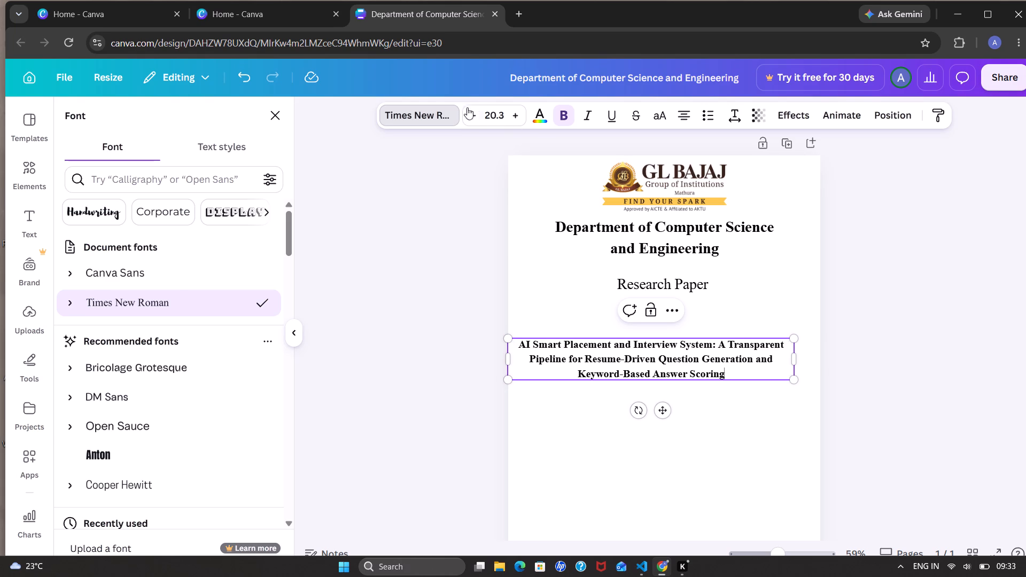
left_click(470, 113)
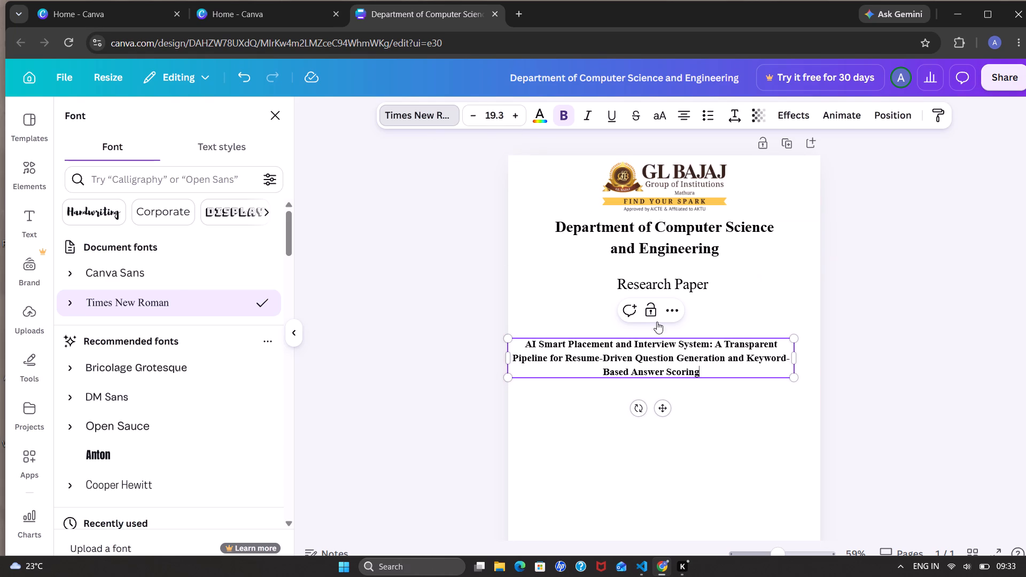
Move the paper title up so it sits horizontally centred on the page, directly beneath "on".
left_click_drag(666, 407, 679, 384)
left_click_drag(679, 384, 682, 397)
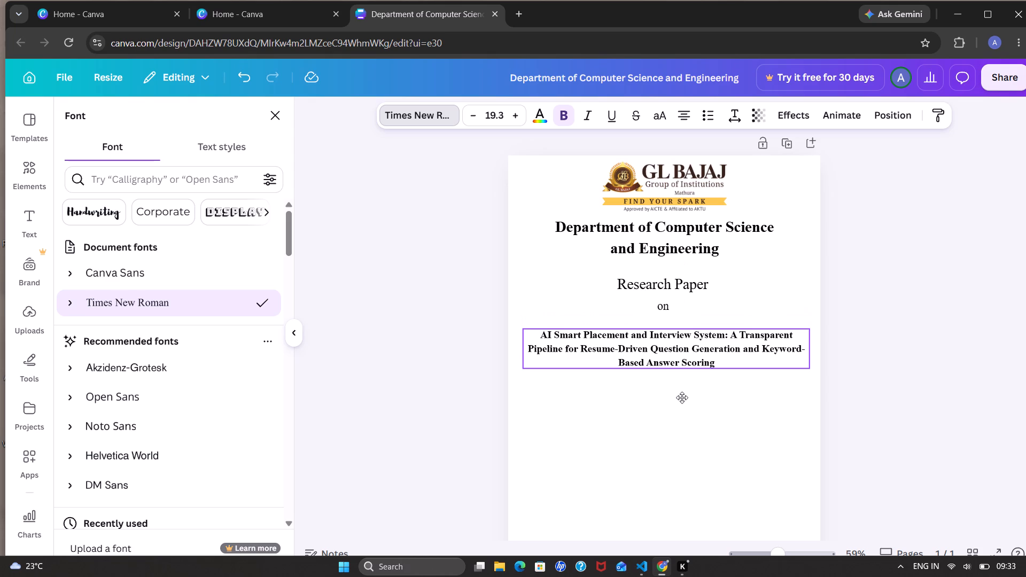
left_click_drag(682, 397, 682, 391)
left_click(842, 296)
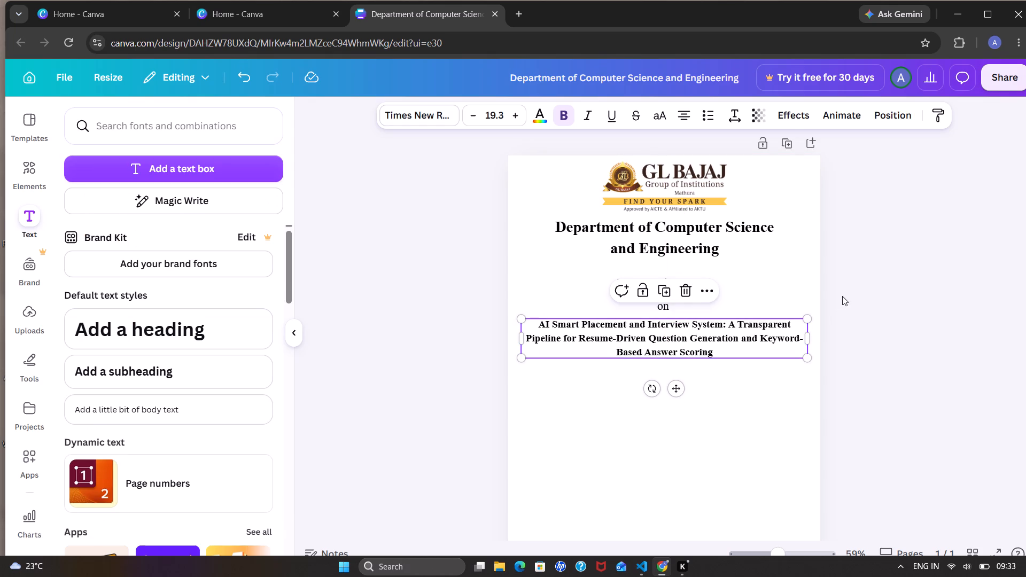
left_click(842, 296)
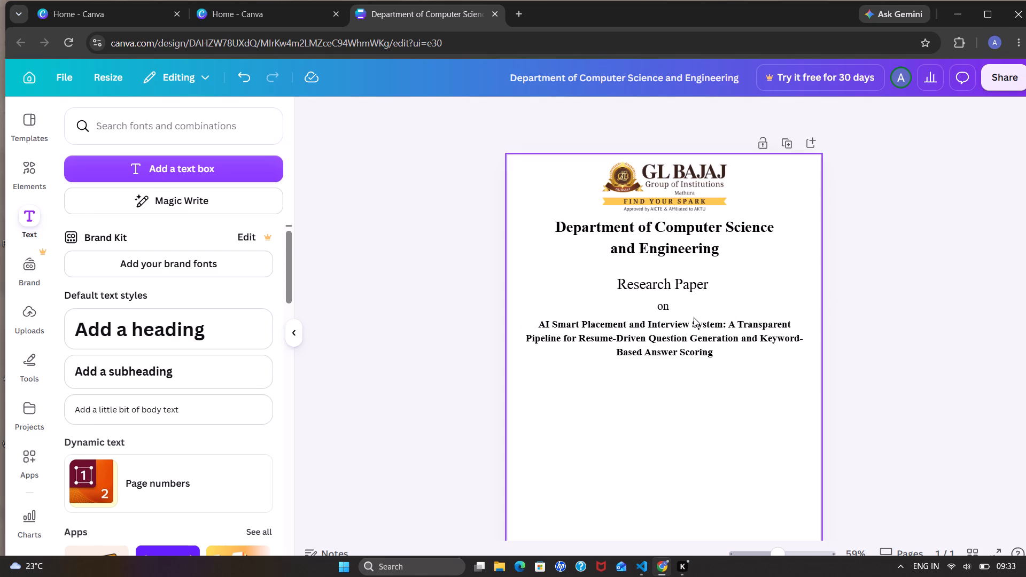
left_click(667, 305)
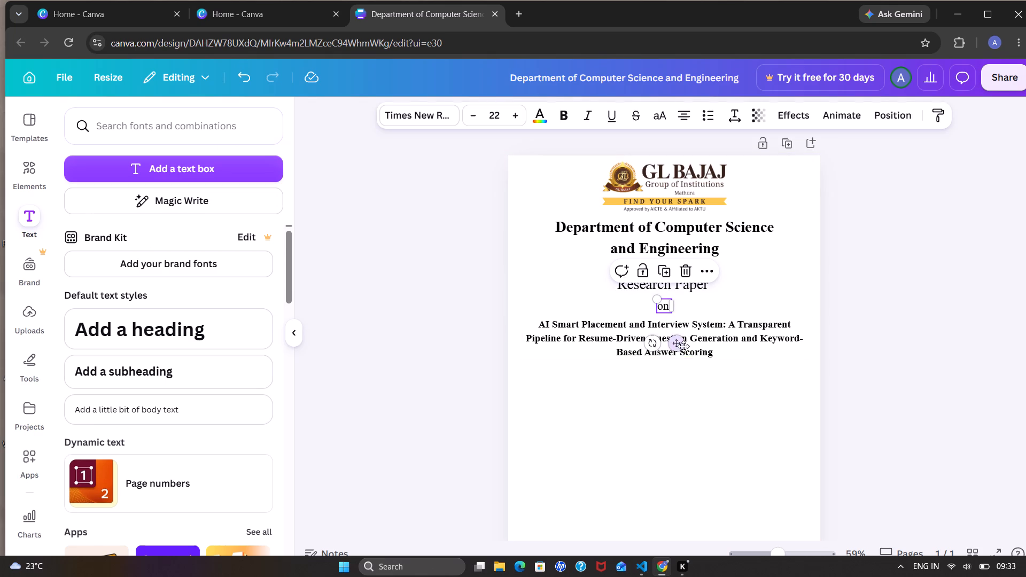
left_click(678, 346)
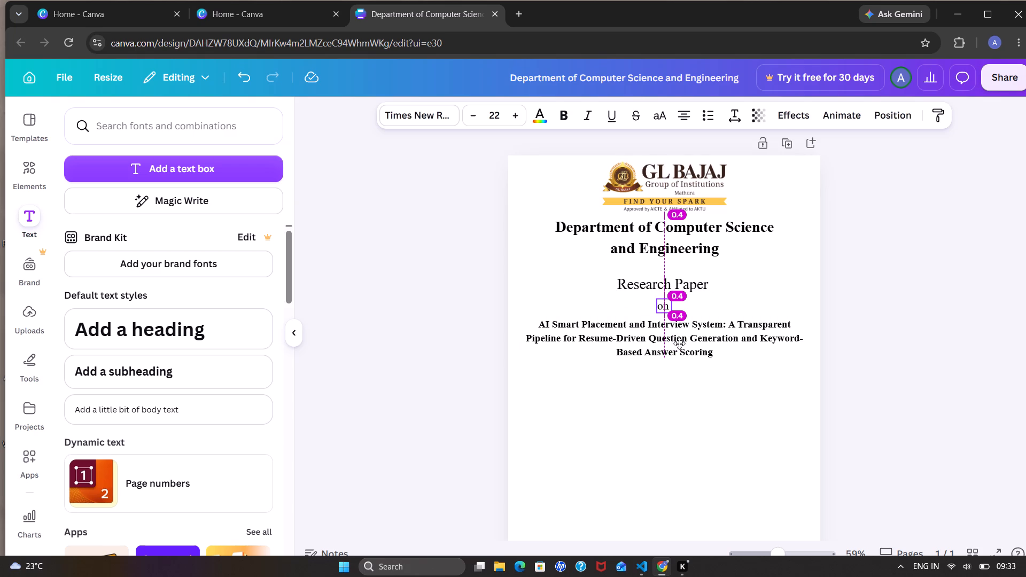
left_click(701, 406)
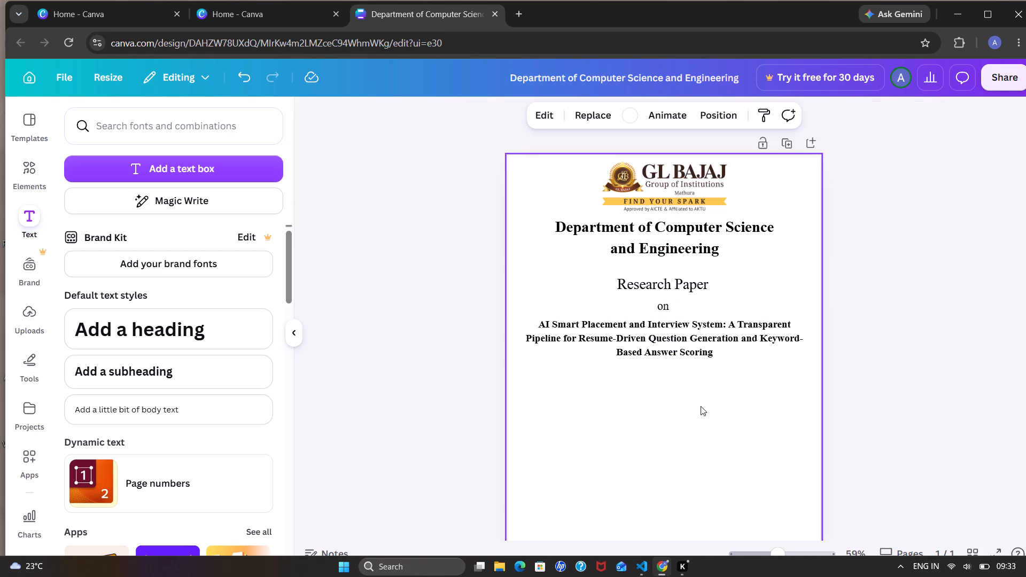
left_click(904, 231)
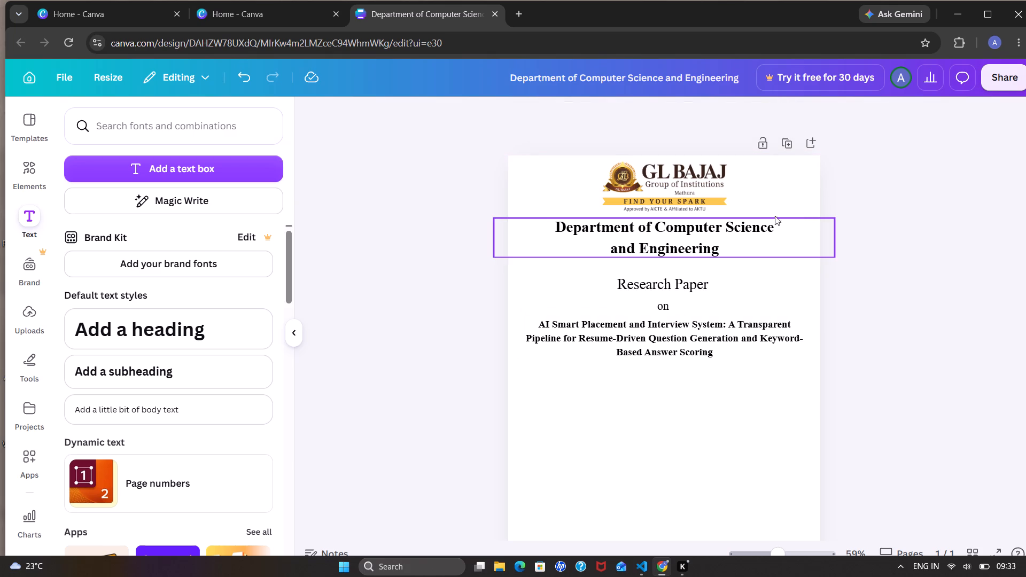
Move the department heading slightly down, keeping it centred, so it is evenly spaced between the logo and "Research Paper".
left_click(758, 231)
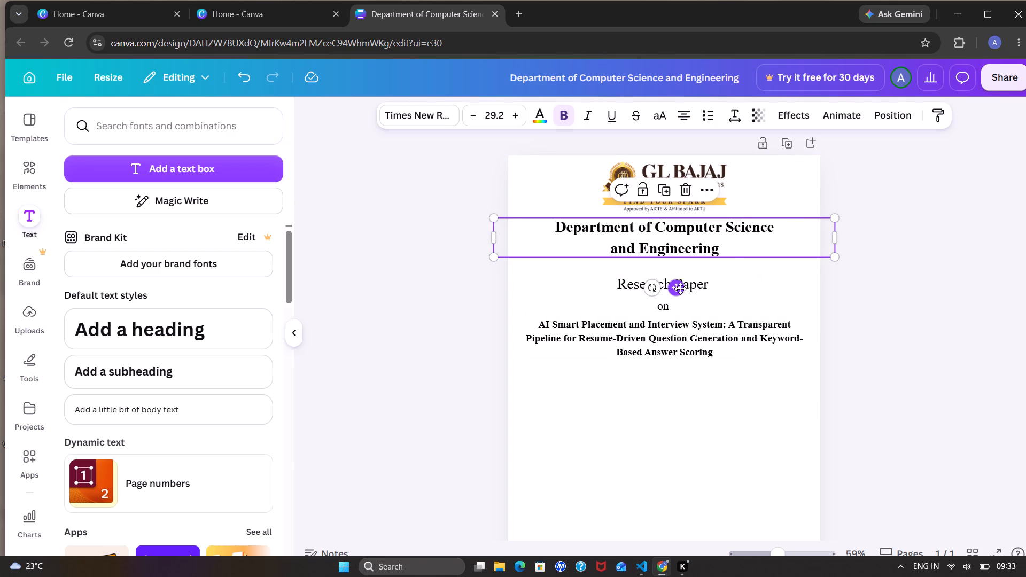
left_click_drag(680, 288, 681, 295)
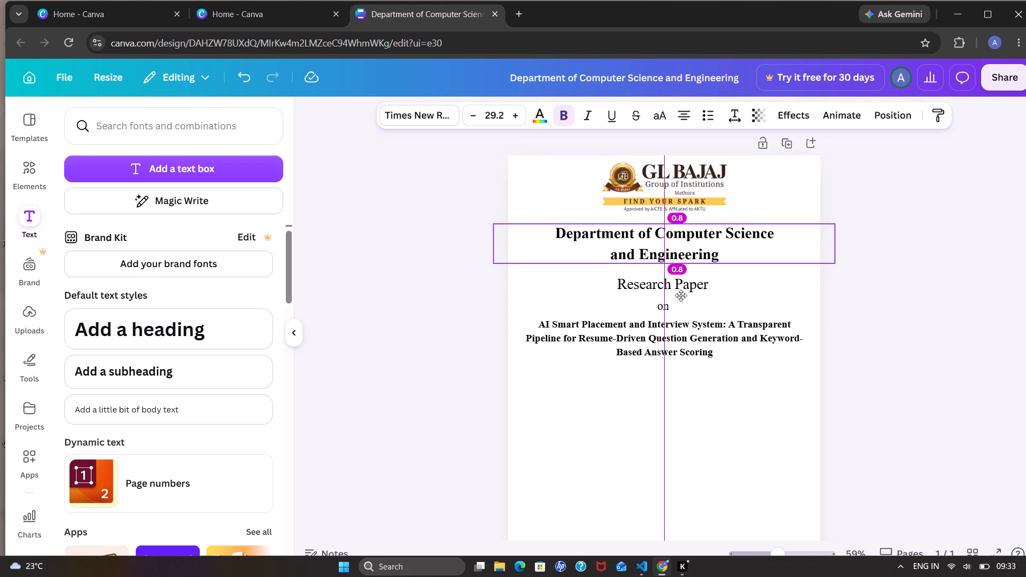
left_click_drag(681, 295, 681, 294)
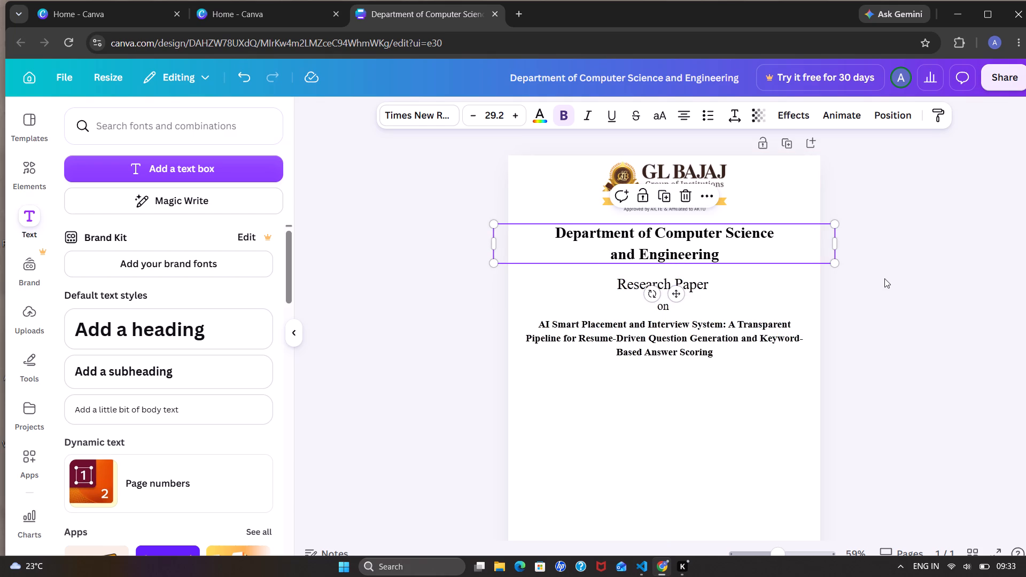
left_click(884, 278)
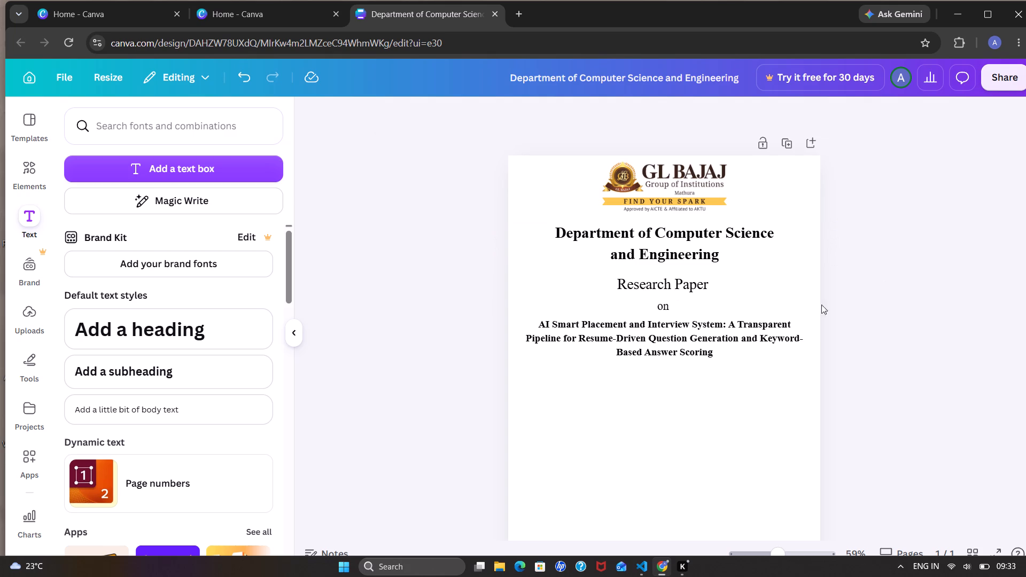
Add the body text "by" in Times New Roman, centred below the paper title.
scroll(679, 387, "down", 2)
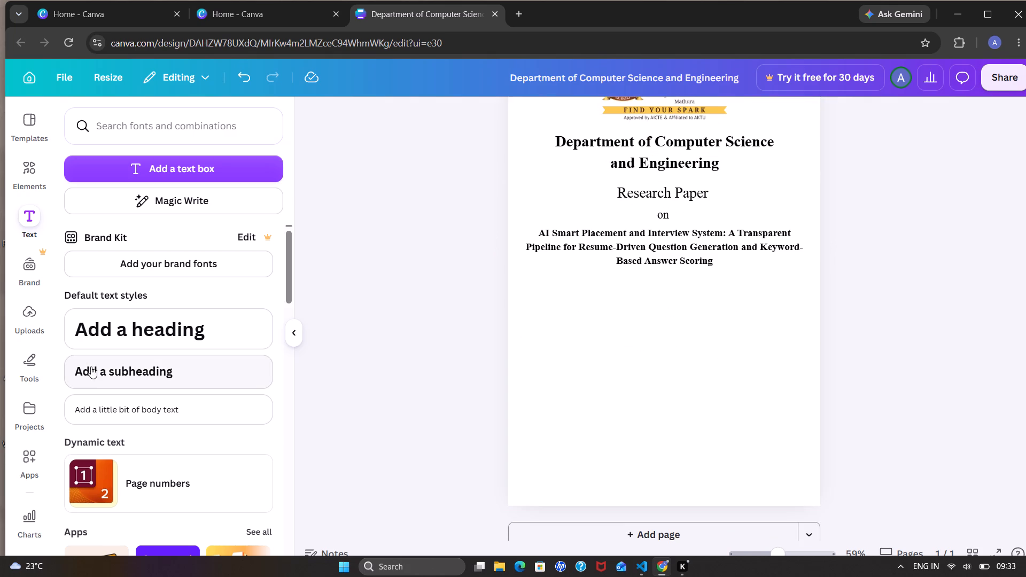
left_click(115, 406)
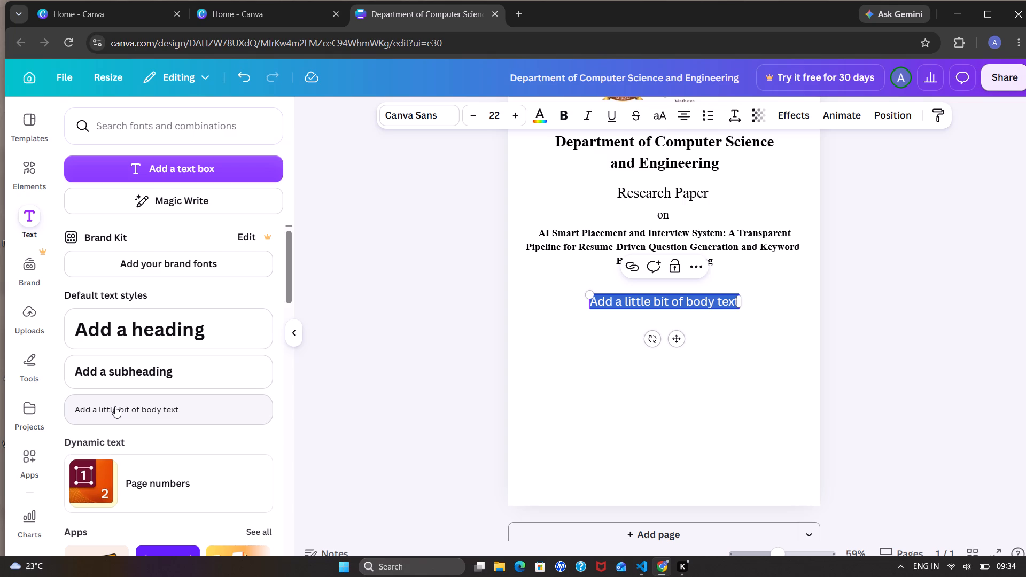
type("by")
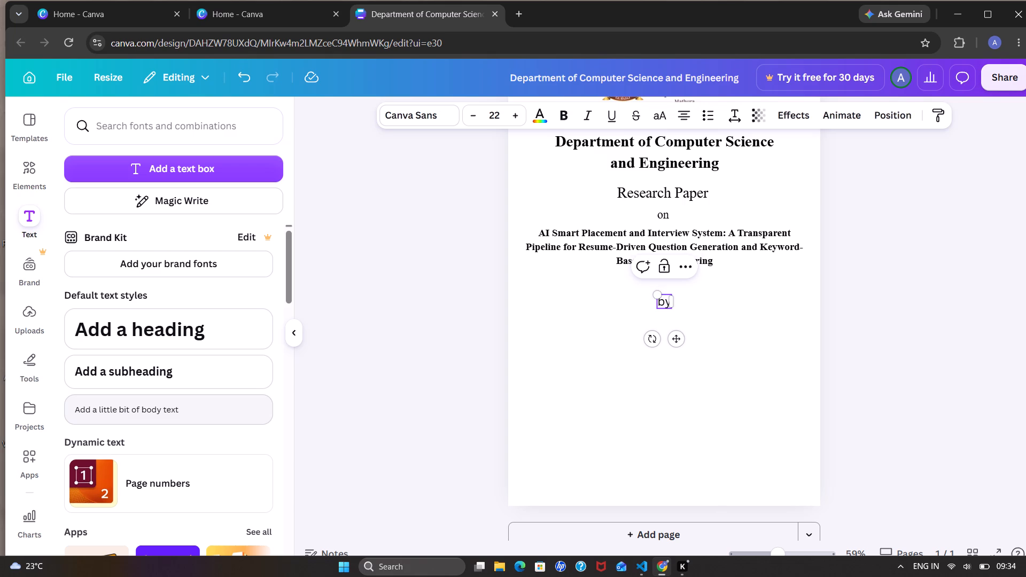
left_click(605, 321)
scroll(605, 321, "right", 1)
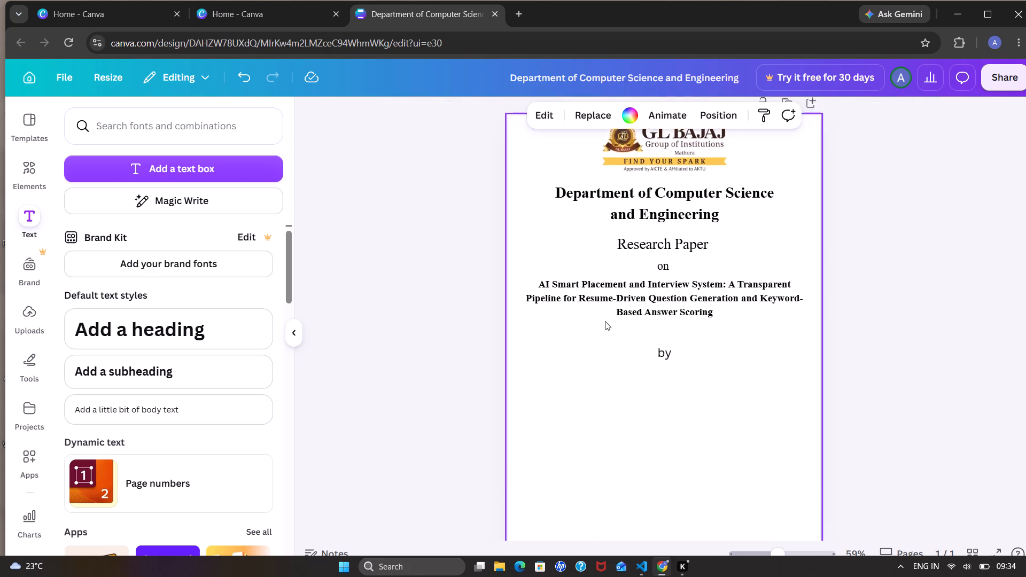
scroll(605, 321, "right", 1)
left_click(678, 337)
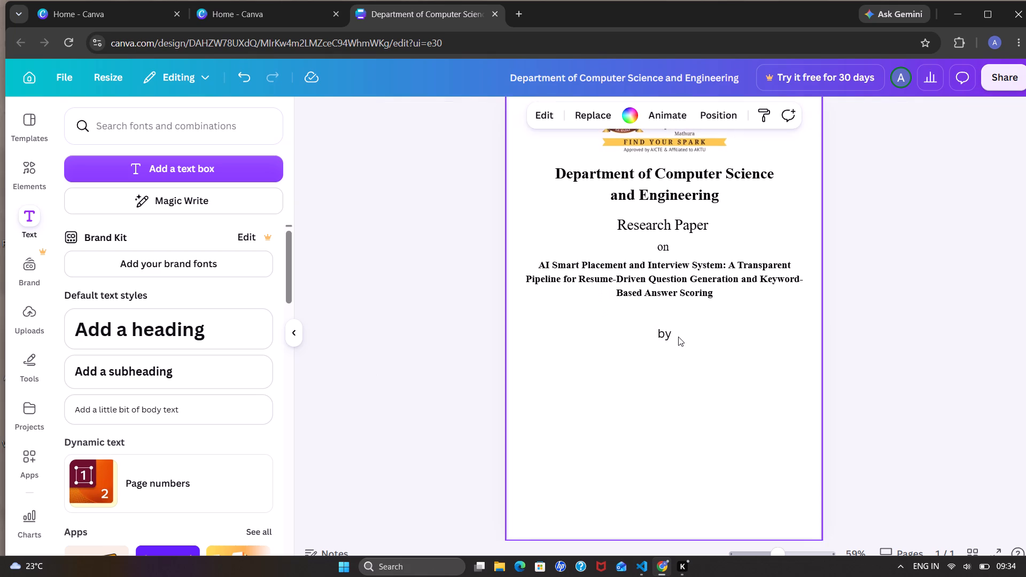
left_click(667, 334)
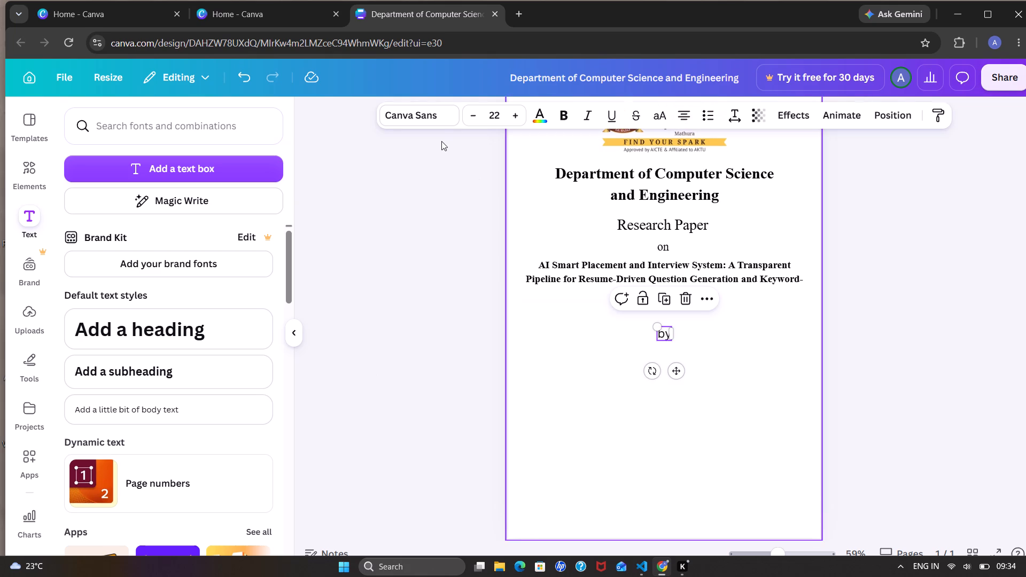
left_click(441, 119)
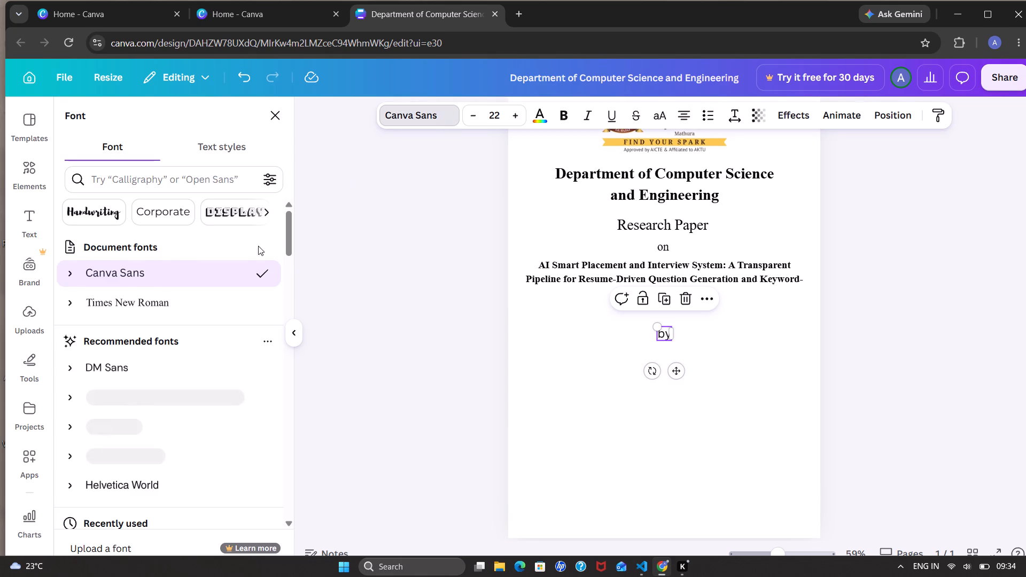
left_click(222, 297)
left_click(433, 246)
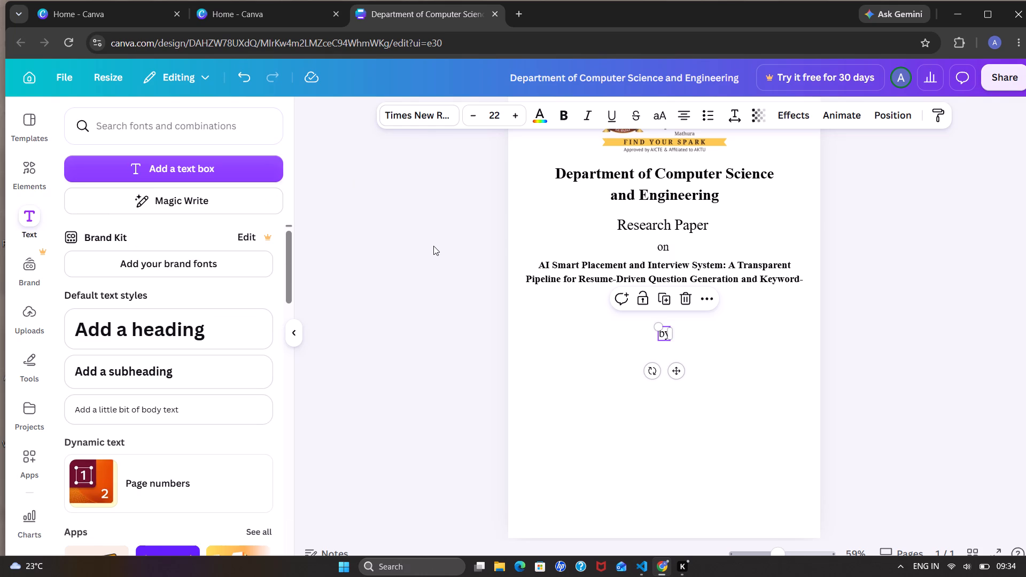
left_click(433, 246)
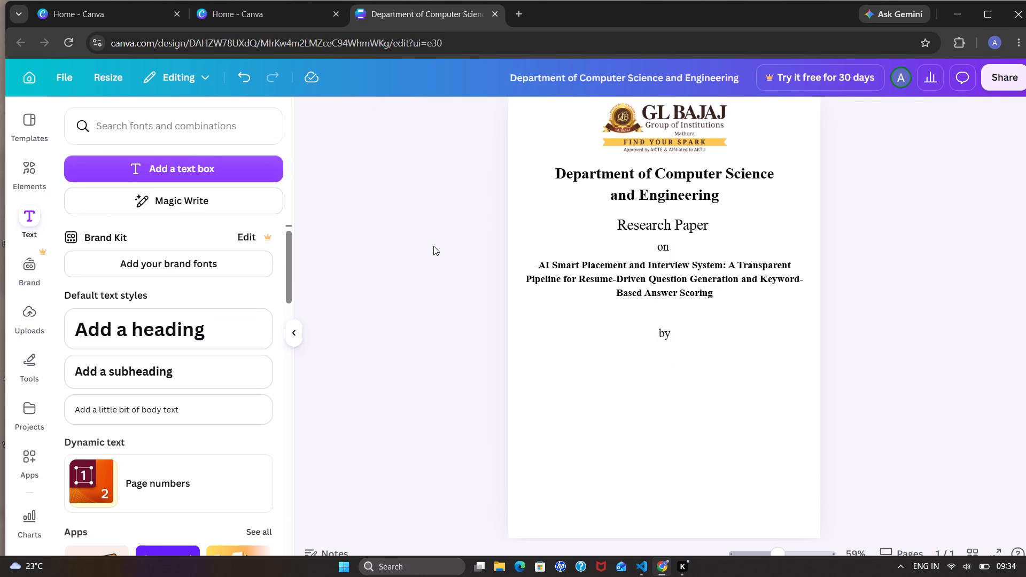
Move the paper title slightly down, keeping it horizontally centred, so its gap below "on" matches the spacing around the department heading.
left_click(689, 284)
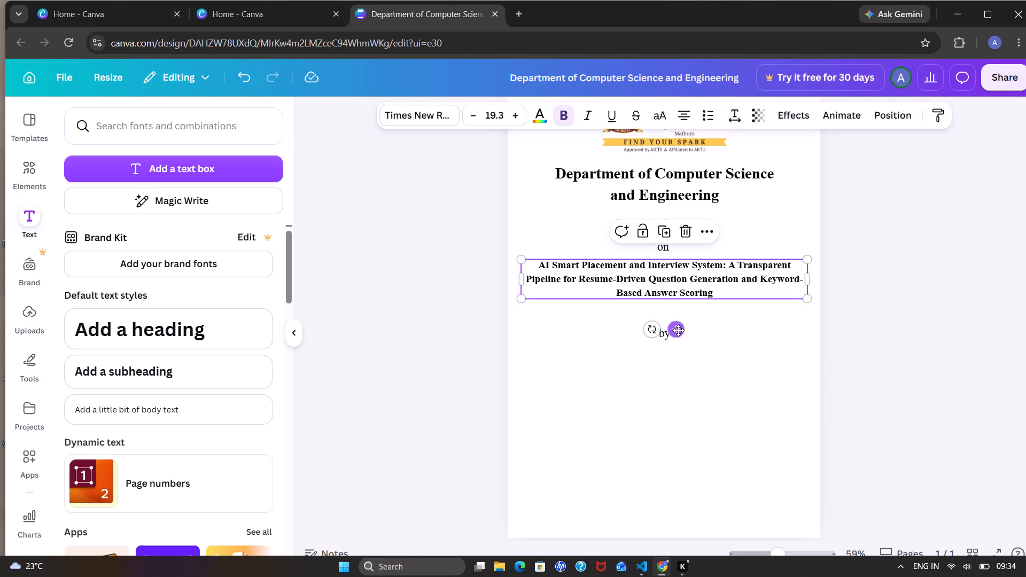
left_click_drag(678, 331, 679, 337)
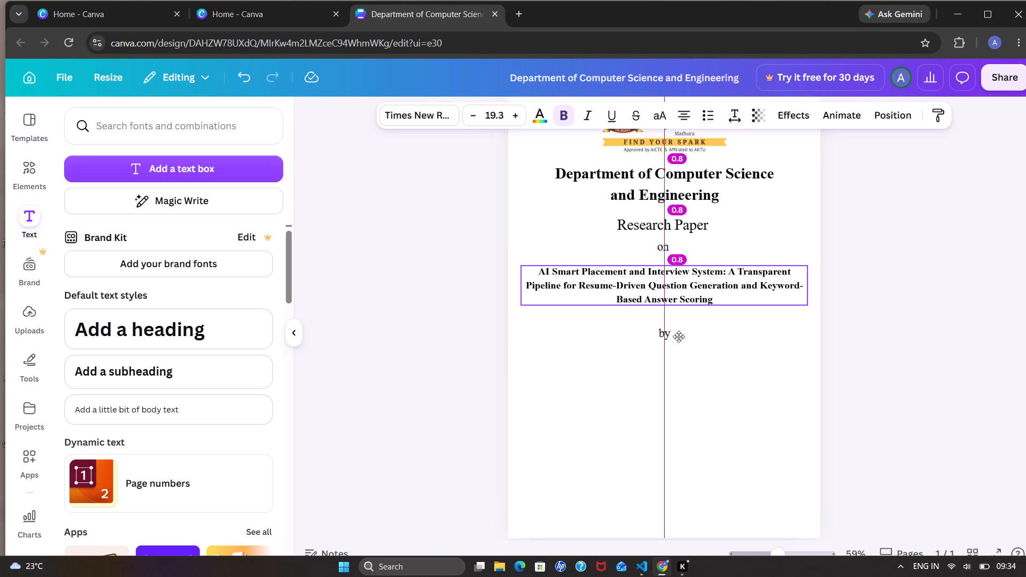
left_click_drag(679, 337, 679, 337)
left_click(743, 324)
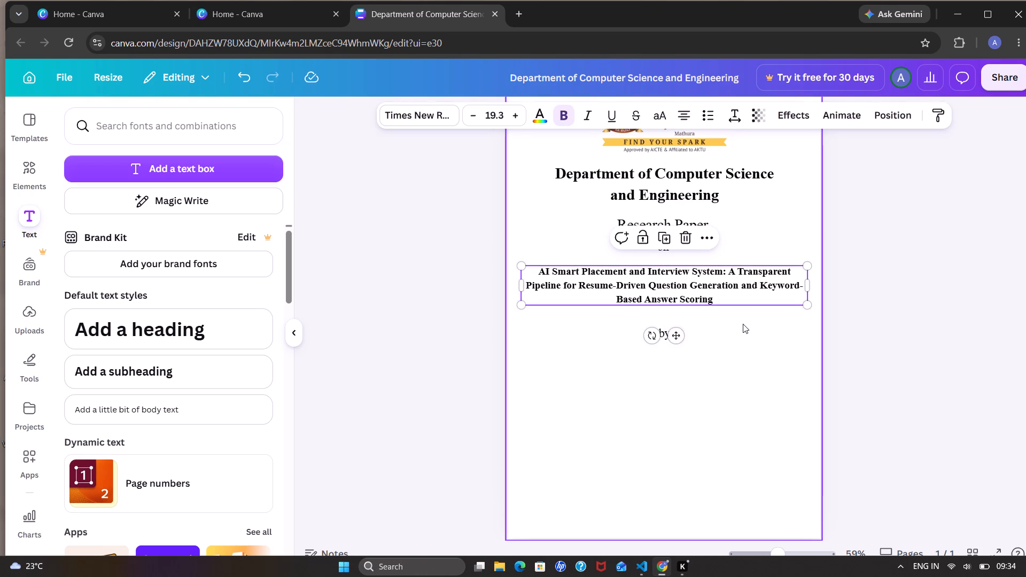
Move the "Research Paper" line slightly down, keeping it centred between the department heading and "on".
scroll(743, 324, "up", 2)
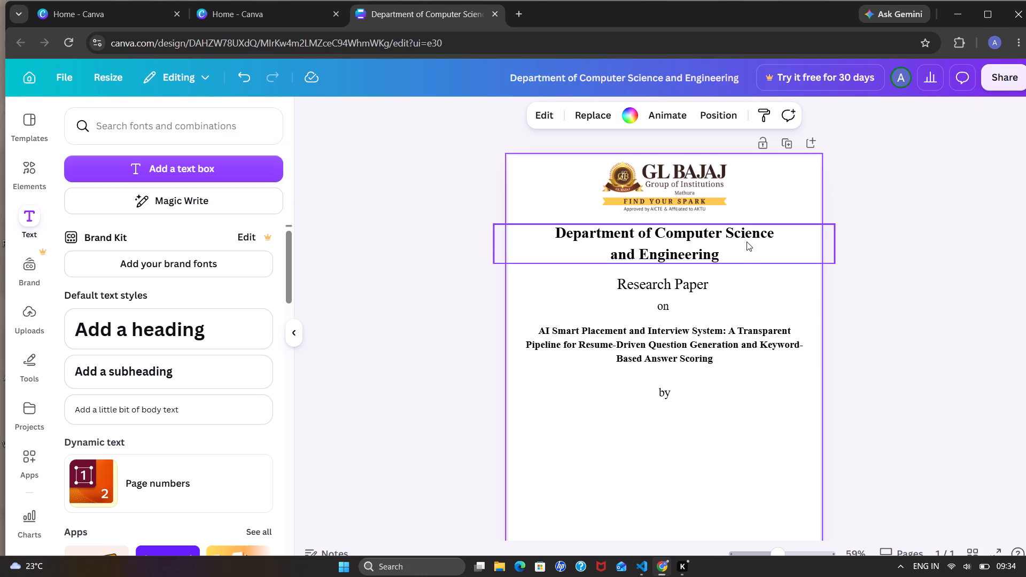
left_click(702, 287)
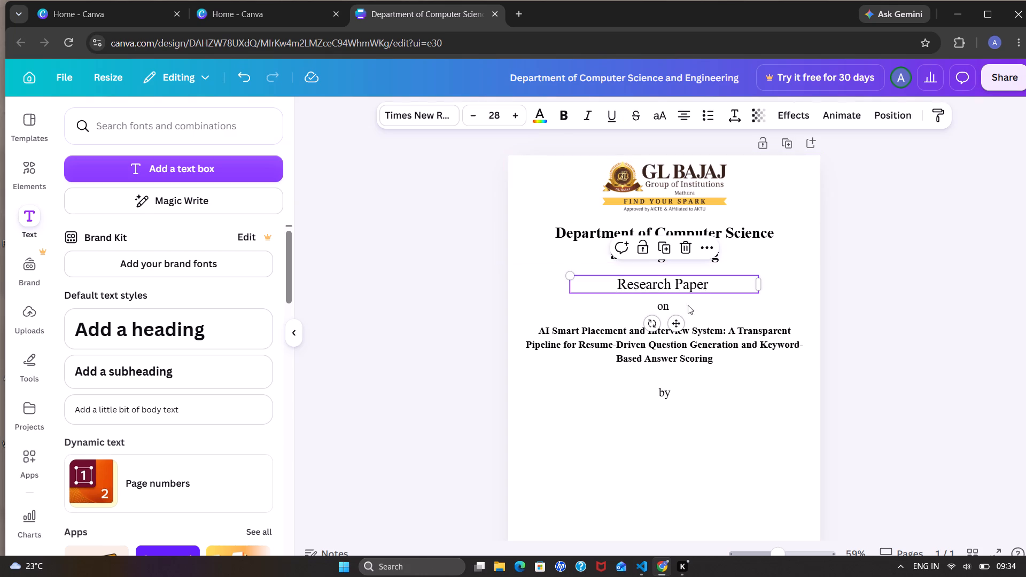
left_click(676, 322)
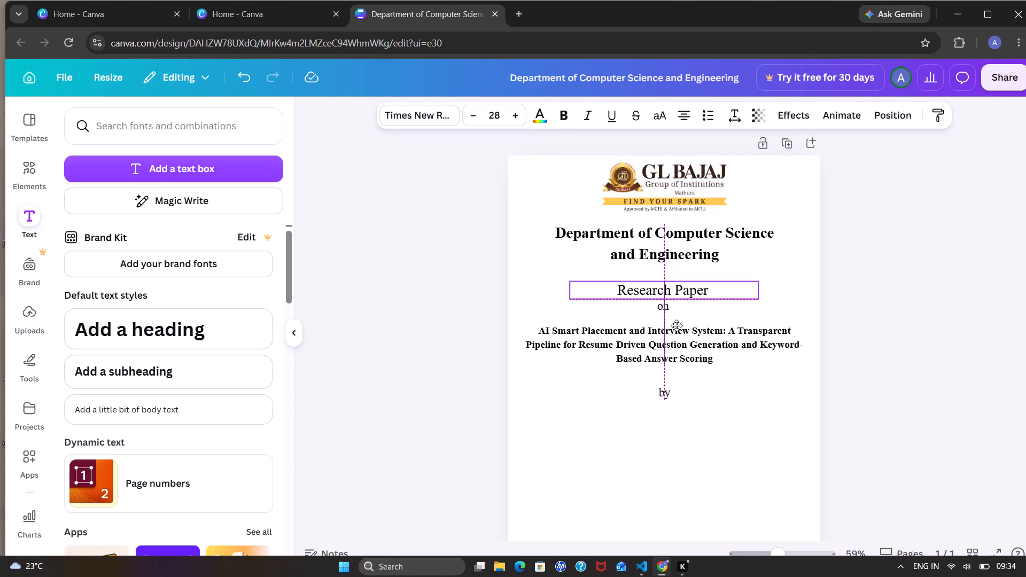
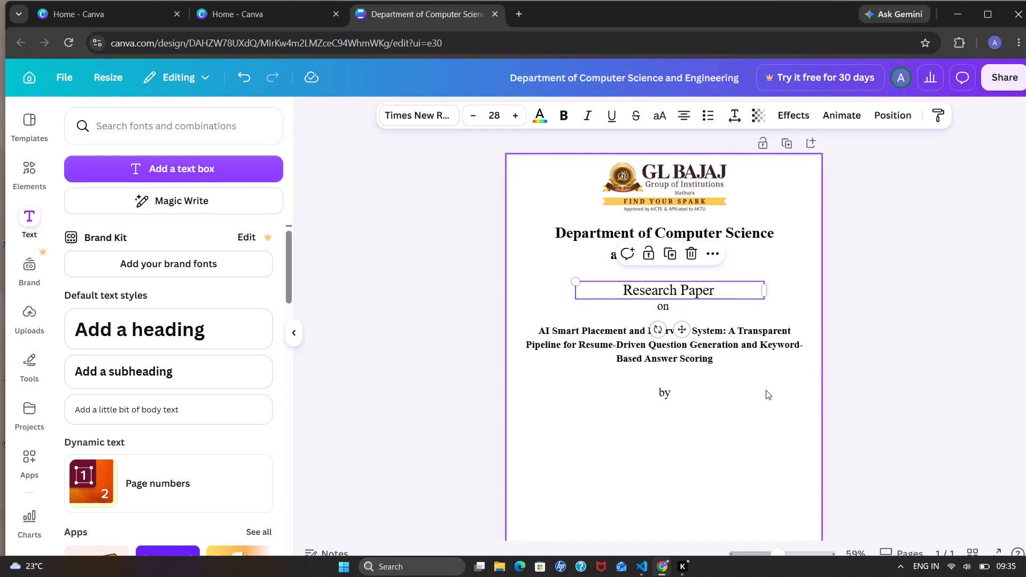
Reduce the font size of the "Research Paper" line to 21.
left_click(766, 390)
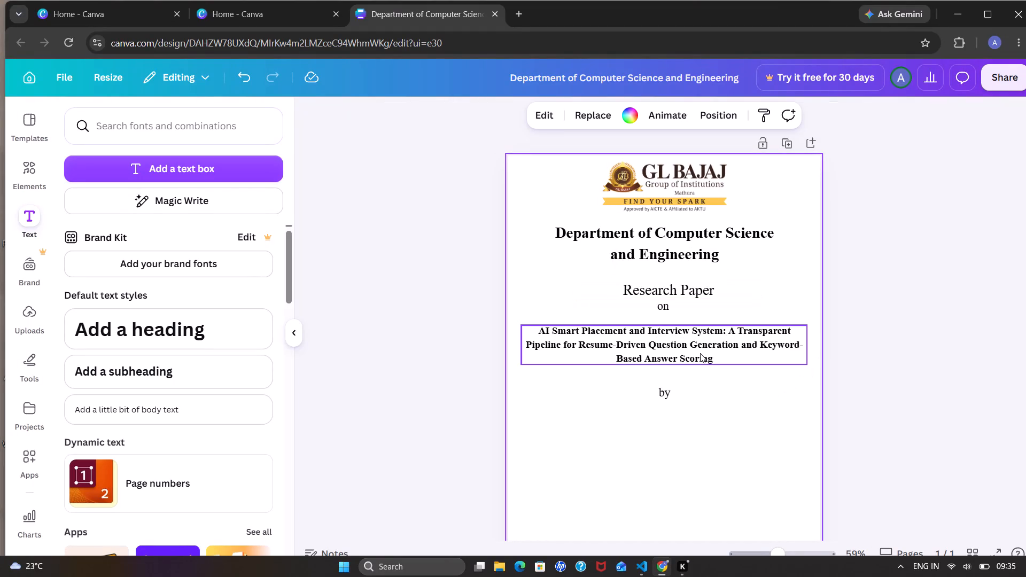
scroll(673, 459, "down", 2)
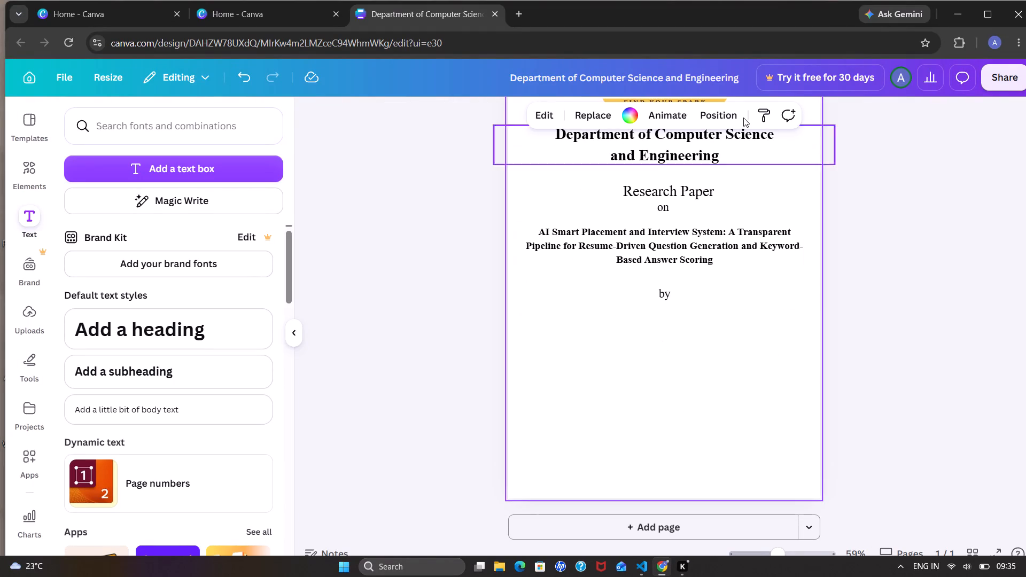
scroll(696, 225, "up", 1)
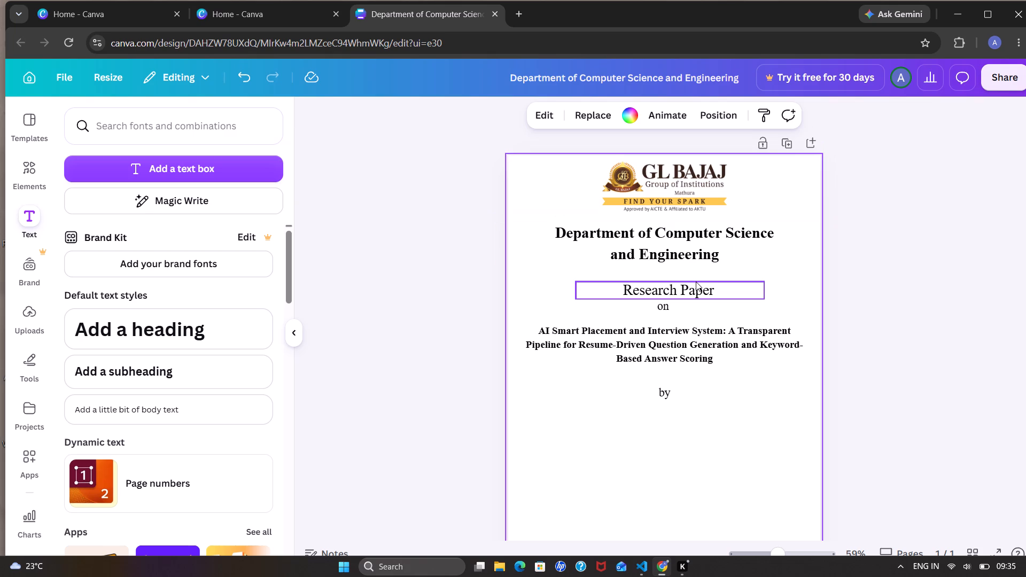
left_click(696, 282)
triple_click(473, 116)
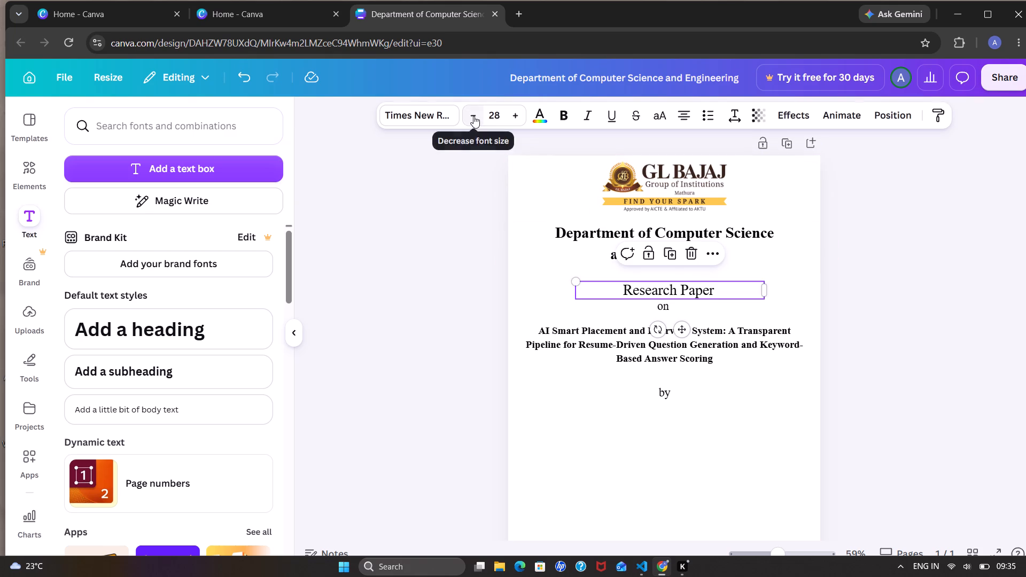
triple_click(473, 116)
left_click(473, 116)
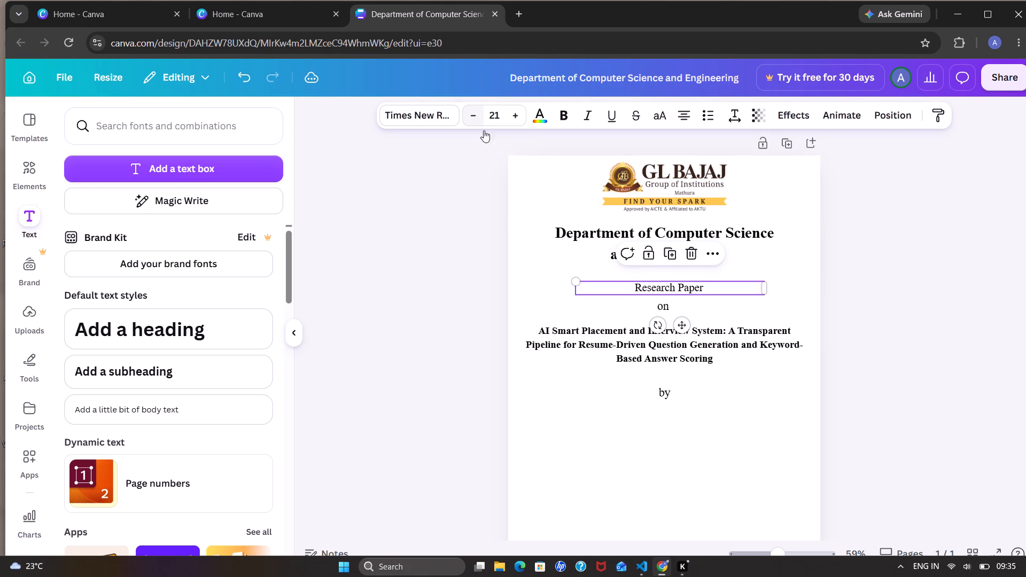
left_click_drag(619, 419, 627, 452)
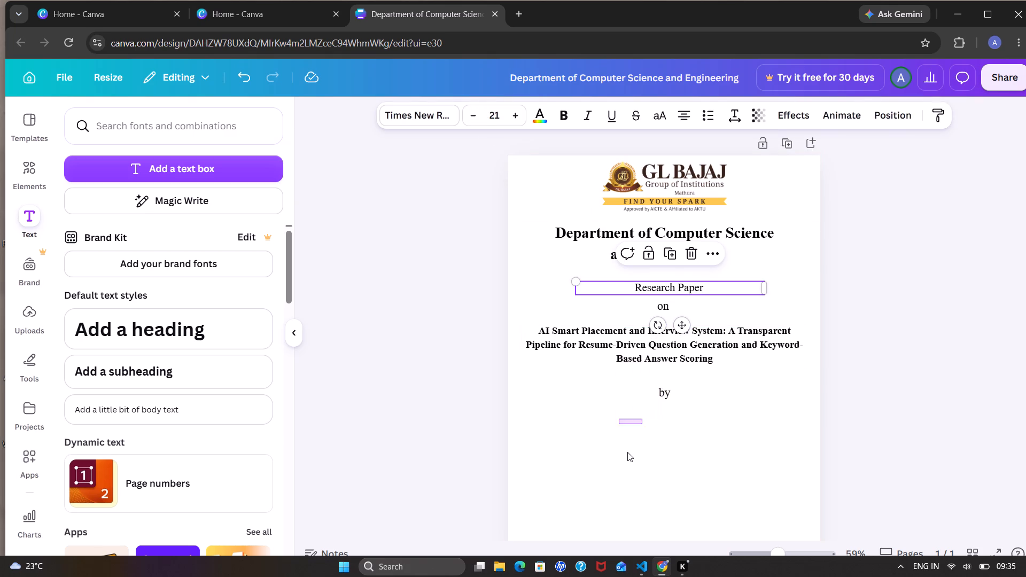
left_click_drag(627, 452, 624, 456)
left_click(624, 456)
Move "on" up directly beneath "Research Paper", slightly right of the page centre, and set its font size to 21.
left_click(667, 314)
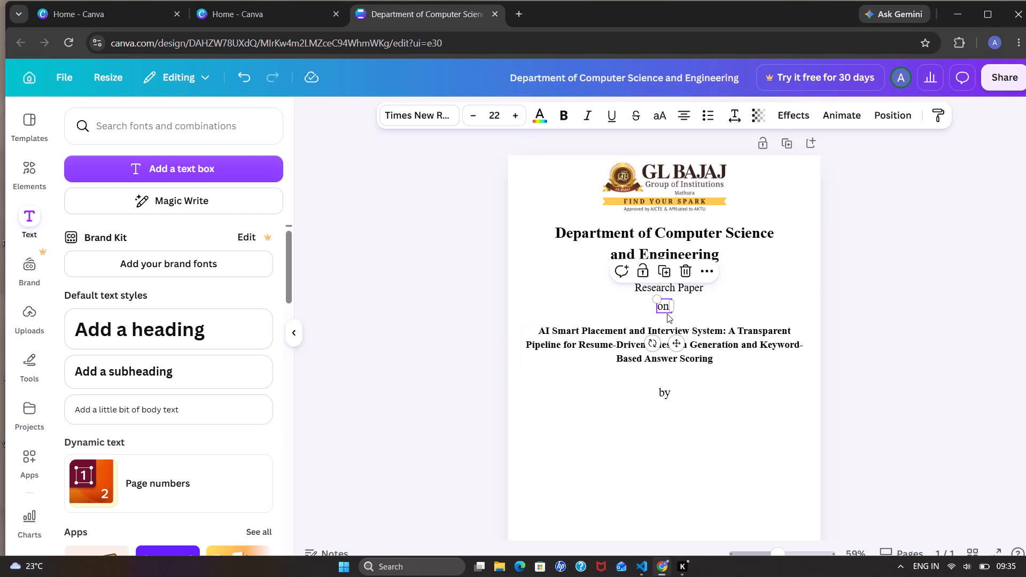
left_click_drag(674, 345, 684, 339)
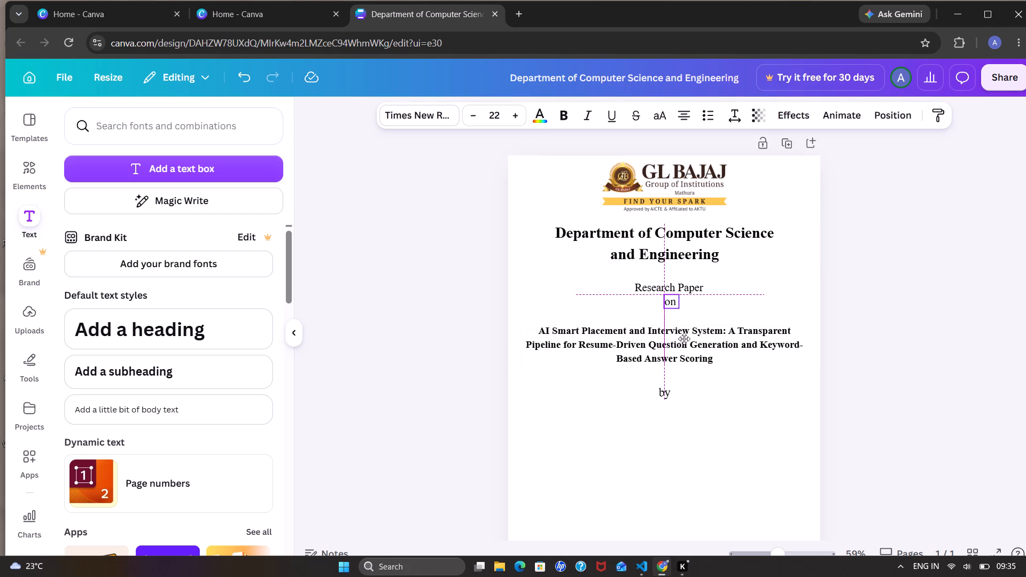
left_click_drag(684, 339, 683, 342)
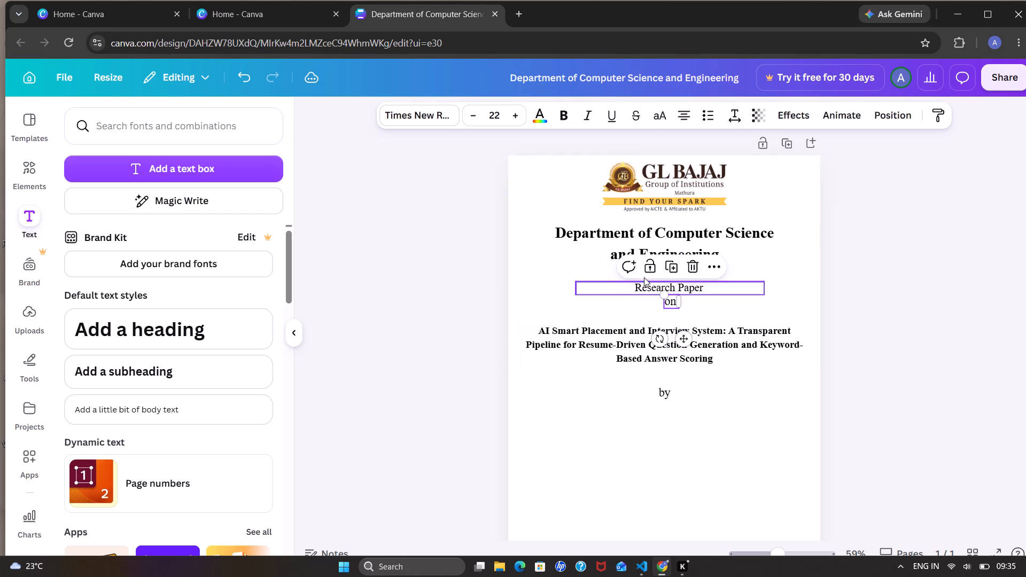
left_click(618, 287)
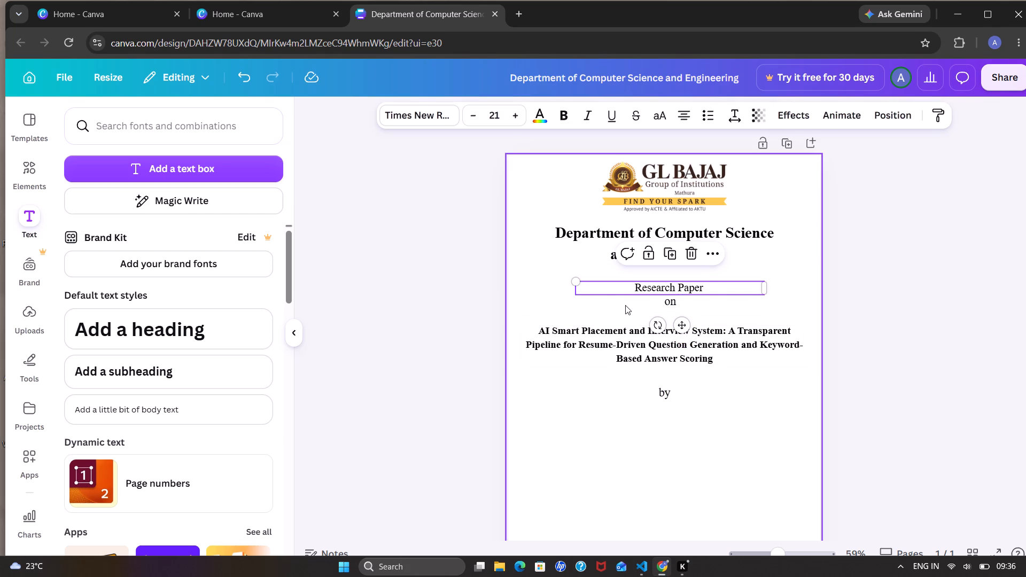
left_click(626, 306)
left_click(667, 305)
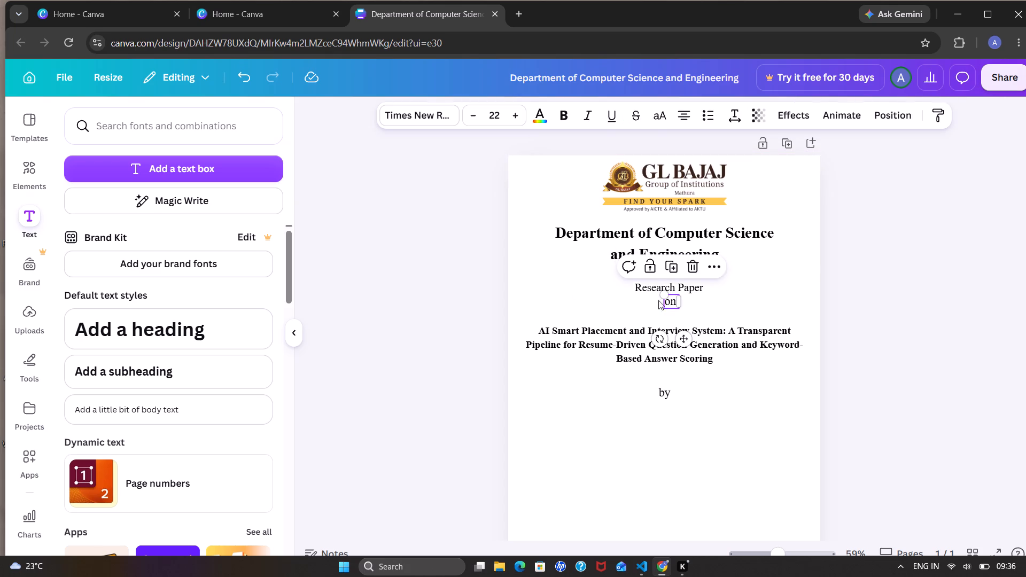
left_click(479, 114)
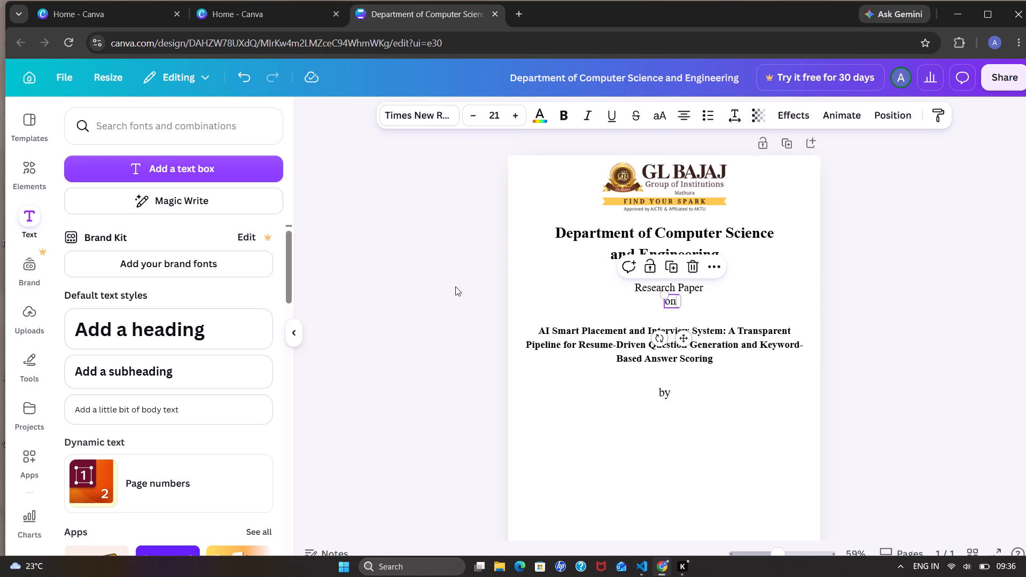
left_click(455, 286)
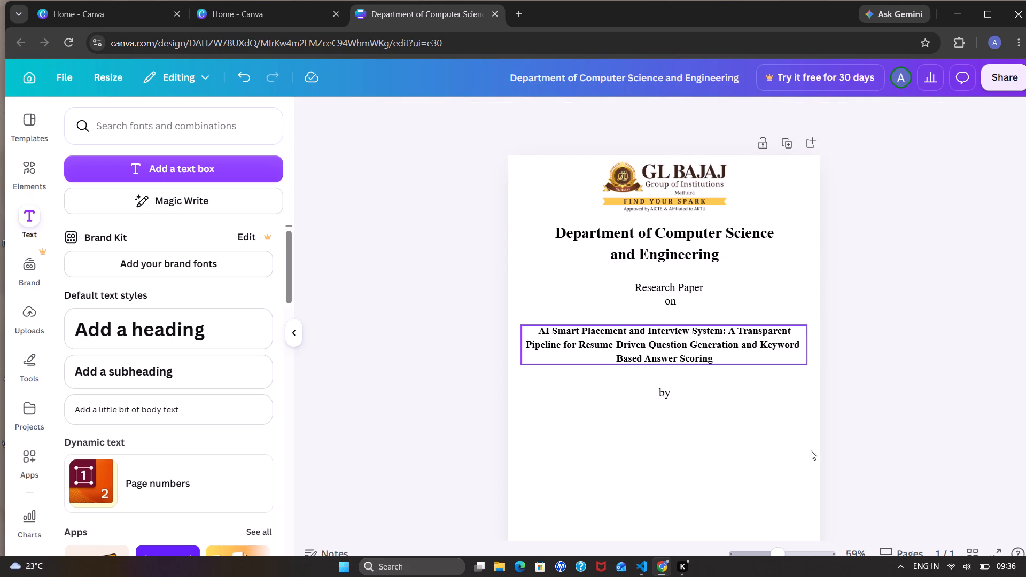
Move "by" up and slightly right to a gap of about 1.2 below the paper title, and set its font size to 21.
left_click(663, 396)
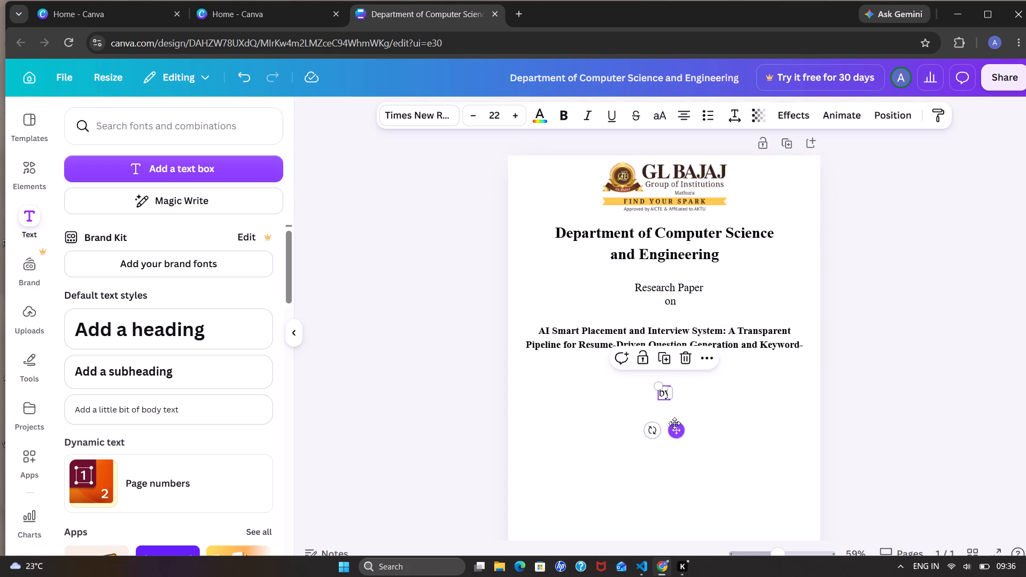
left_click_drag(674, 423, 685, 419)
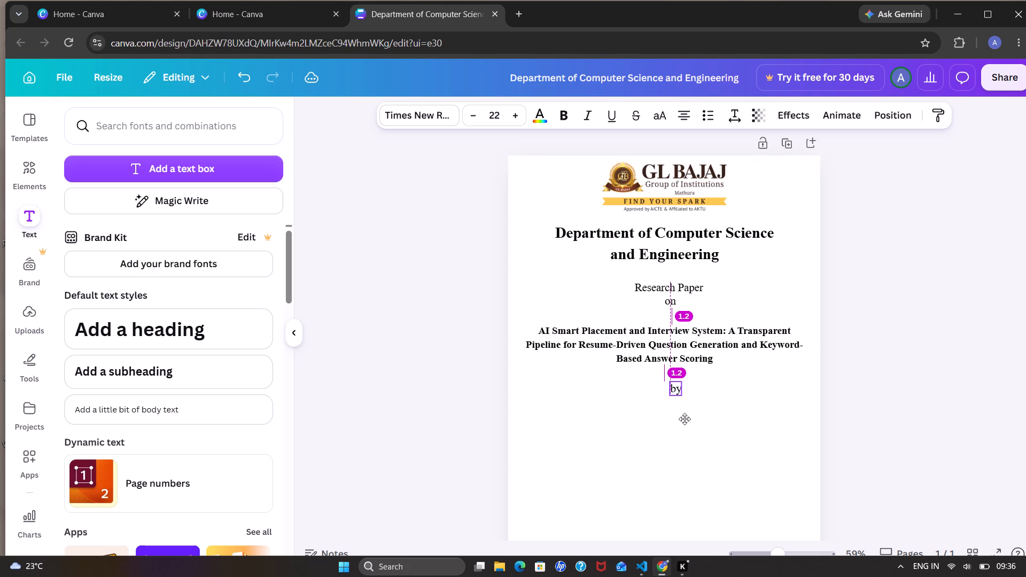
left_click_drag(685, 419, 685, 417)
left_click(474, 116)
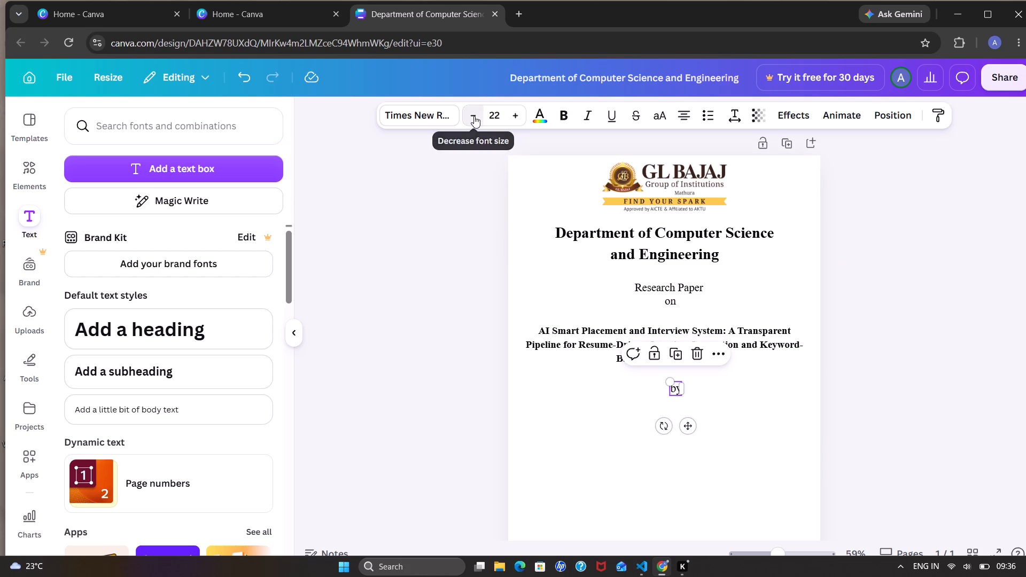
Increase the paper title's font size to 20.3.
left_click(578, 339)
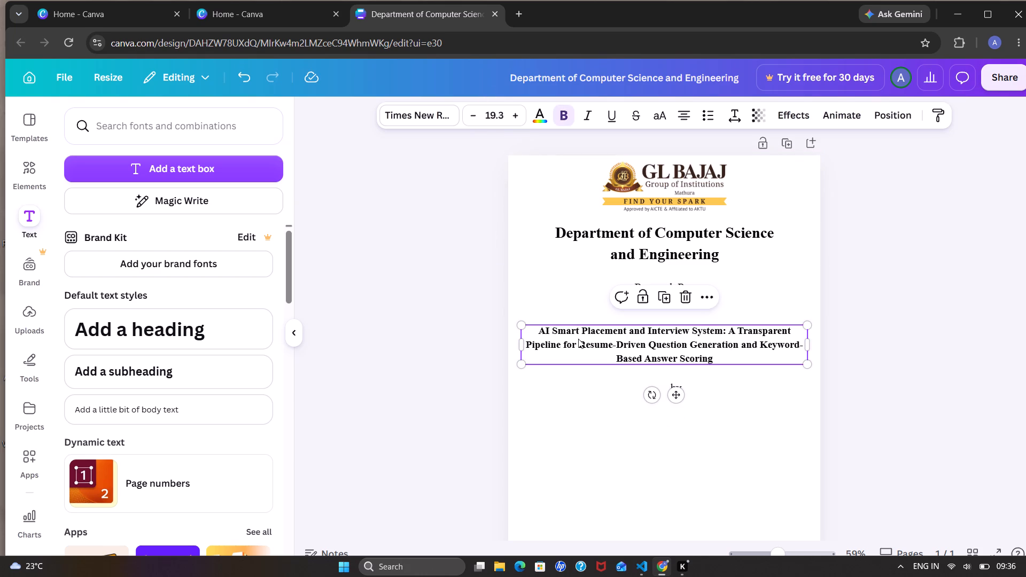
left_click(522, 121)
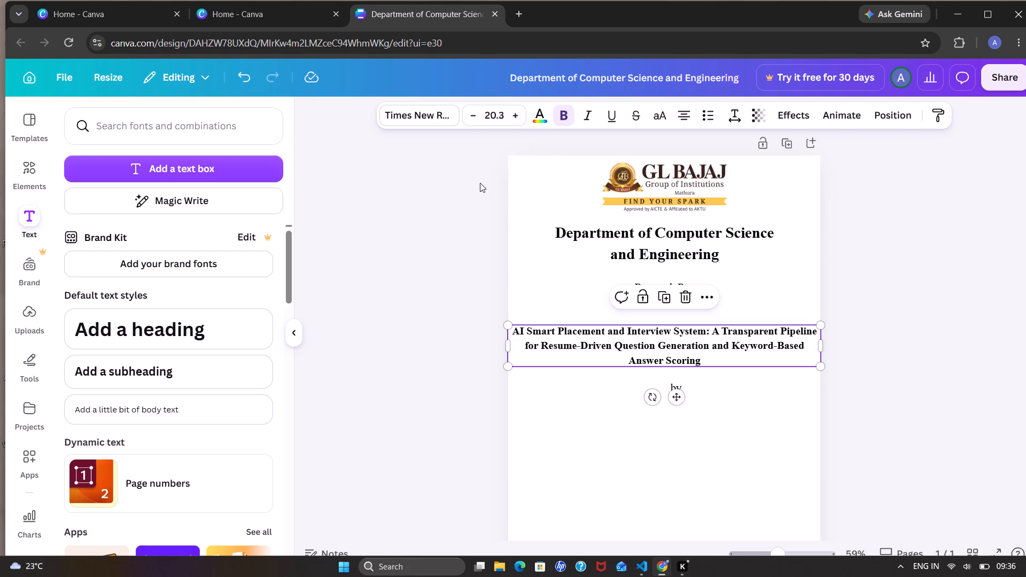
left_click(451, 219)
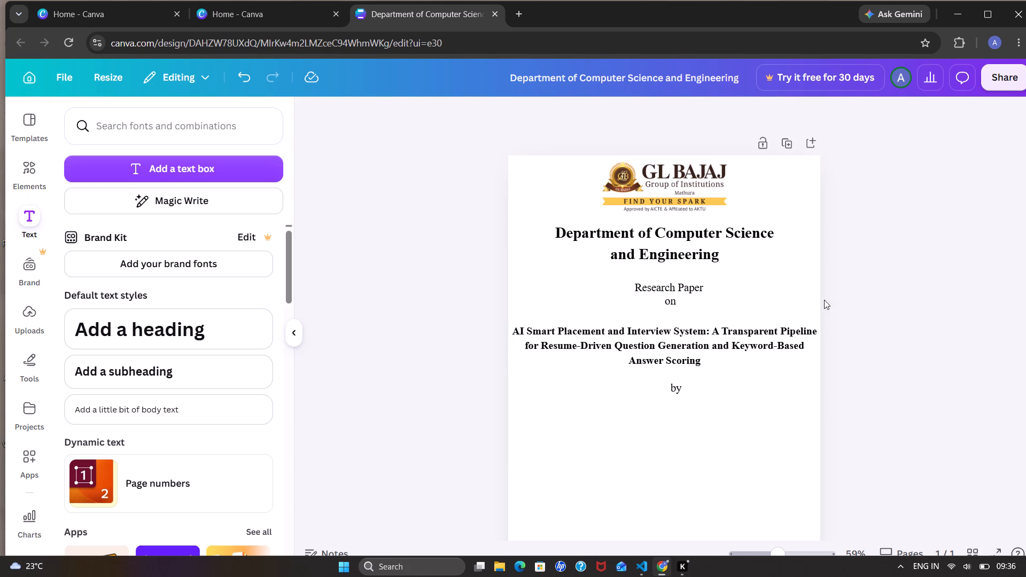
Reduce the font size of the "Research Paper" line to 19.
left_click(691, 292)
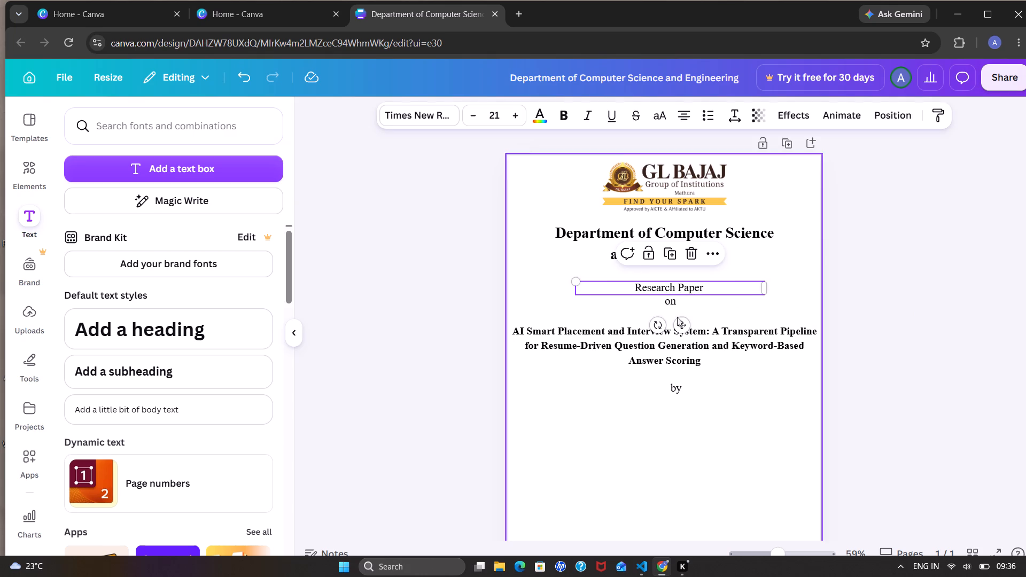
double_click(466, 113)
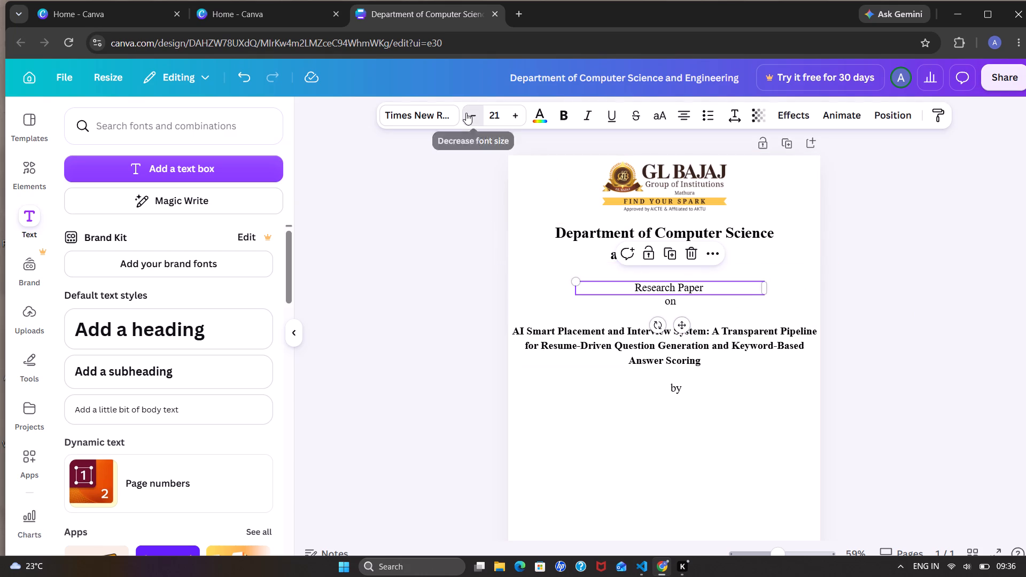
Reduce the font size of "on" to 18.
left_click(671, 306)
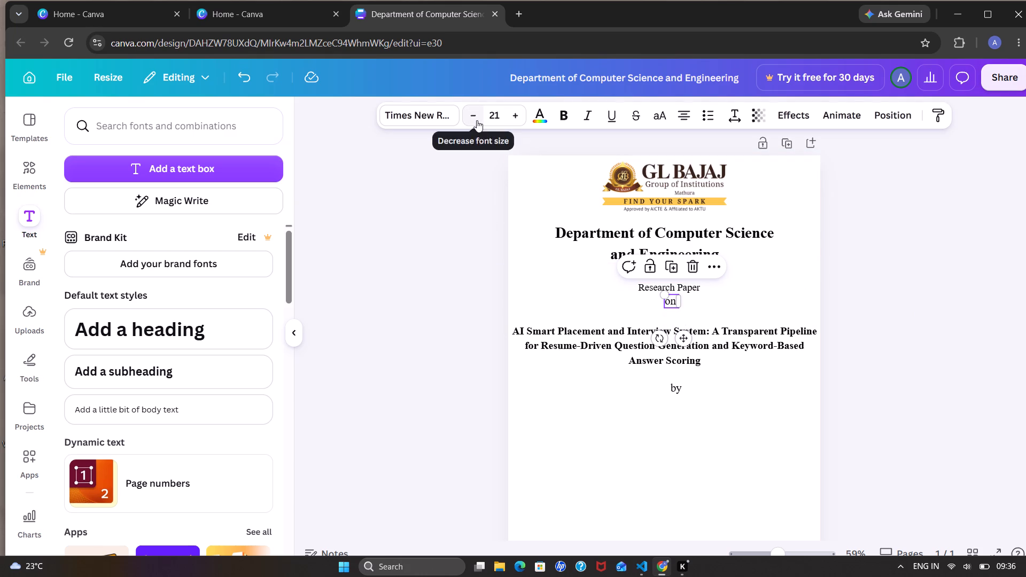
double_click(477, 120)
left_click(477, 120)
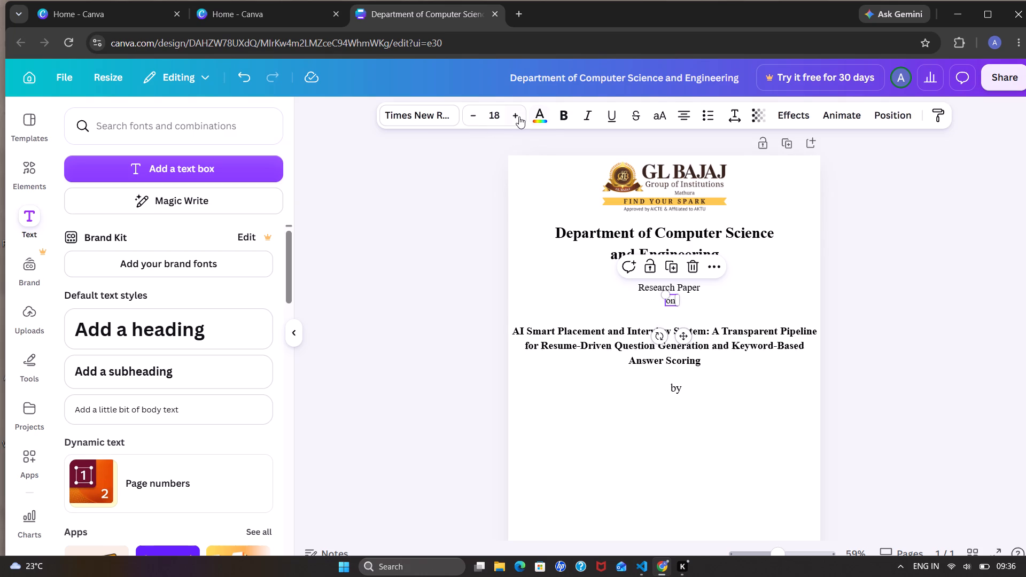
left_click(469, 215)
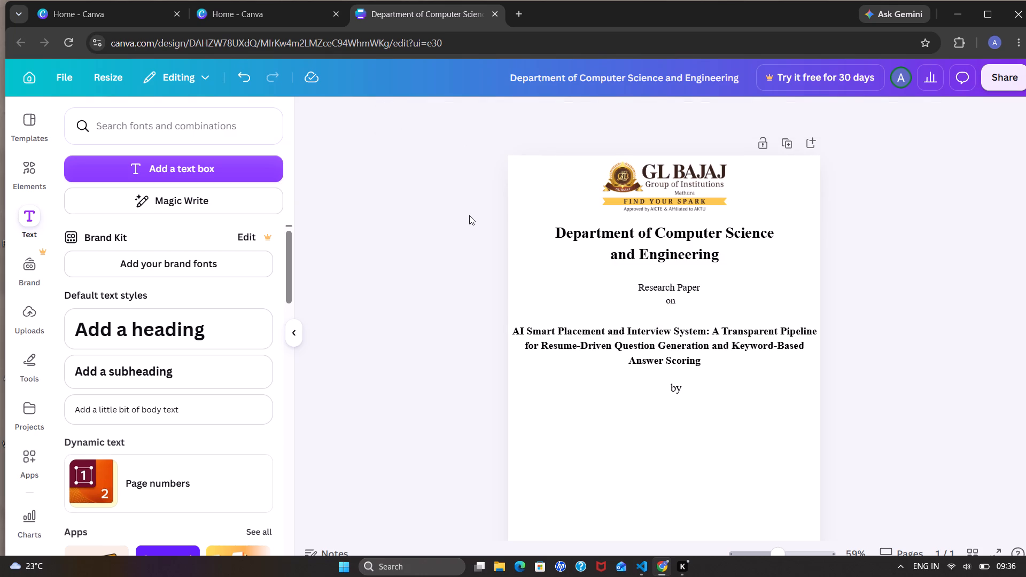
Reduce the font size of "by" below the paper title to 18.
left_click(670, 385)
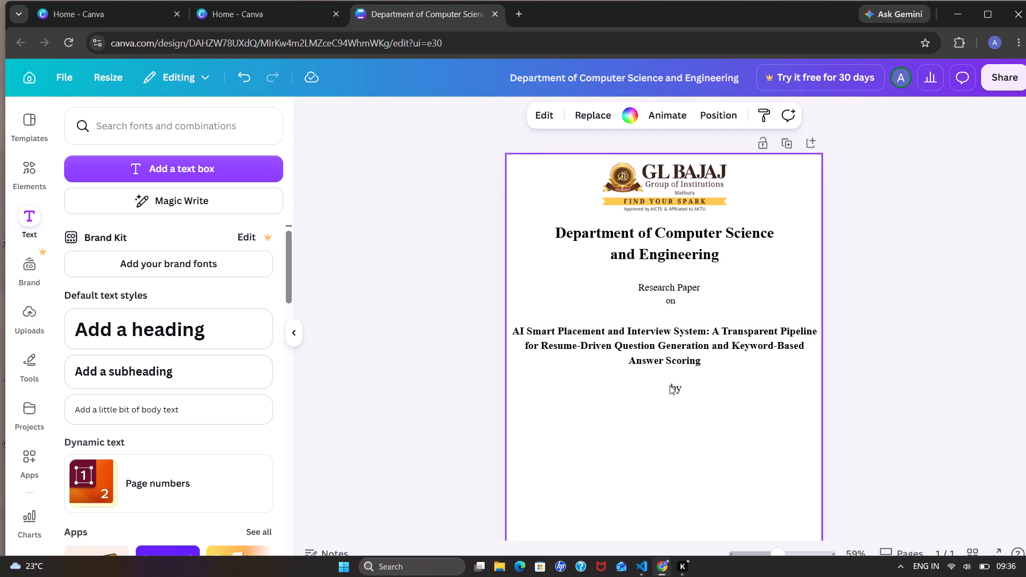
left_click(670, 385)
left_click(675, 390)
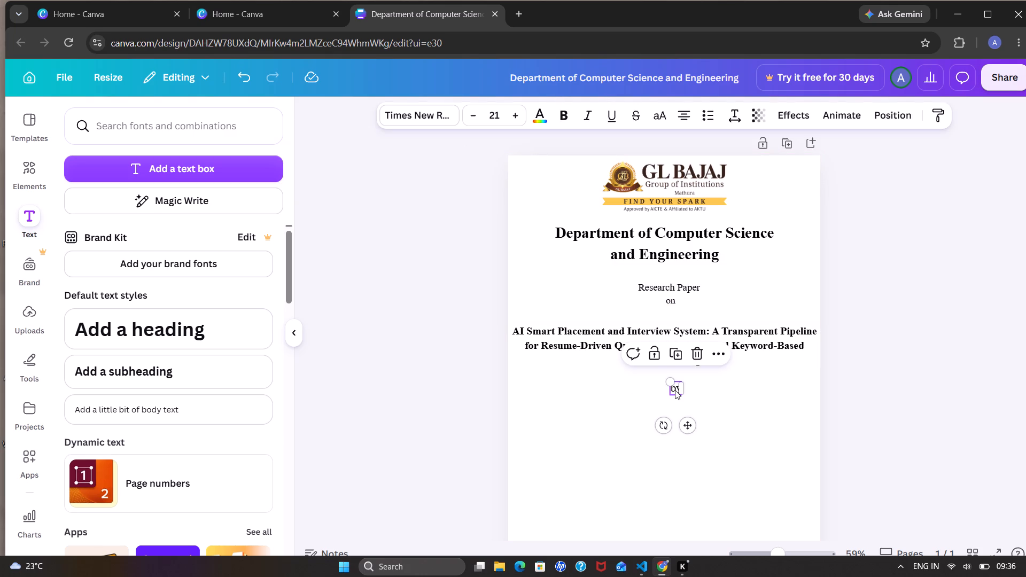
left_click(474, 114)
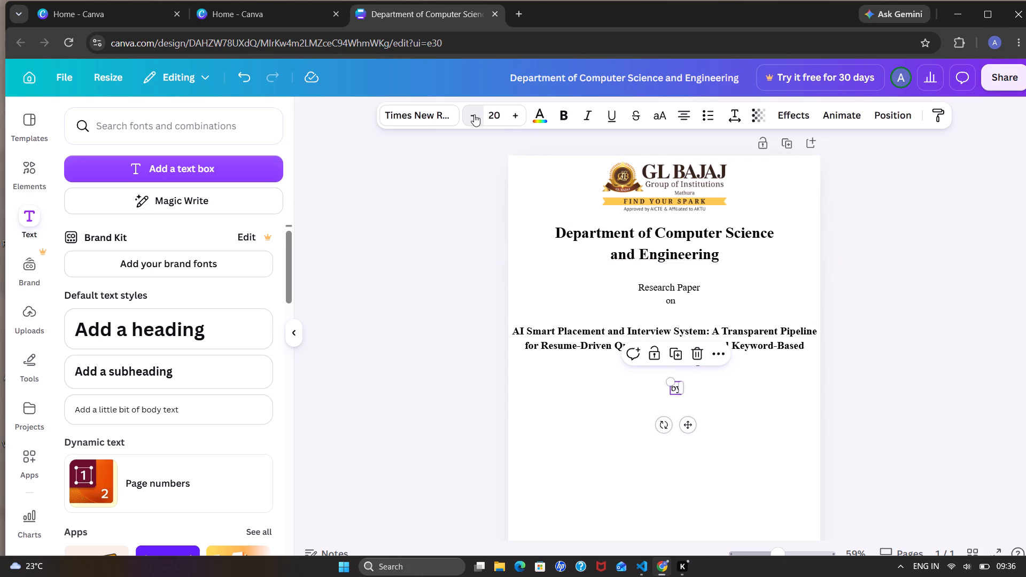
left_click(474, 114)
left_click(474, 114)
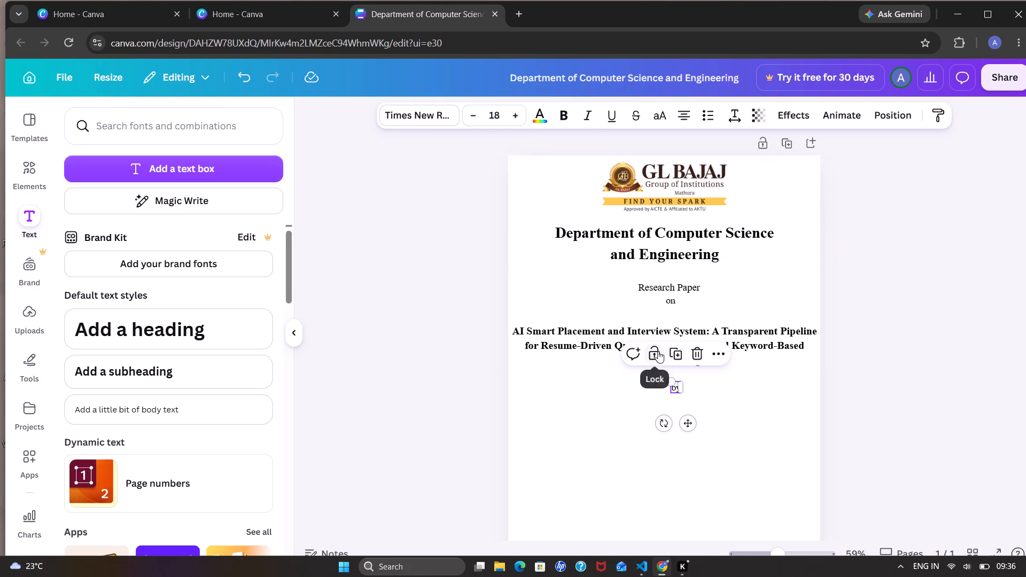
Move the "Research Paper" line up to about 0.8 below the department heading, centring it horizontally on the page.
left_click(655, 282)
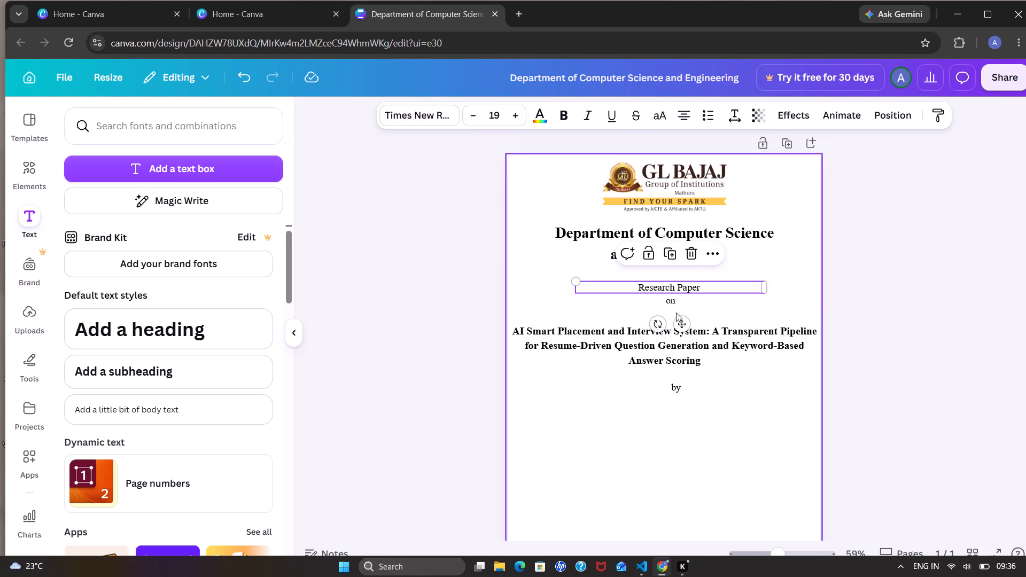
left_click_drag(681, 322, 674, 318)
Move "on" slightly up beneath "Research Paper" and centre it horizontally on the page.
left_click(673, 305)
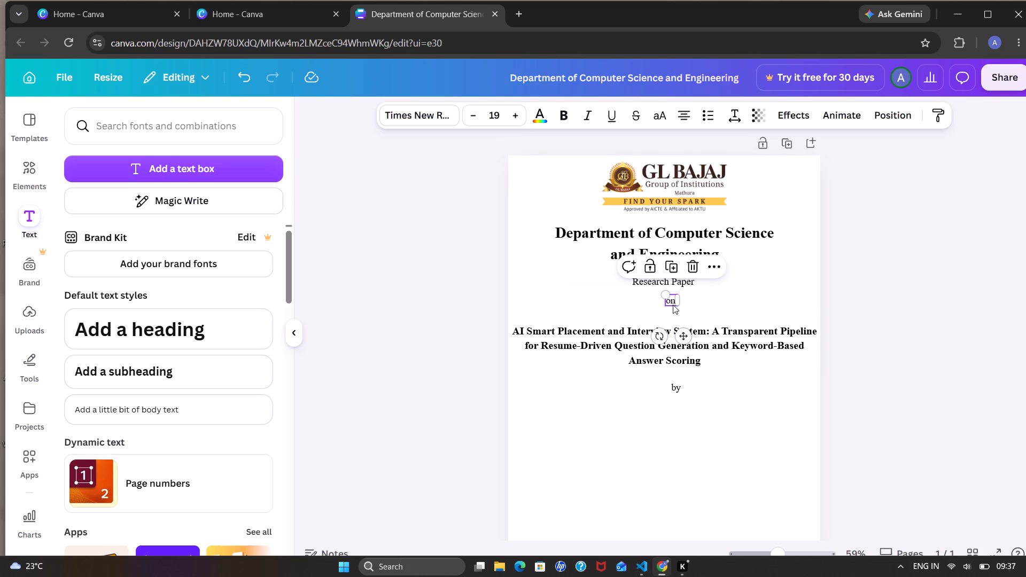
left_click_drag(683, 339, 671, 337)
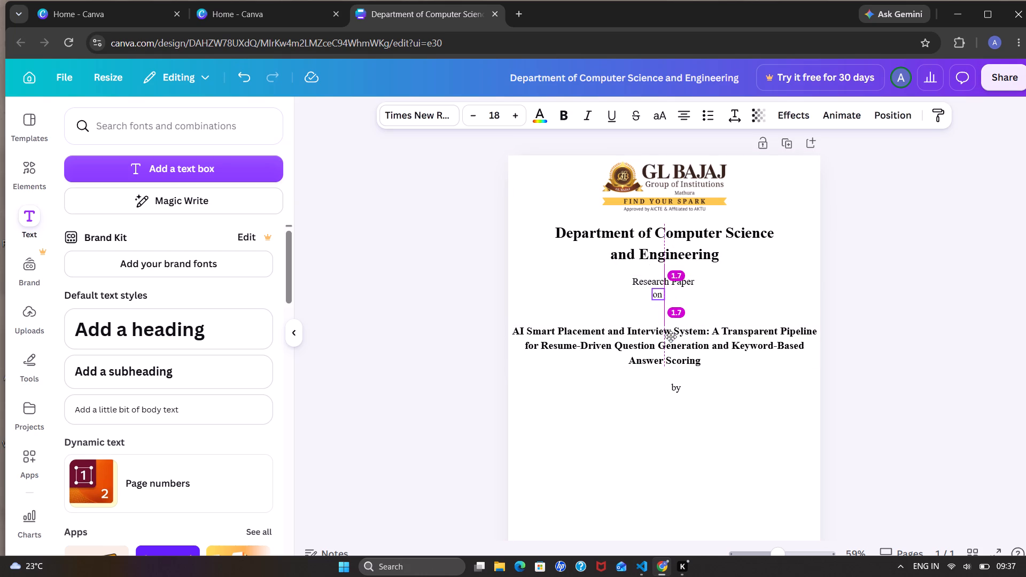
left_click_drag(671, 337, 678, 338)
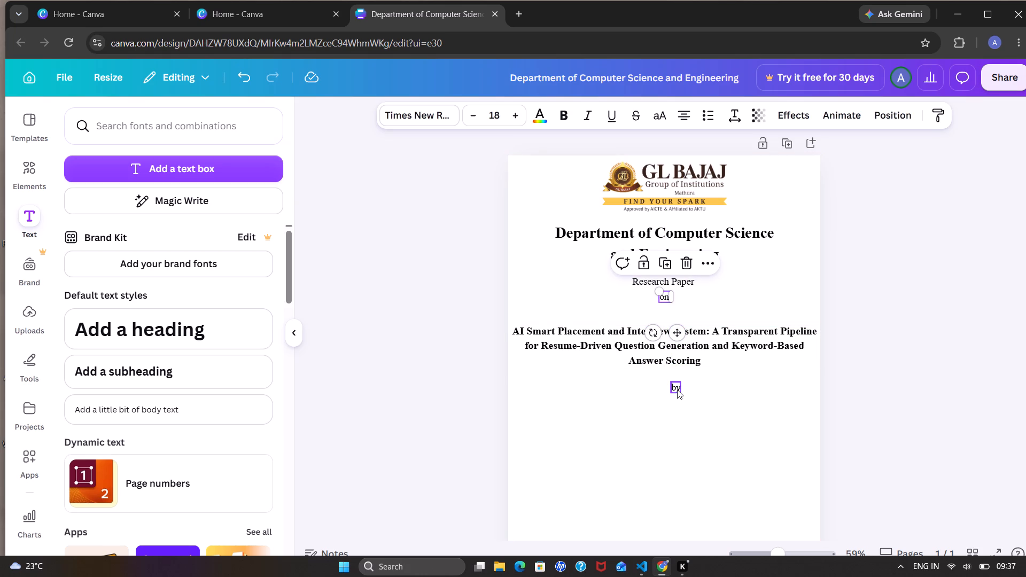
Move "by" to the page's horizontal centre with a gap of about 0.8 below the paper title, matching the department heading's spacing.
left_click(677, 389)
left_click_drag(689, 423, 679, 421)
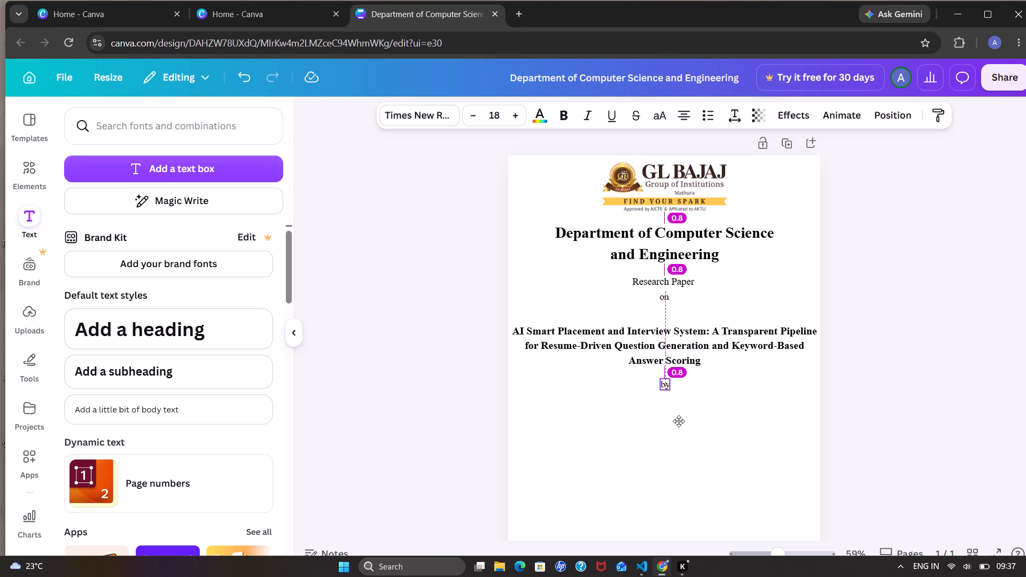
left_click_drag(679, 421, 675, 422)
left_click_drag(675, 422, 678, 422)
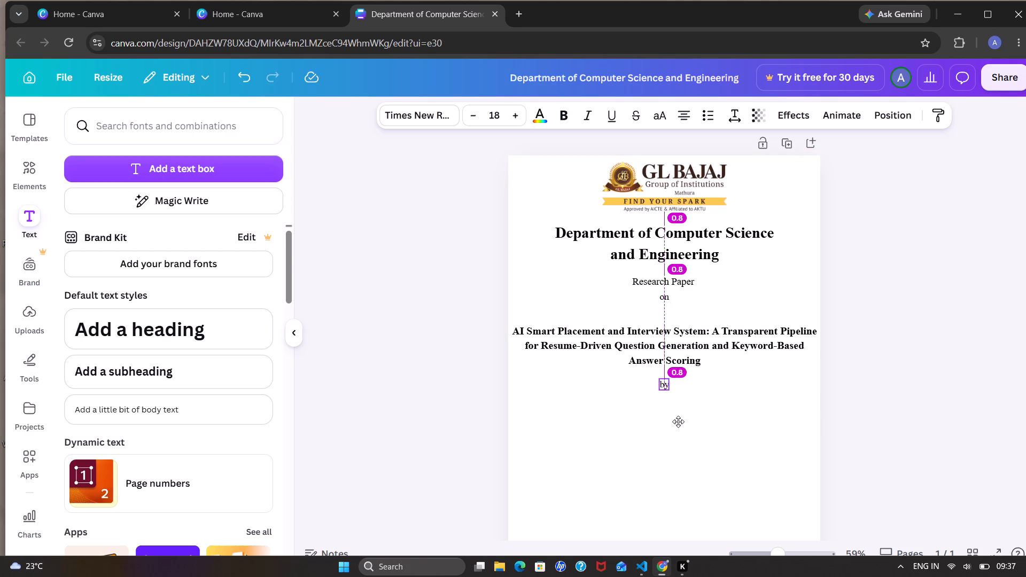
Fine-tune the position of "by" at the page's horizontal centre, with a gap of about 0.8 below the paper title.
left_click_drag(678, 422, 678, 421)
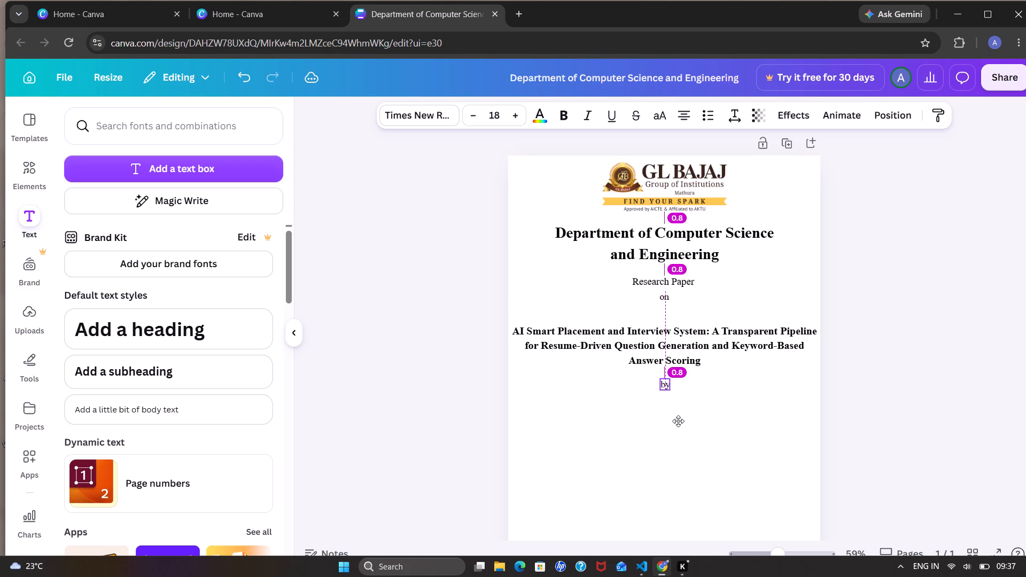
left_click_drag(678, 421, 678, 420)
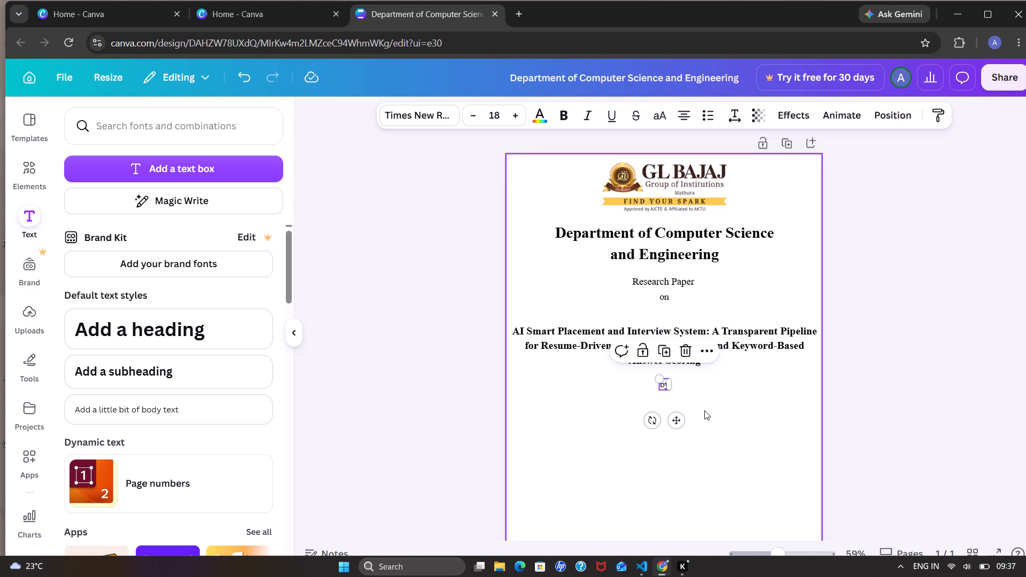
left_click(710, 410)
Move the paper title up to about 0.8 below "on", keeping it approximately centred horizontally on the page.
left_click(707, 331)
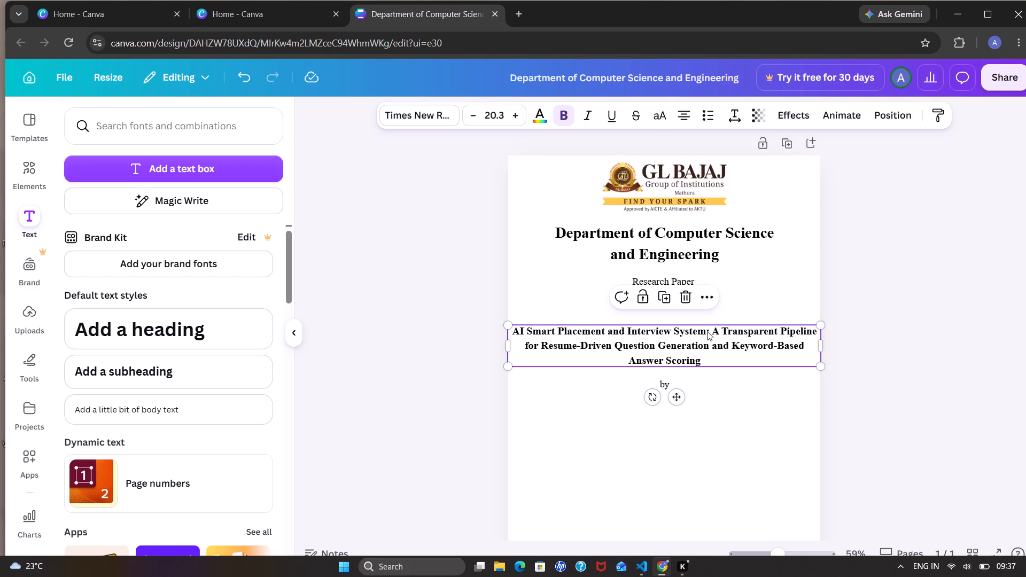
left_click_drag(679, 396, 679, 387)
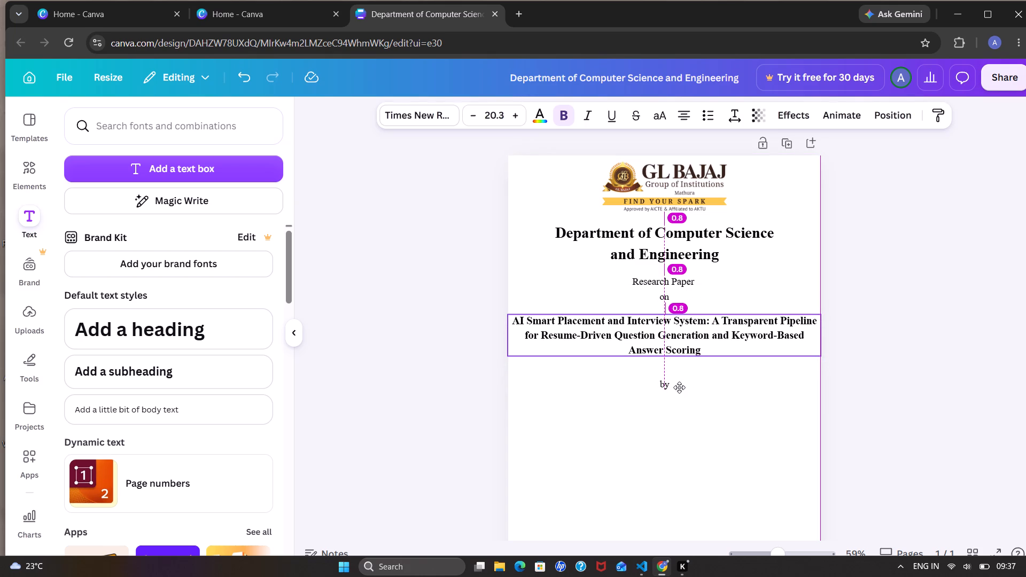
left_click_drag(679, 387, 681, 388)
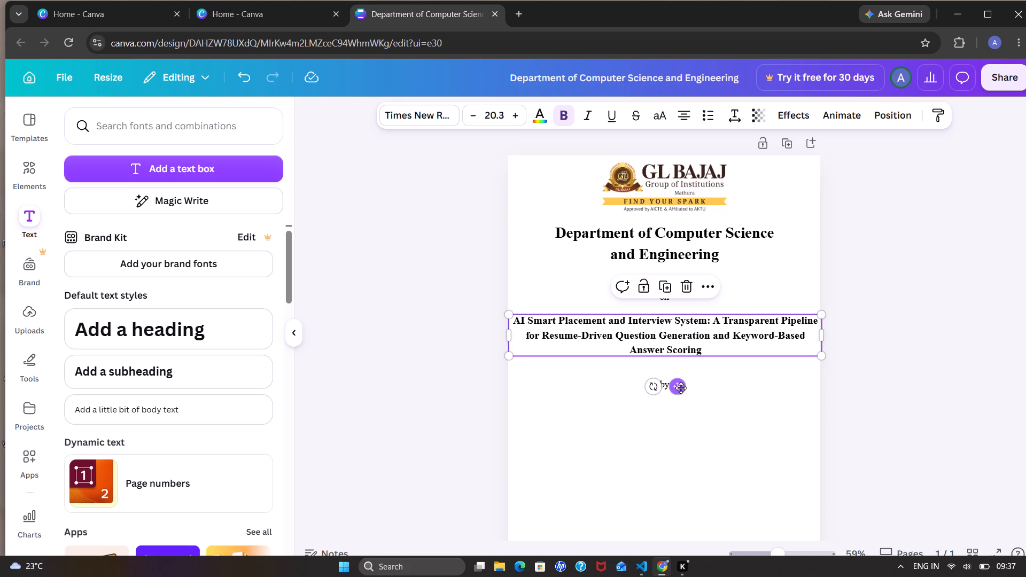
left_click(839, 308)
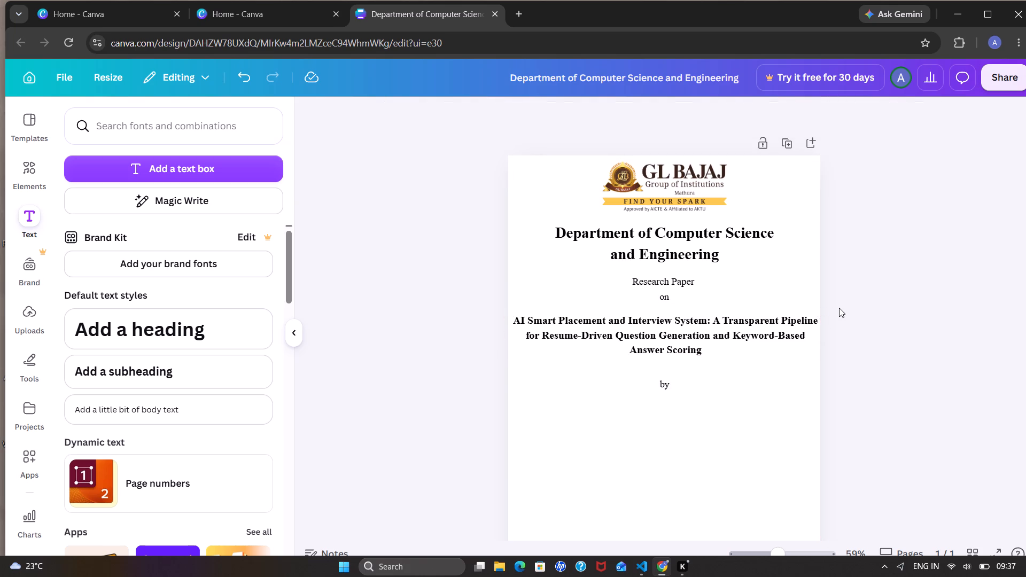
left_click(659, 432)
left_click(449, 431)
Add a body text box containing the first author's name, with both words capitalised.
left_click(239, 405)
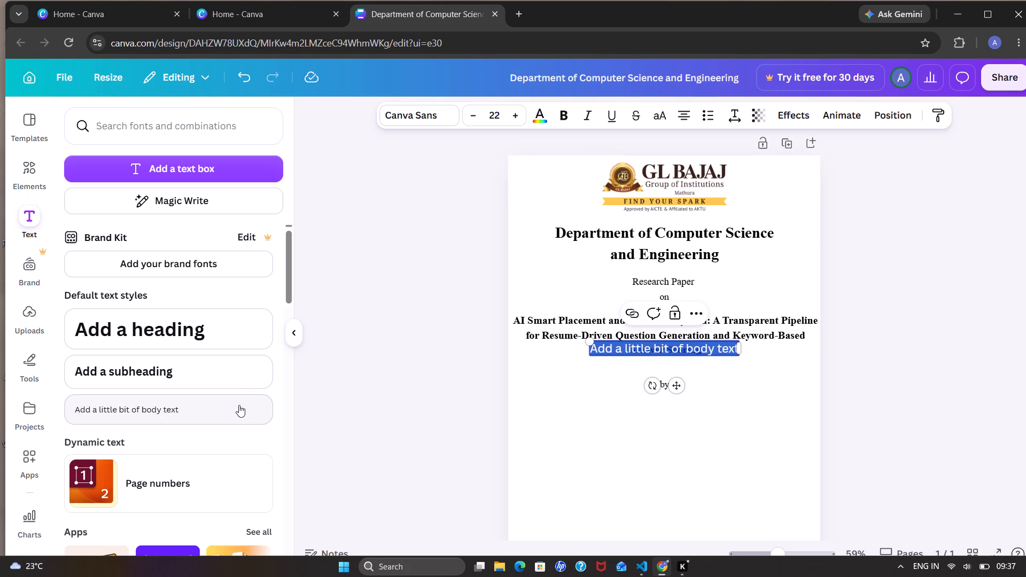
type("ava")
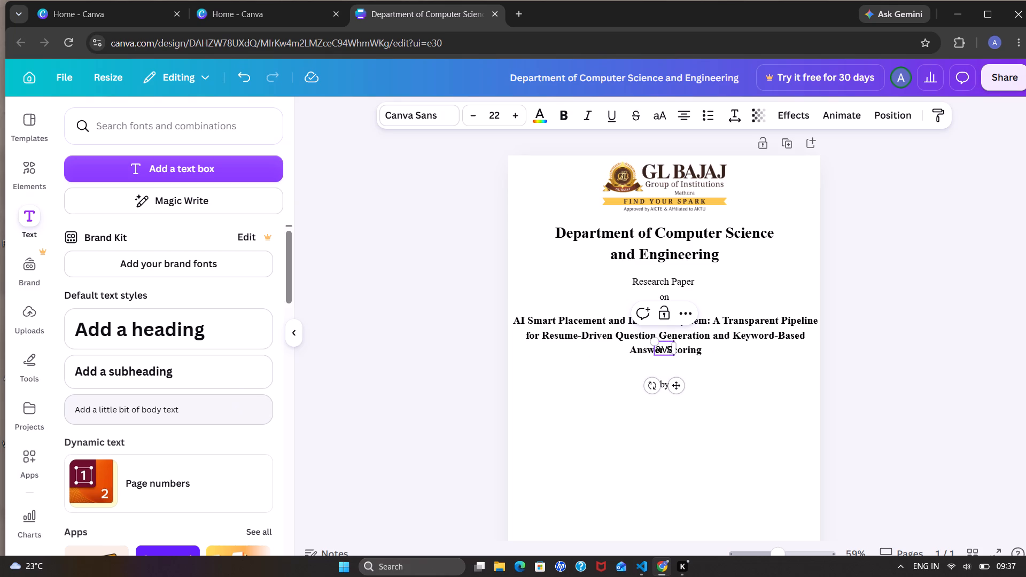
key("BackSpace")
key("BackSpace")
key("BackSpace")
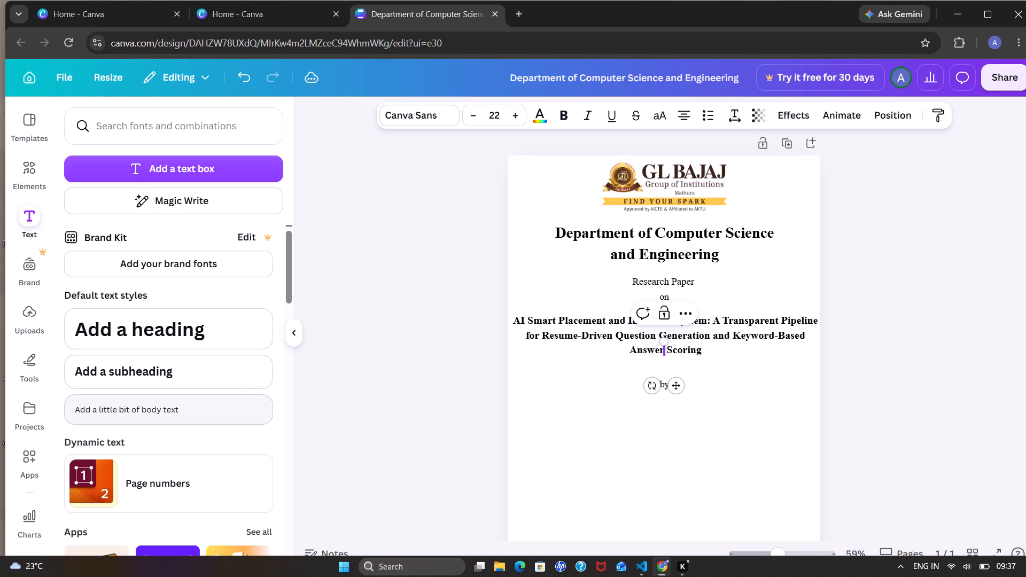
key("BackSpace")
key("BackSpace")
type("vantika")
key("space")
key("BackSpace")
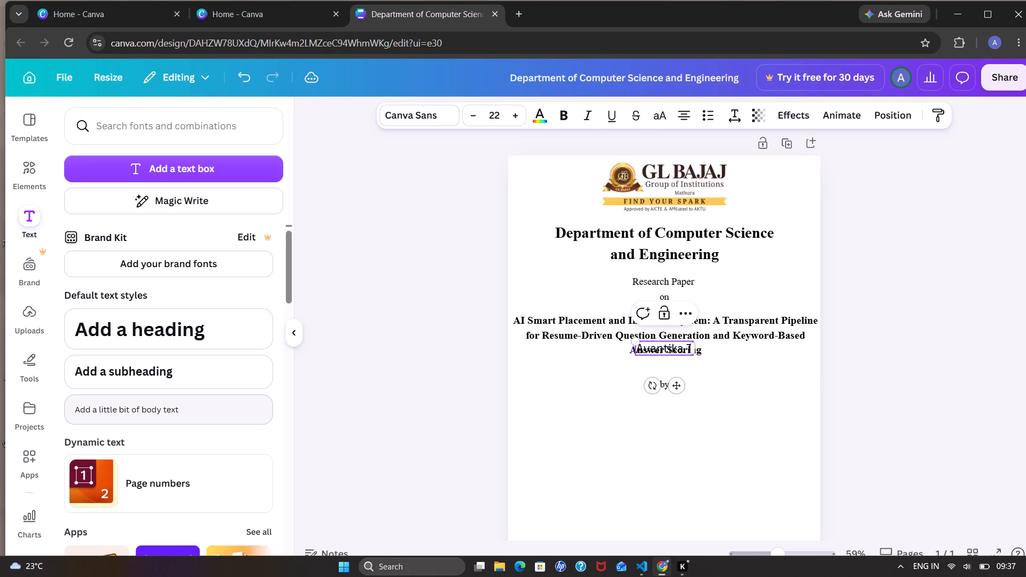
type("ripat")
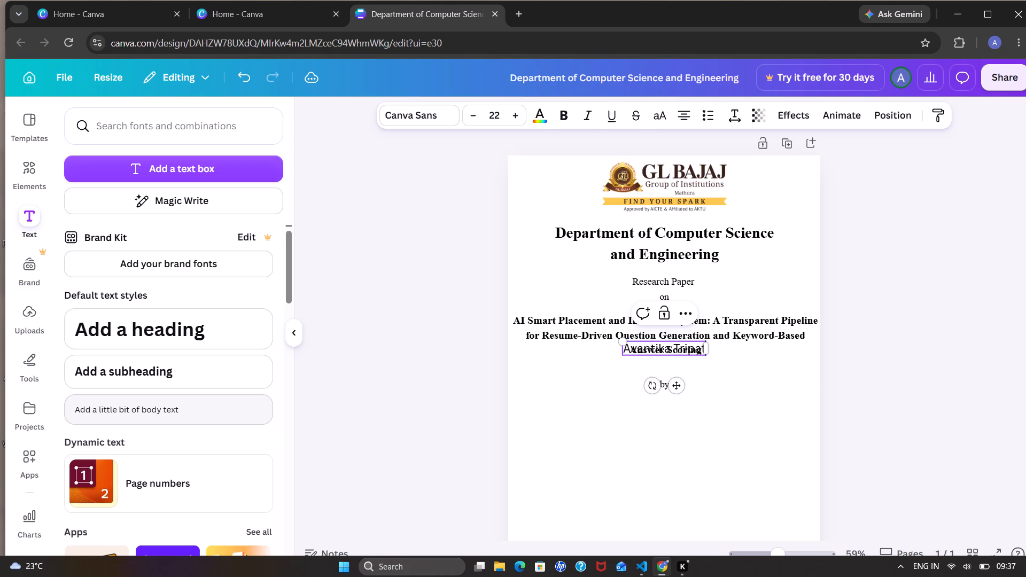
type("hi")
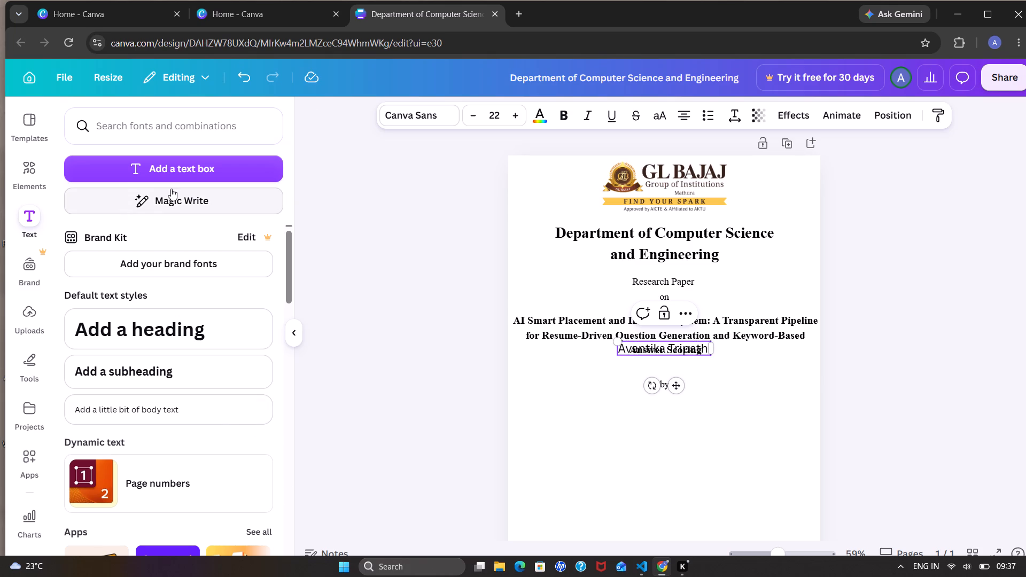
Set the first author's name to the Times New Roman font.
left_click(413, 120)
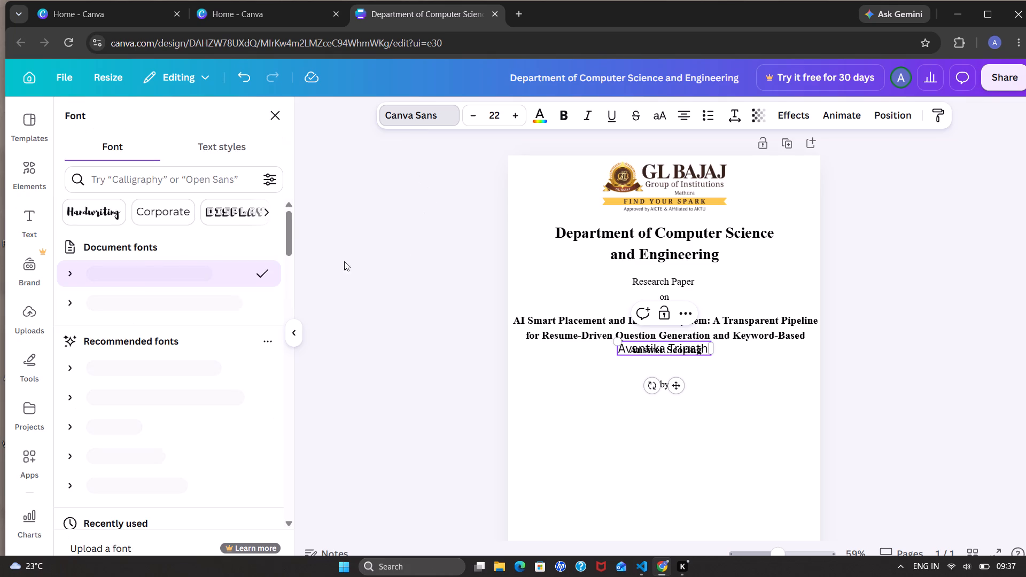
left_click(175, 310)
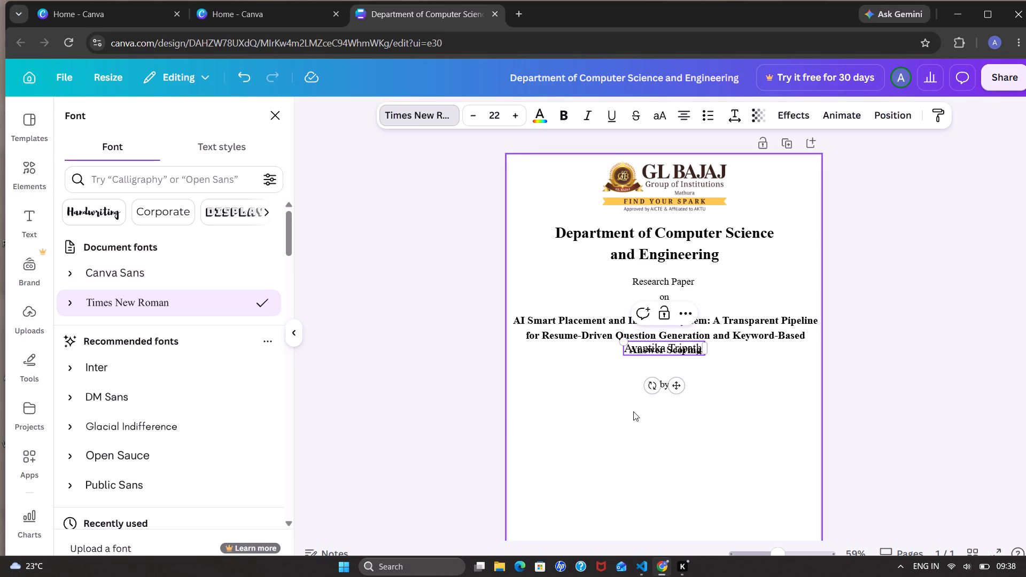
Move the first author's name below "by", near the left side of the page.
left_click_drag(677, 385, 598, 457)
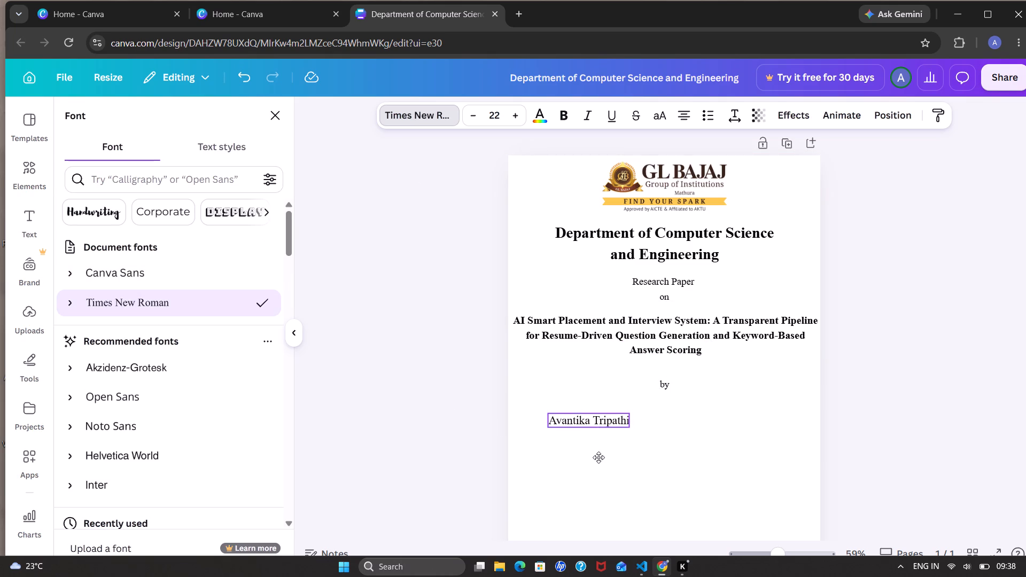
left_click_drag(598, 457, 587, 459)
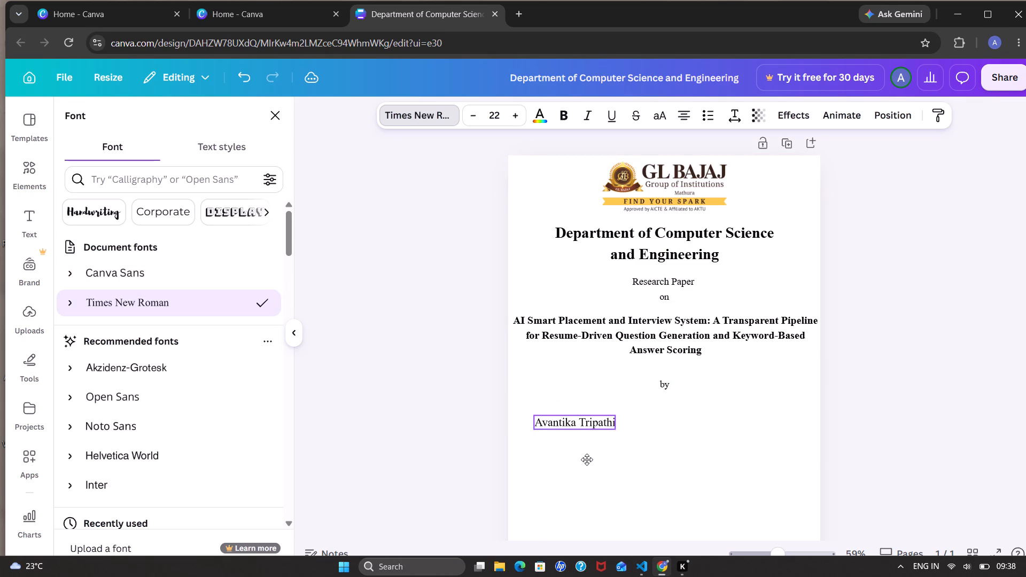
left_click_drag(587, 459, 586, 461)
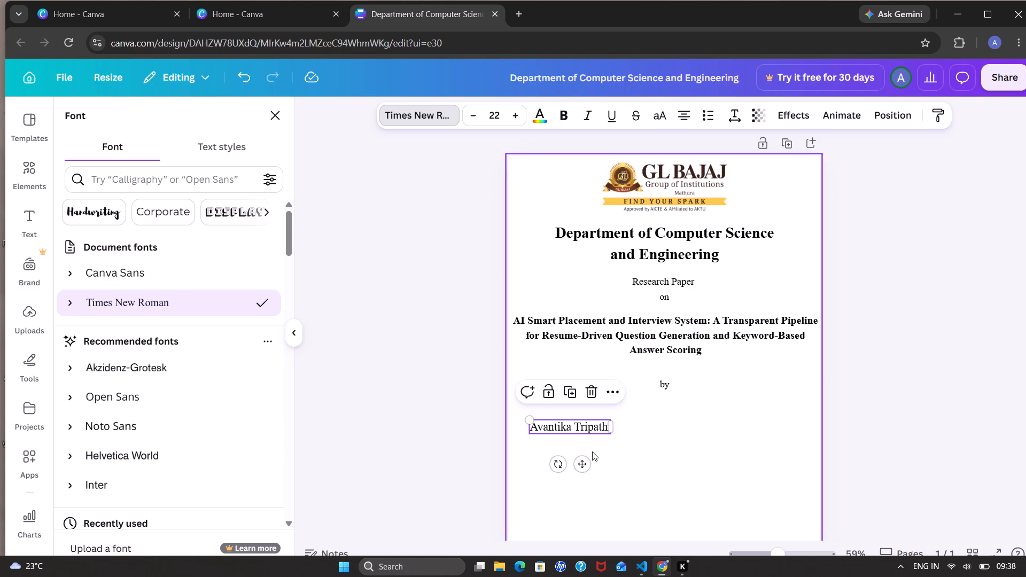
Copy the first author's name into a new body text box and place it level with the original on the page's right half.
triple_click(602, 426)
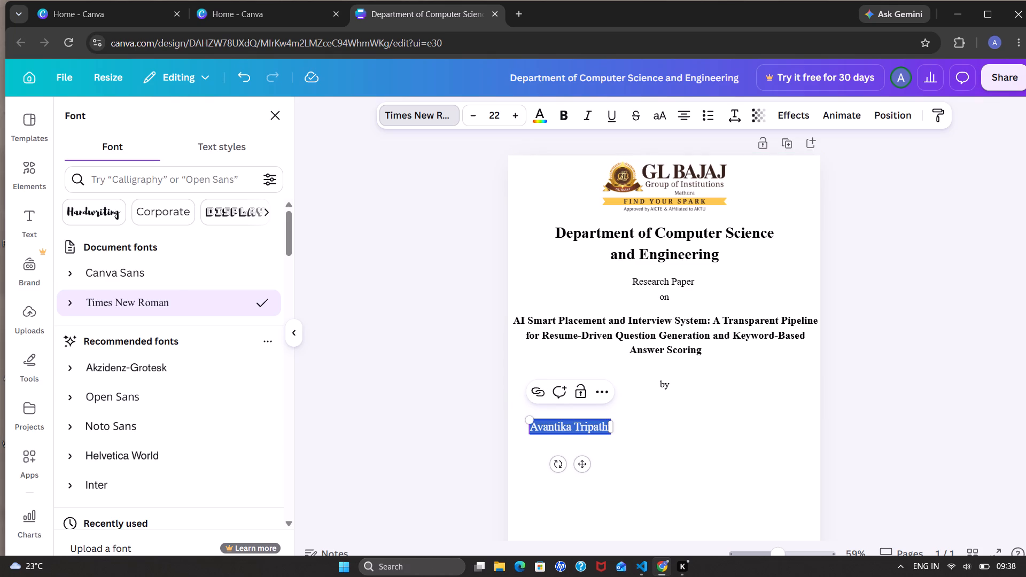
left_click_drag(568, 428, 541, 433)
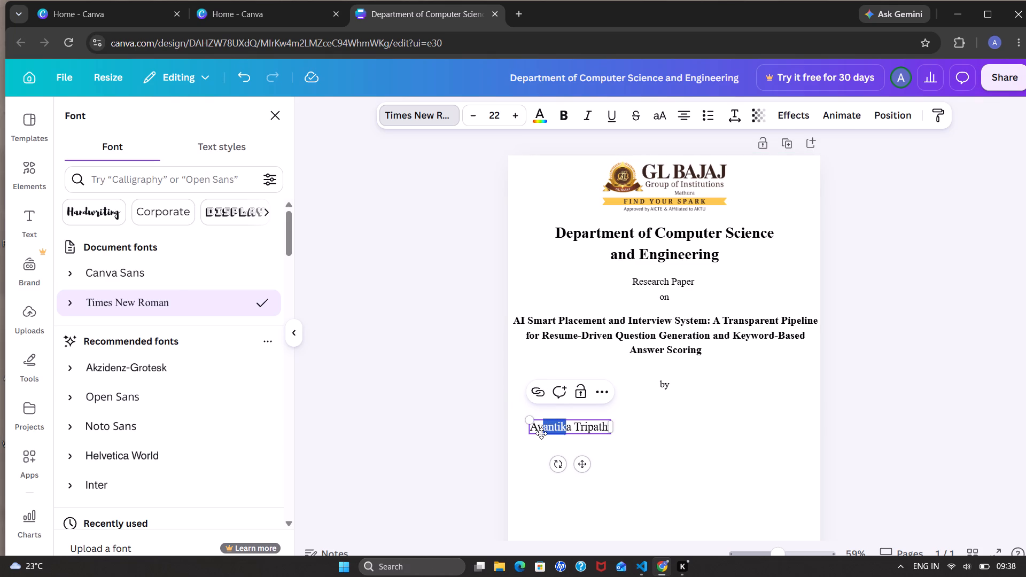
left_click(605, 388)
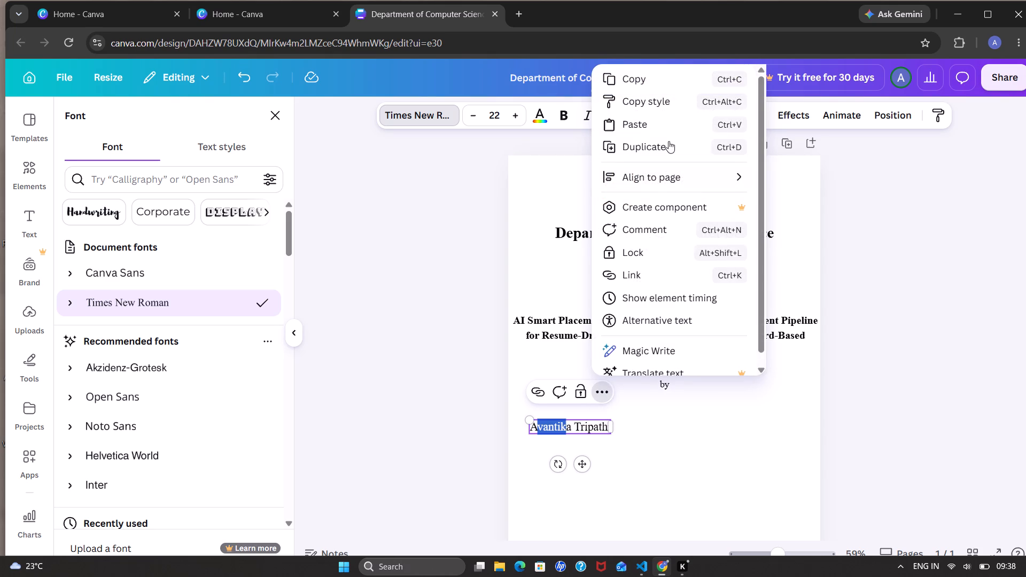
left_click(680, 77)
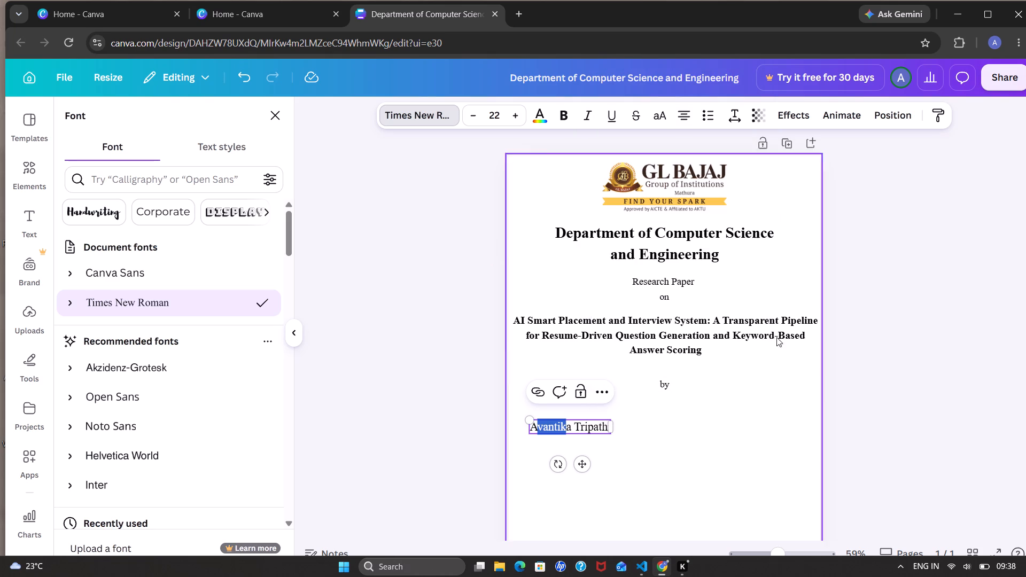
left_click(783, 422)
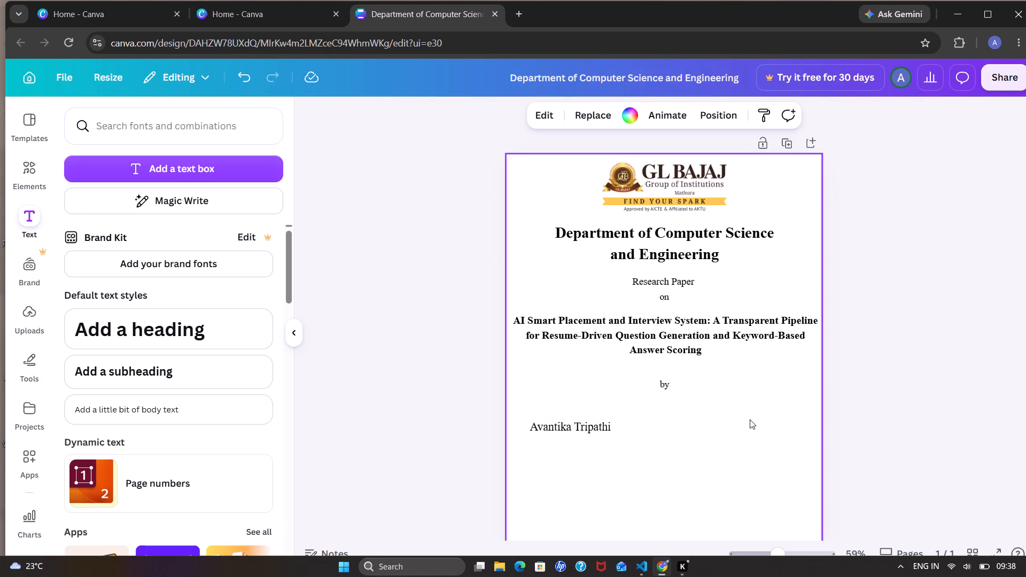
left_click(740, 420)
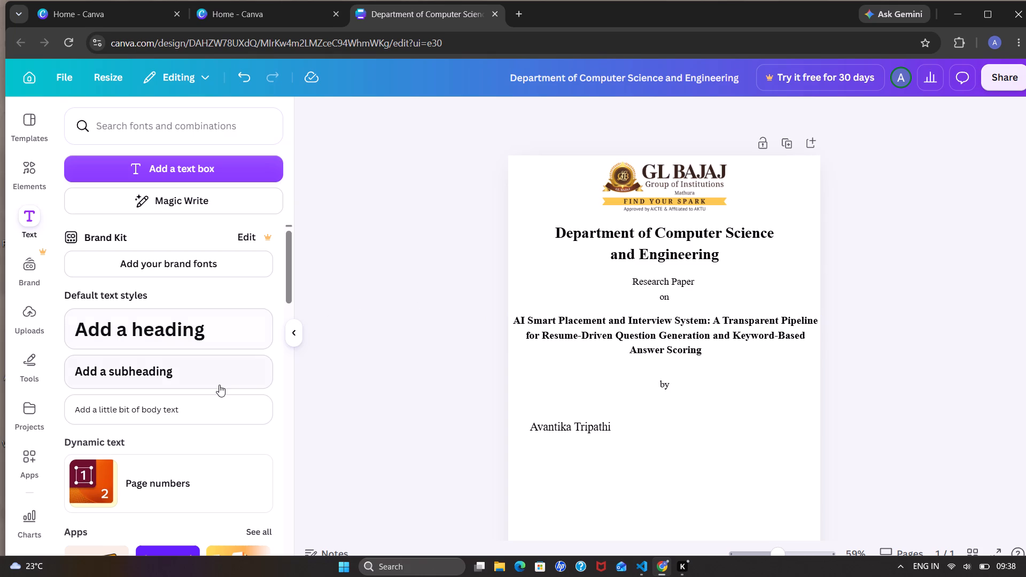
left_click(227, 413)
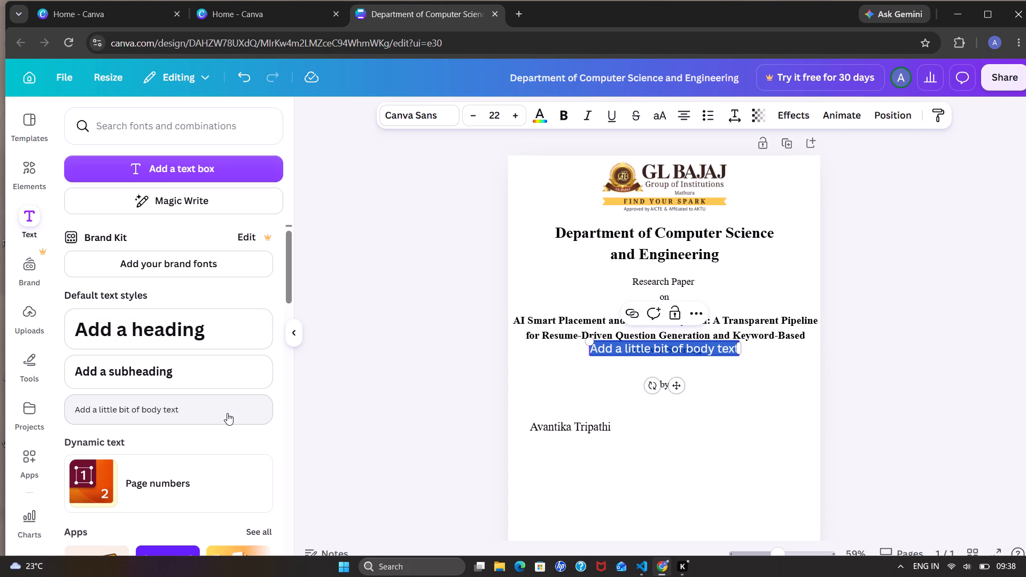
key("ctrl+v")
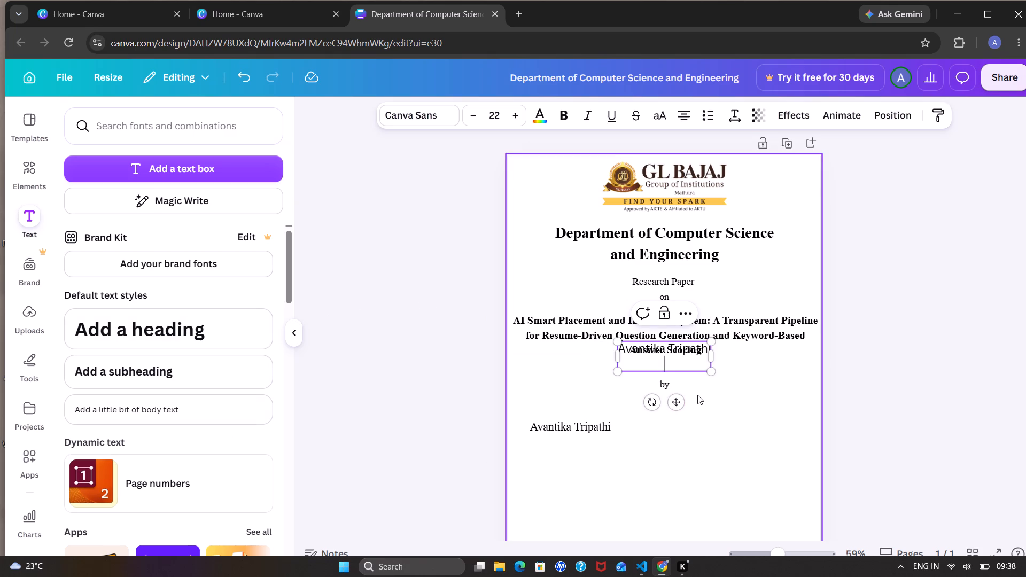
left_click(679, 403)
left_click_drag(679, 403, 752, 477)
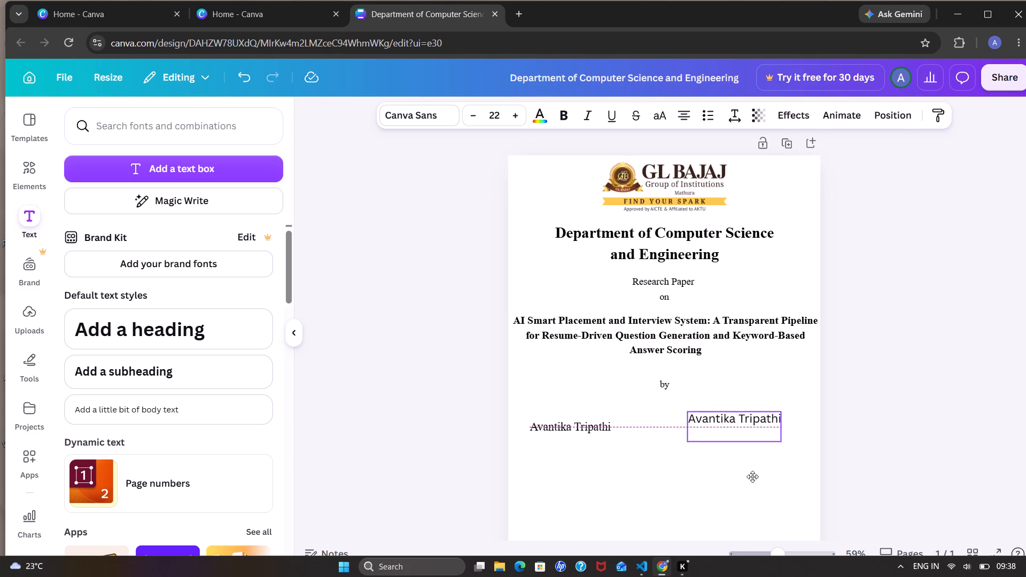
left_click_drag(752, 477, 765, 479)
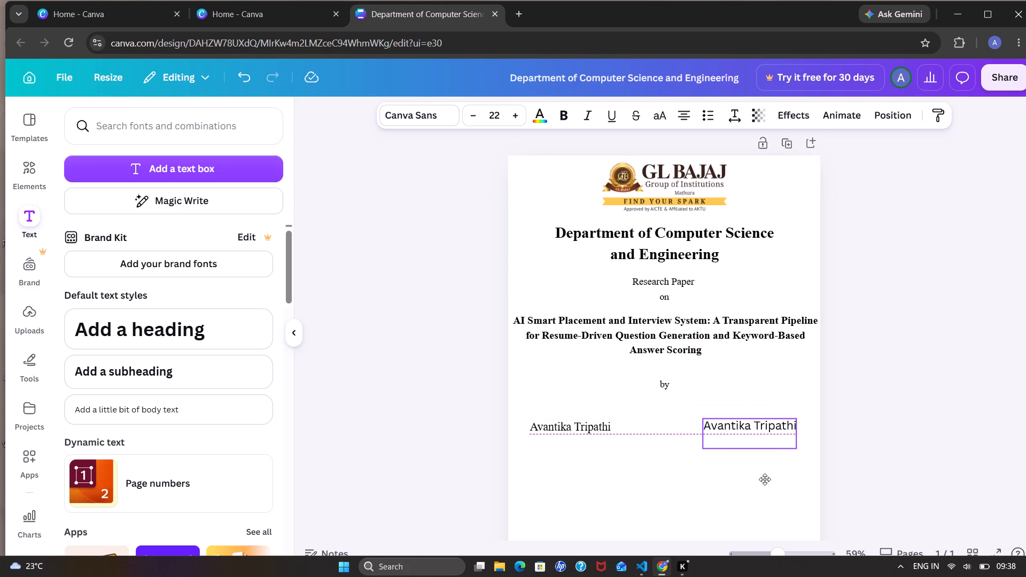
left_click_drag(765, 479, 767, 479)
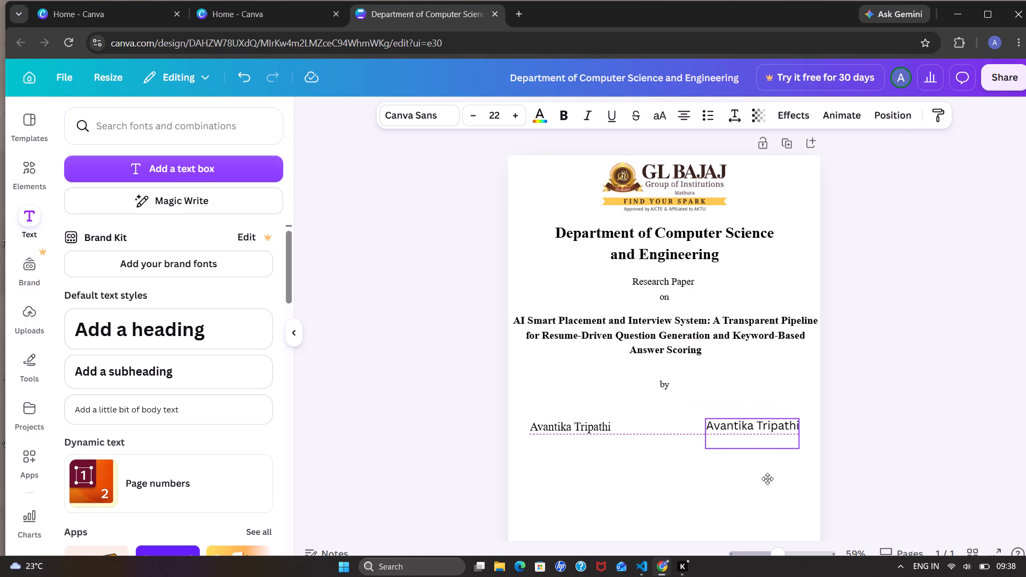
left_click_drag(767, 479, 767, 480)
Set the copied author name on the page's right half to Times New Roman.
left_click(430, 111)
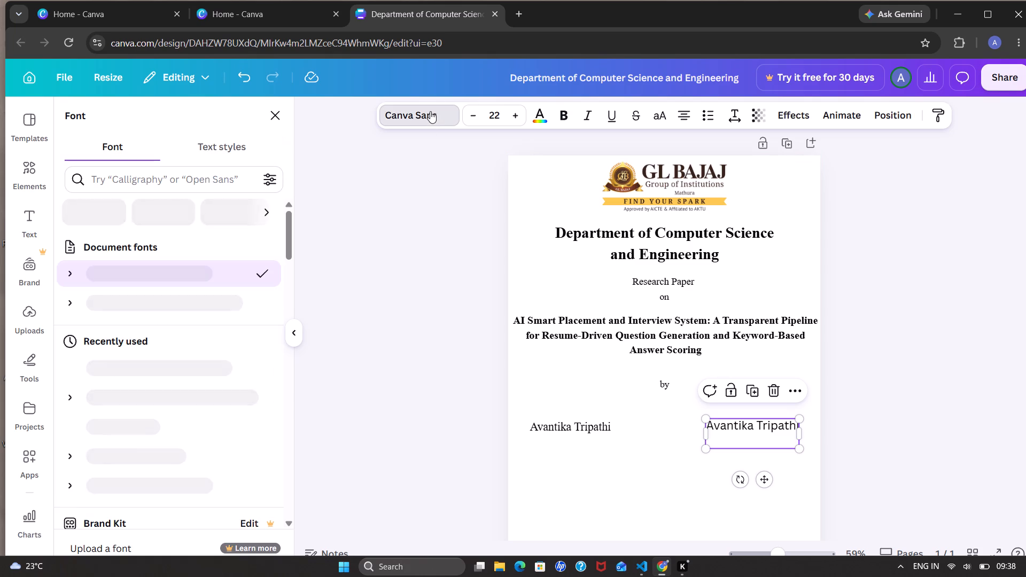
left_click(201, 292)
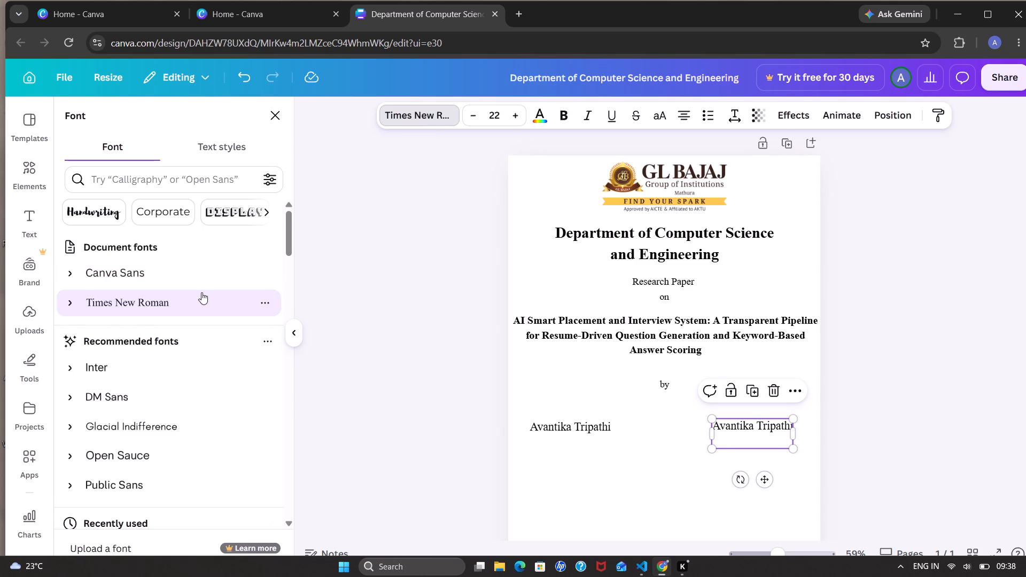
Replace the copied author name on the page's right half with the second author's full name.
triple_click(782, 429)
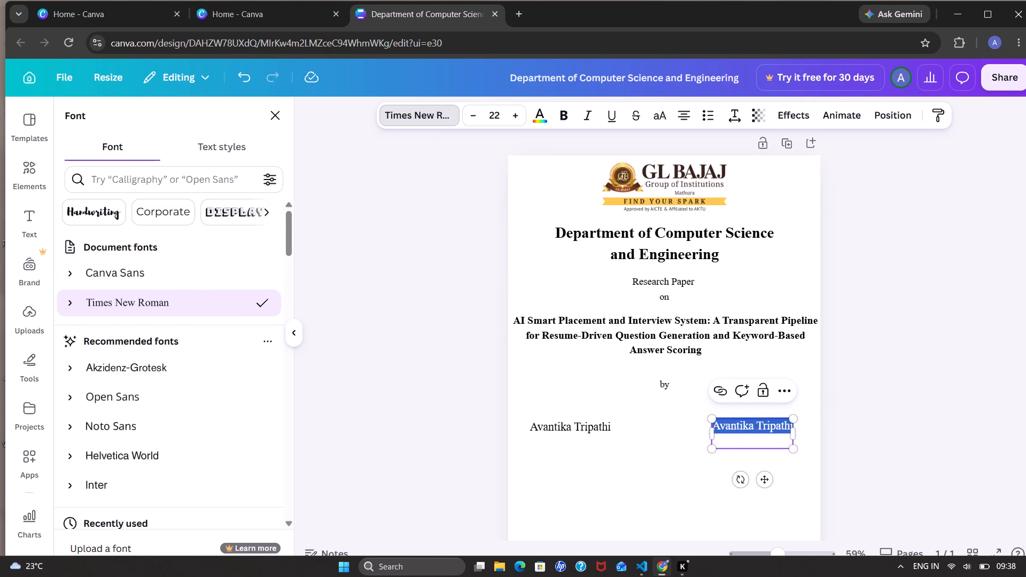
left_click(749, 426)
left_click_drag(749, 426, 744, 428)
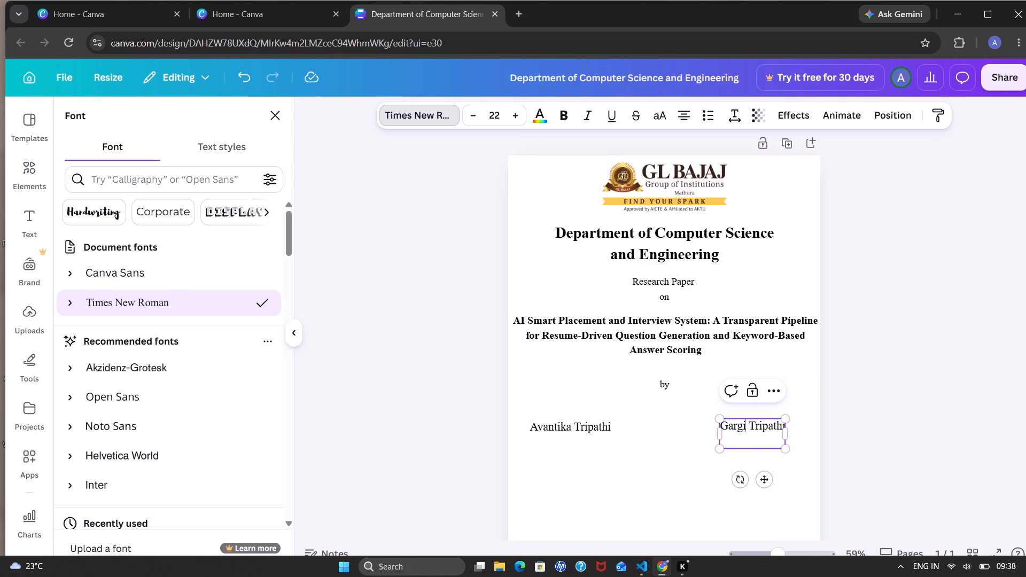
left_click_drag(754, 423, 772, 431)
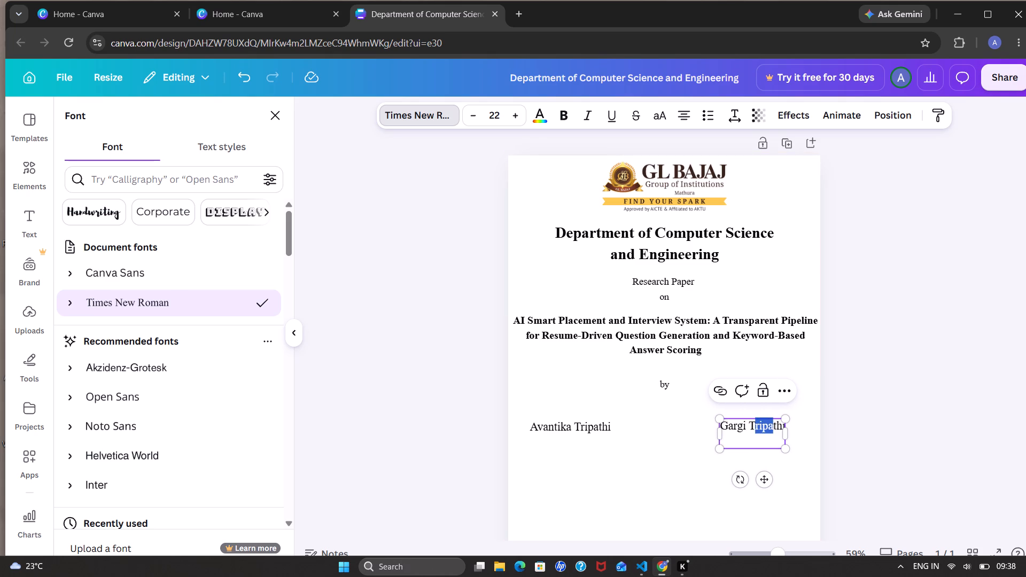
left_click(747, 427)
left_click_drag(747, 427, 777, 431)
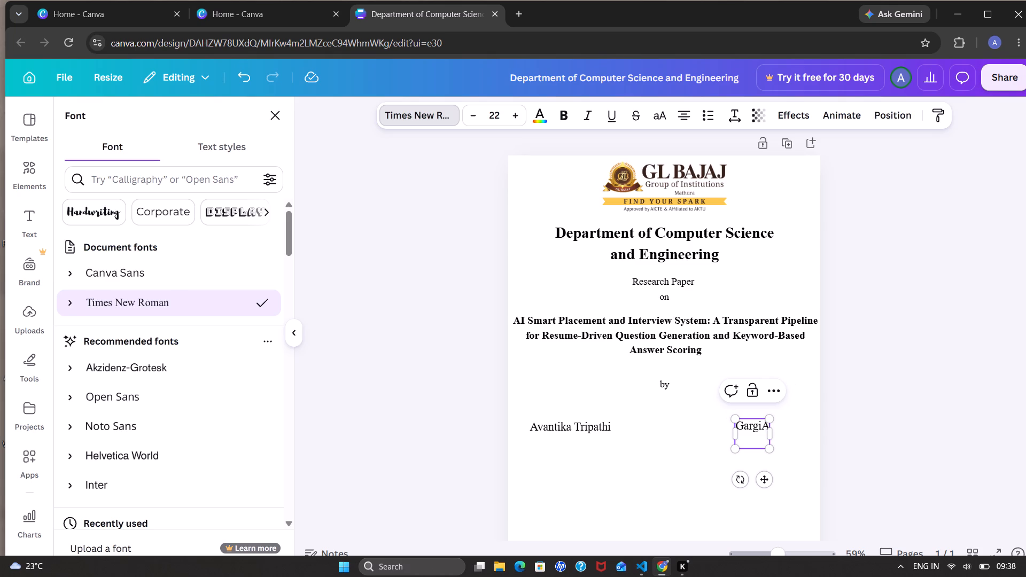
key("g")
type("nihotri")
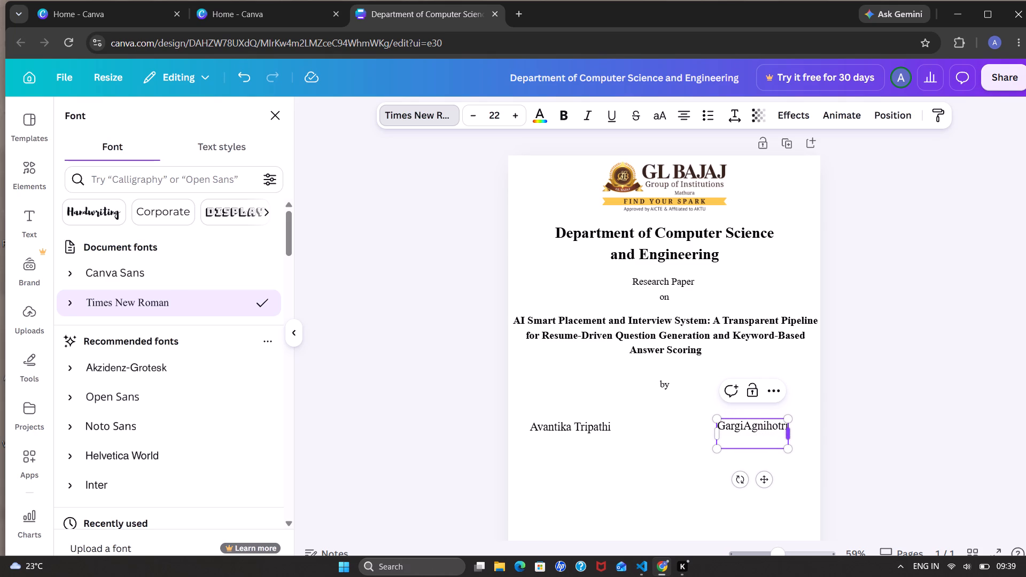
left_click(743, 427)
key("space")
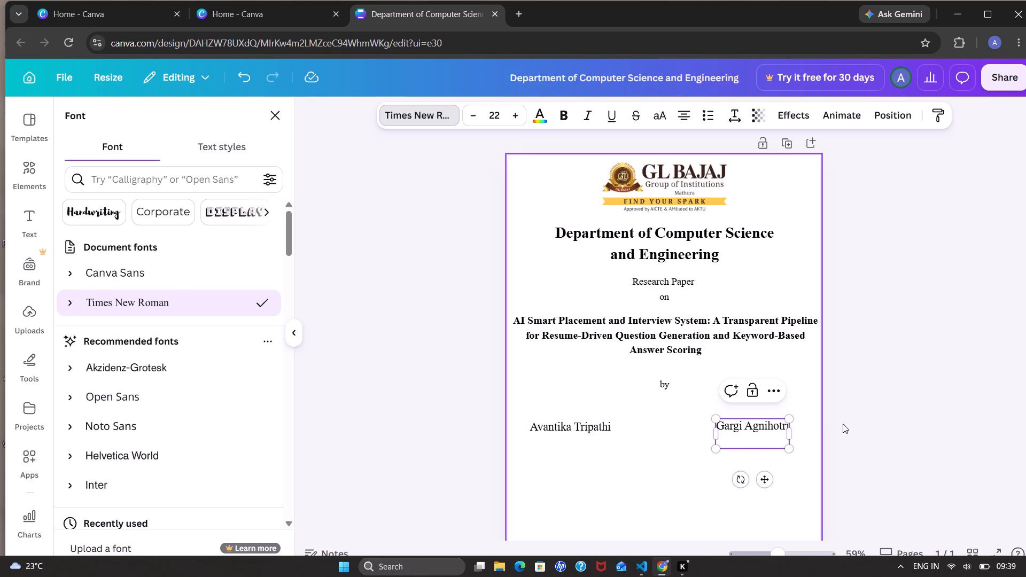
left_click(879, 412)
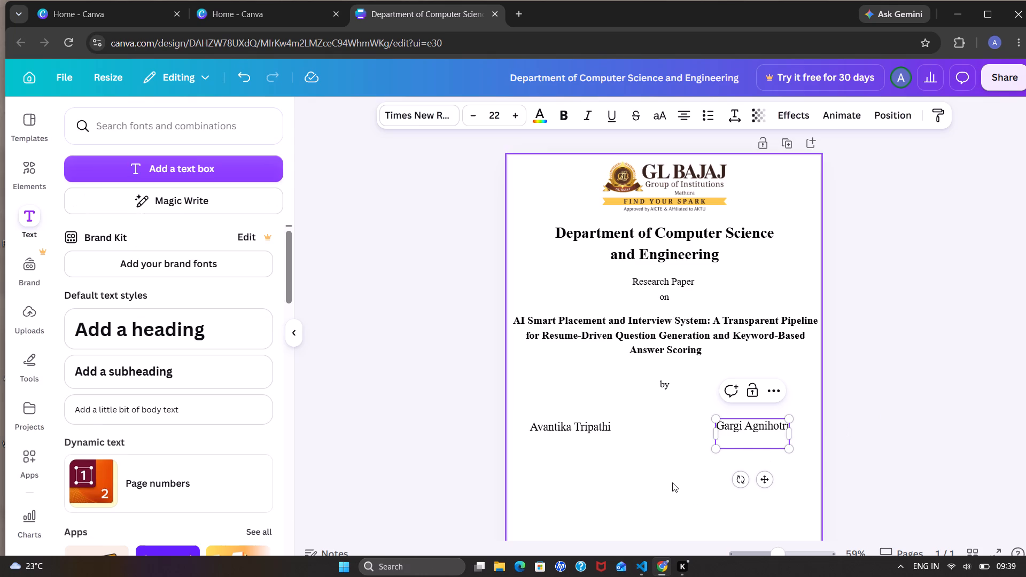
left_click(672, 482)
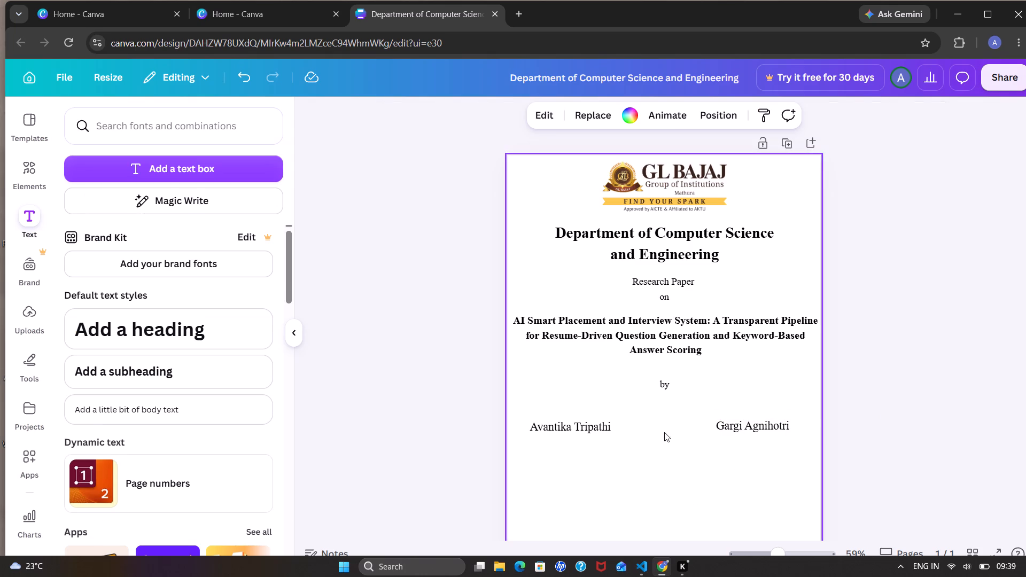
Add a new body text box to the cover page.
scroll(665, 428, "down", 1)
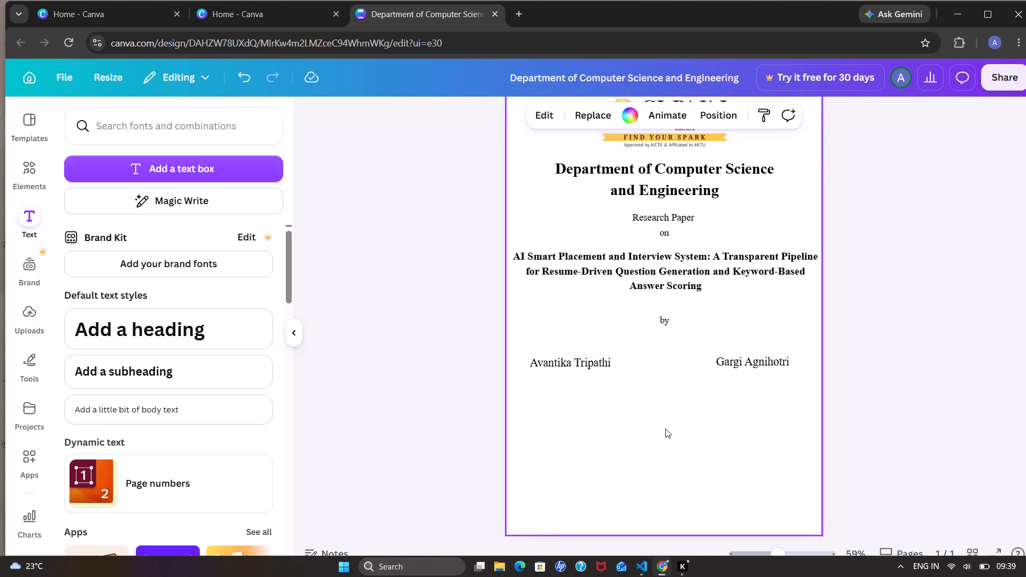
scroll(665, 428, "down", 2)
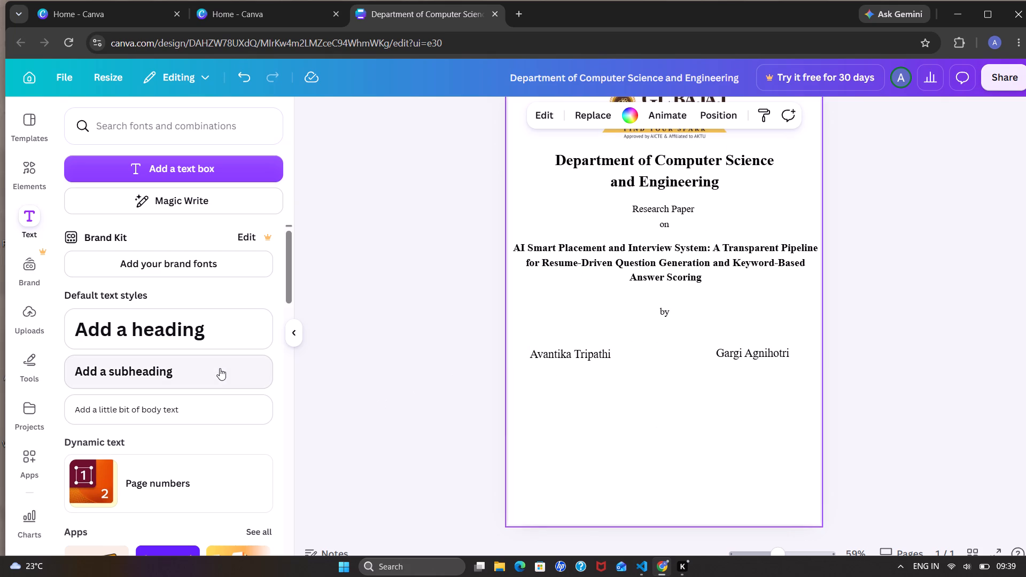
left_click(209, 399)
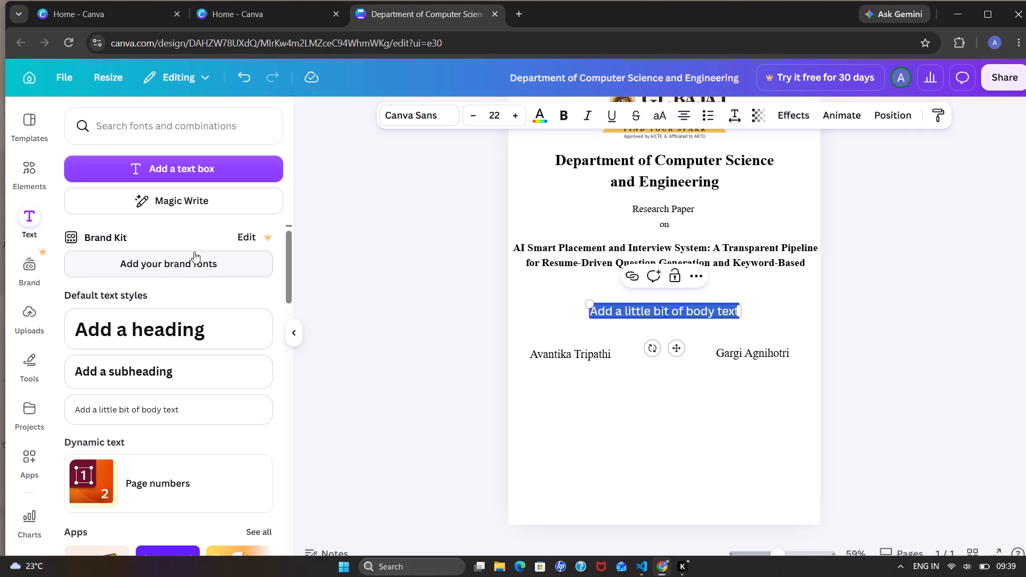
Set the new body text box to the Times New Roman font.
left_click(431, 108)
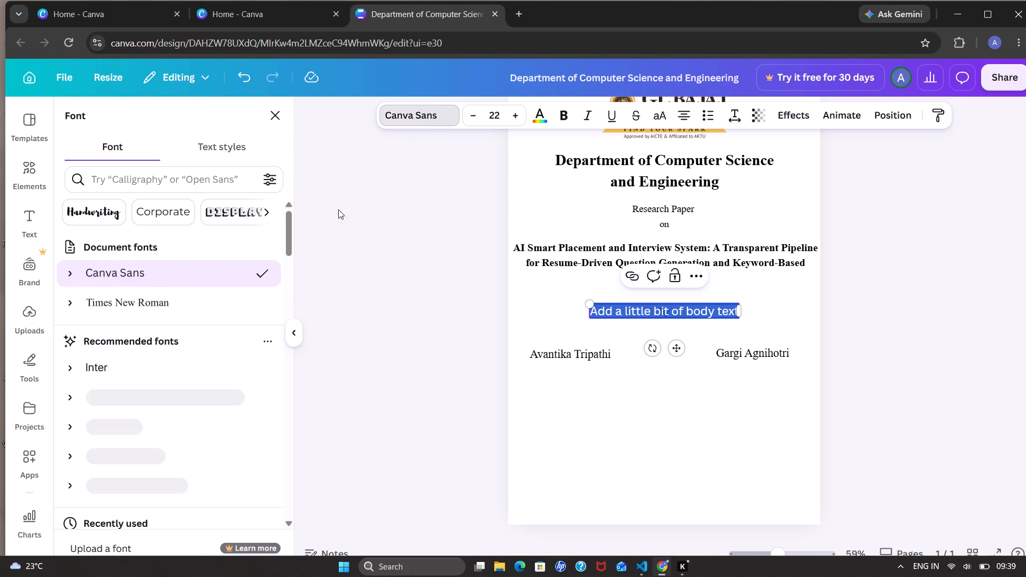
scroll(147, 503, "down", 1)
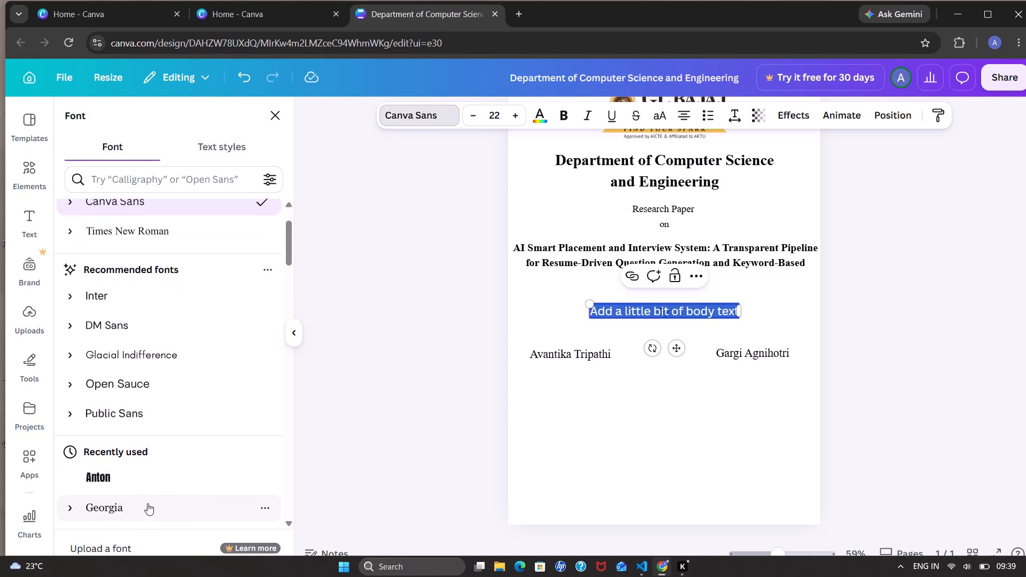
scroll(147, 503, "down", 4)
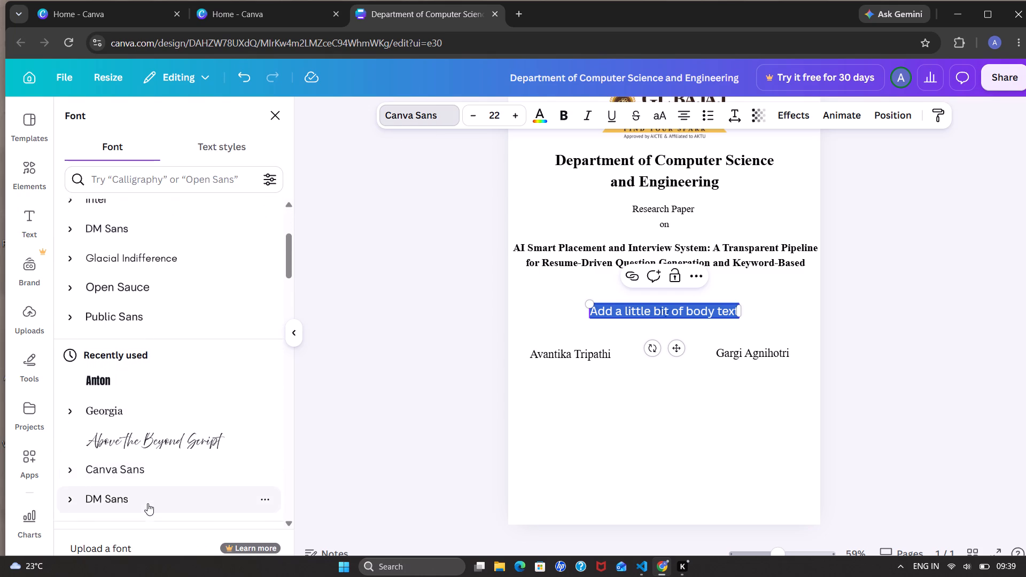
scroll(147, 503, "down", 3)
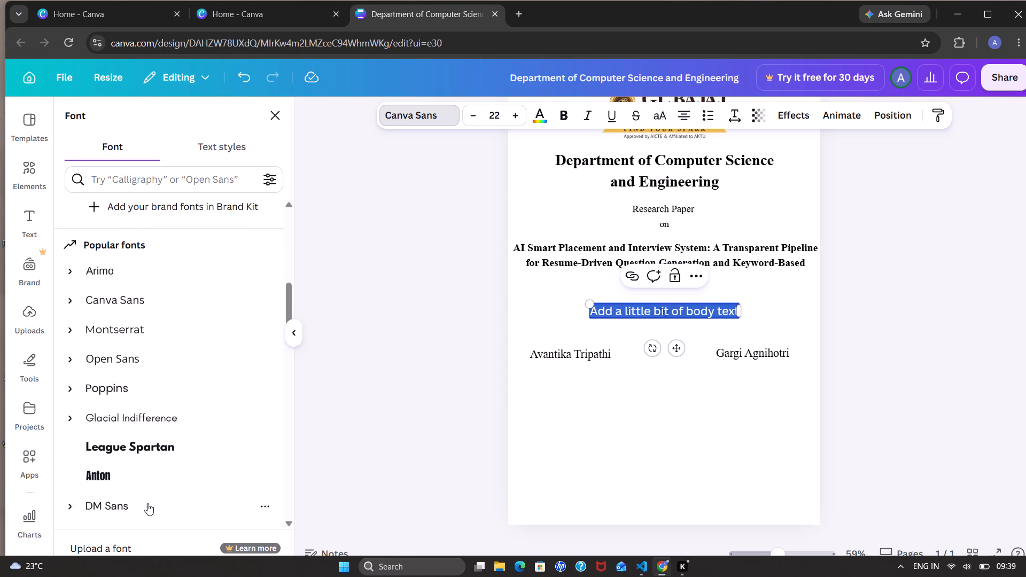
scroll(147, 503, "down", 4)
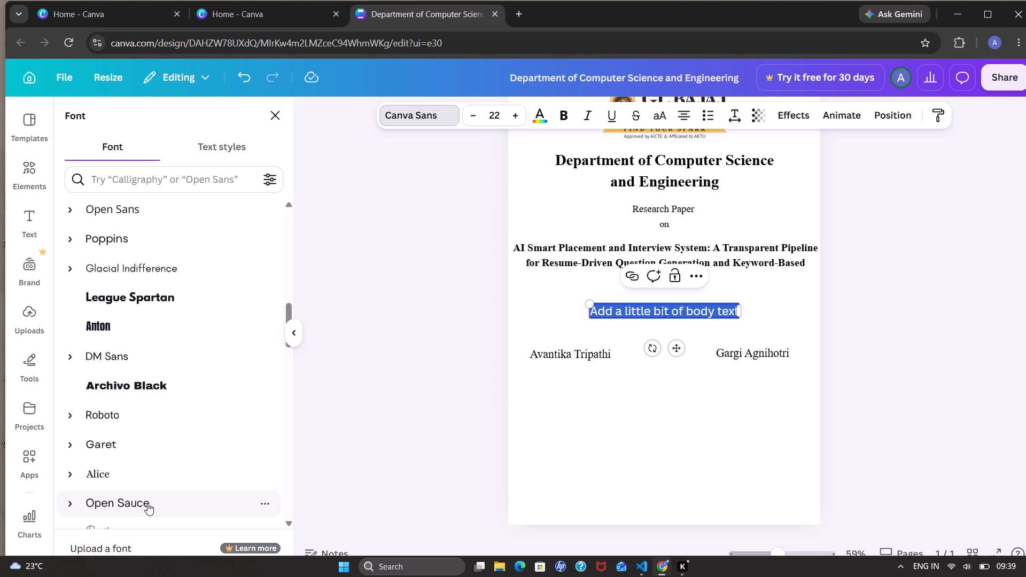
scroll(147, 503, "down", 3)
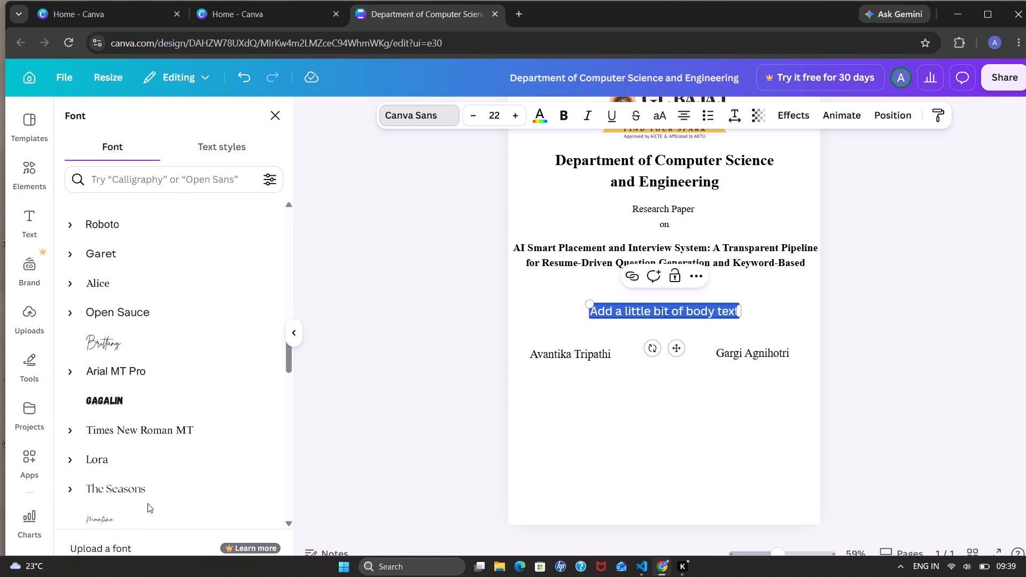
scroll(147, 503, "down", 3)
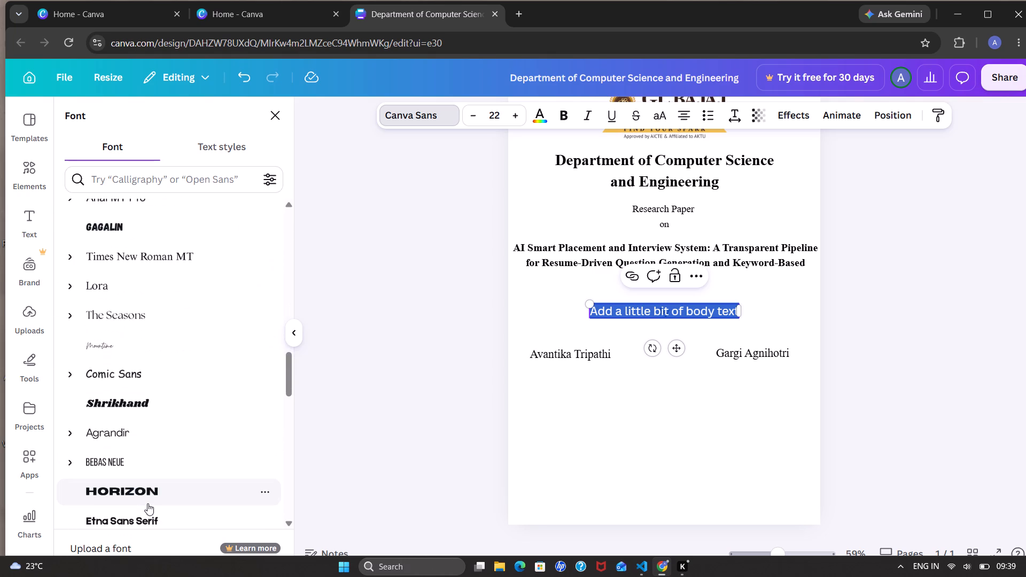
scroll(147, 503, "down", 2)
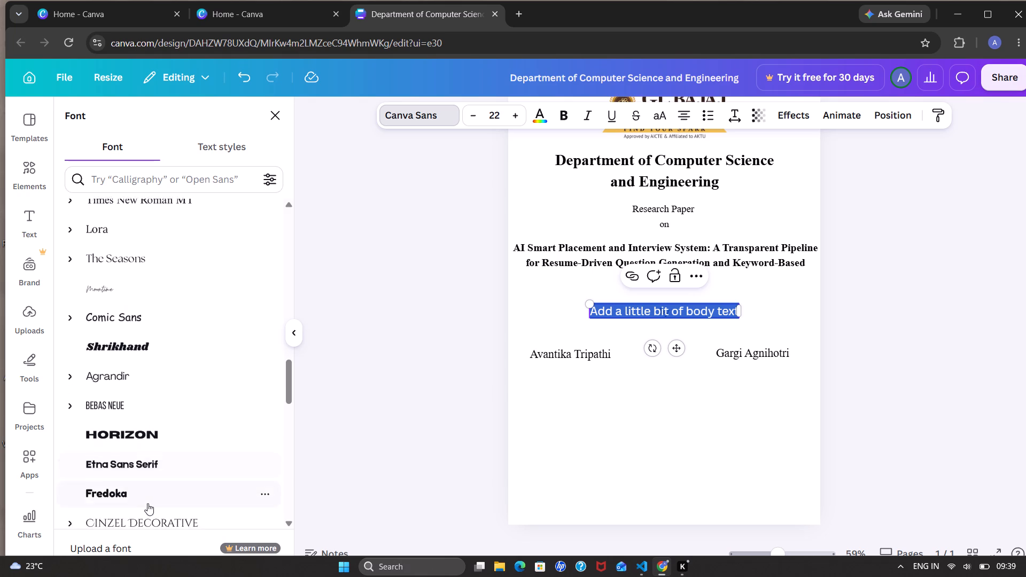
scroll(147, 503, "down", 4)
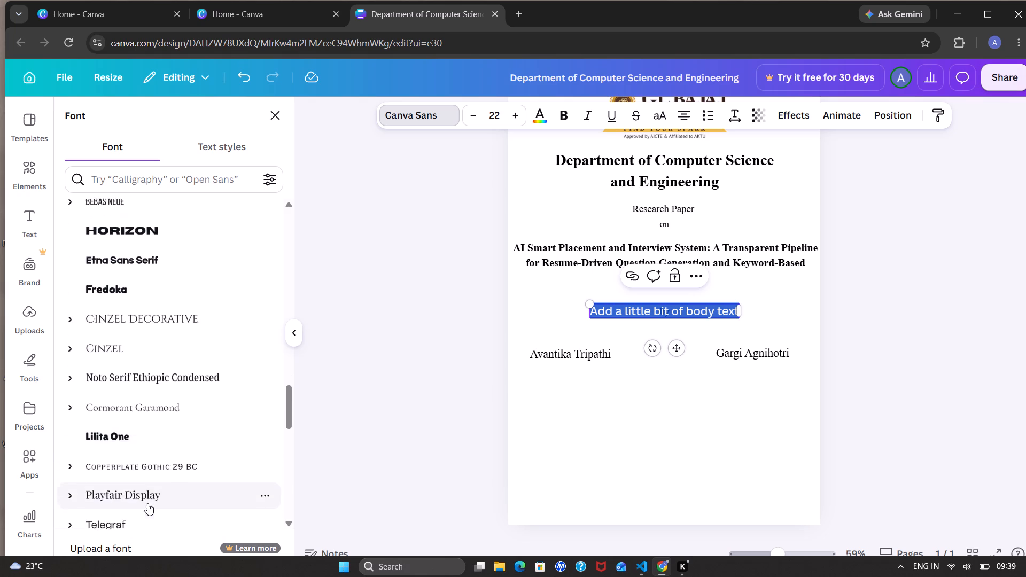
scroll(147, 503, "down", 3)
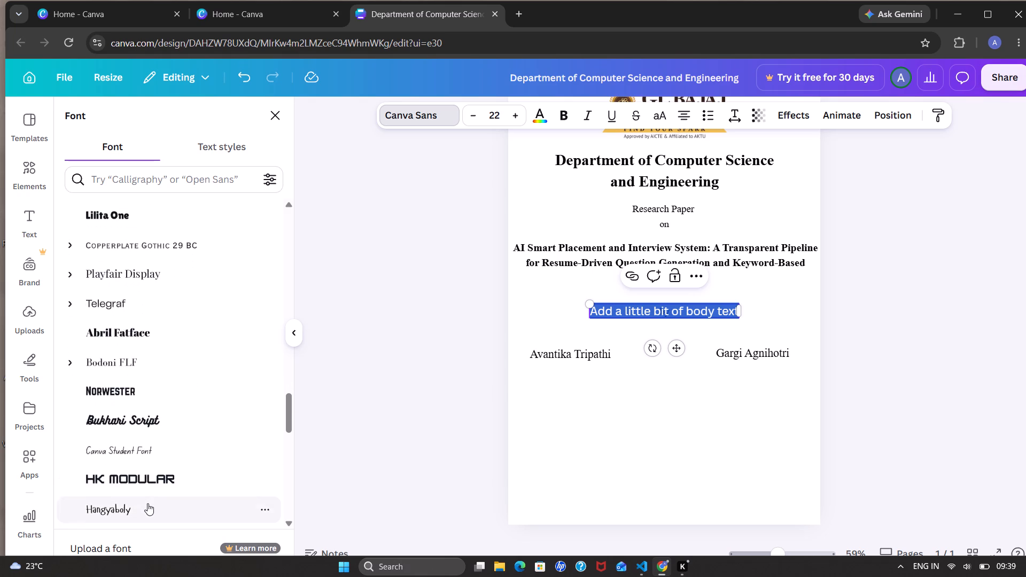
scroll(147, 503, "down", 3)
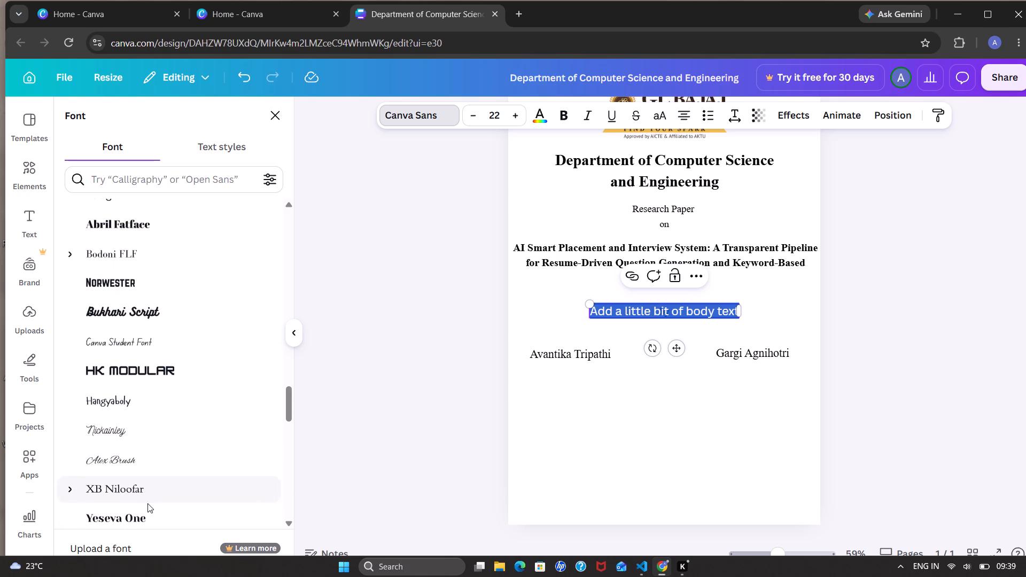
scroll(147, 503, "down", 4)
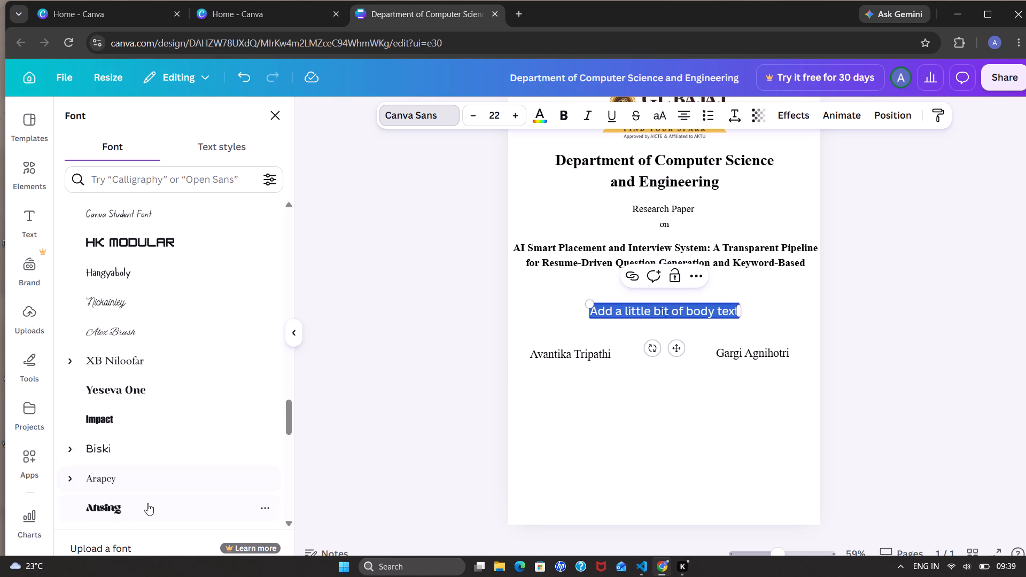
scroll(147, 503, "down", 2)
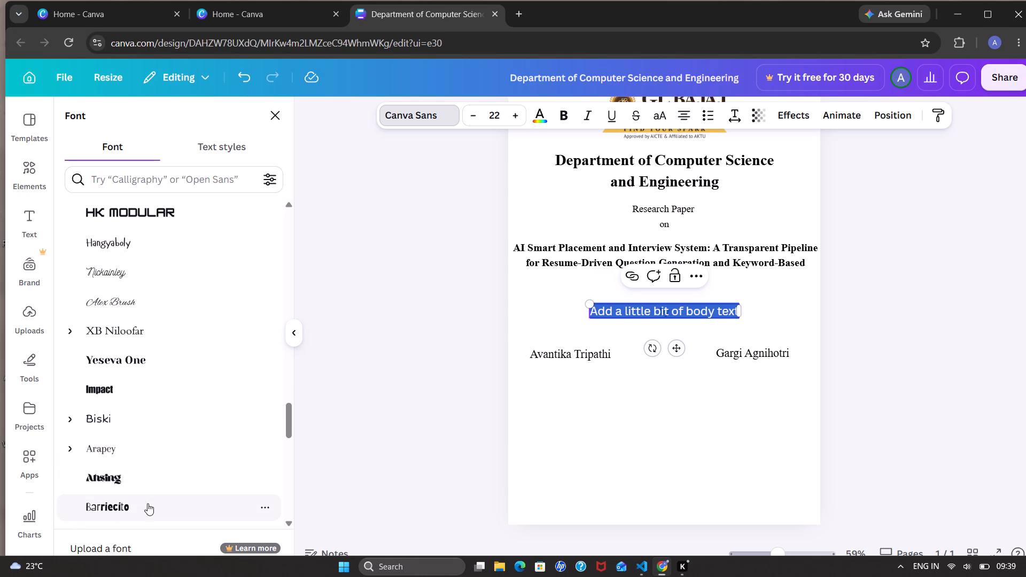
scroll(147, 503, "down", 1)
left_click(433, 112)
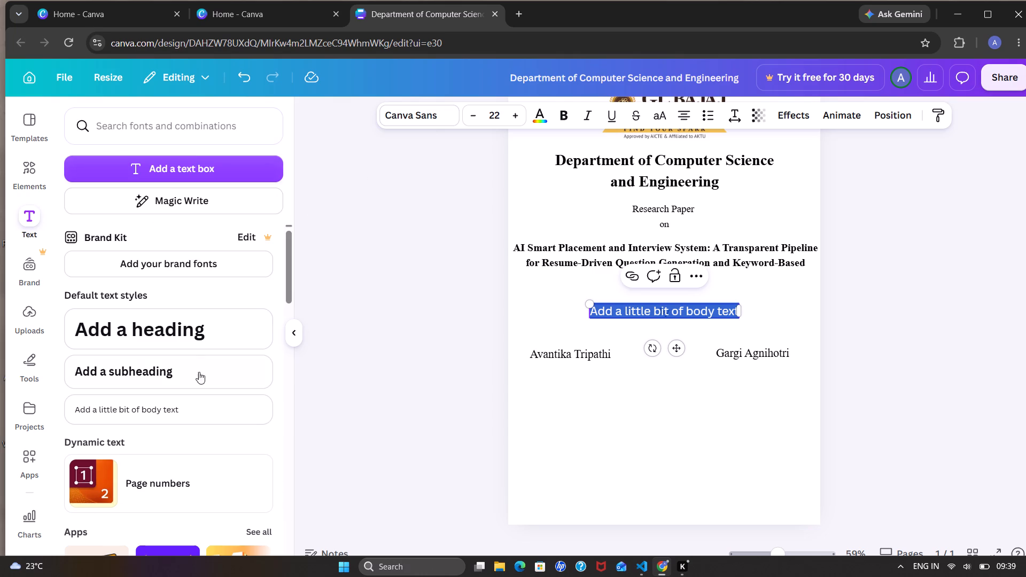
left_click(430, 107)
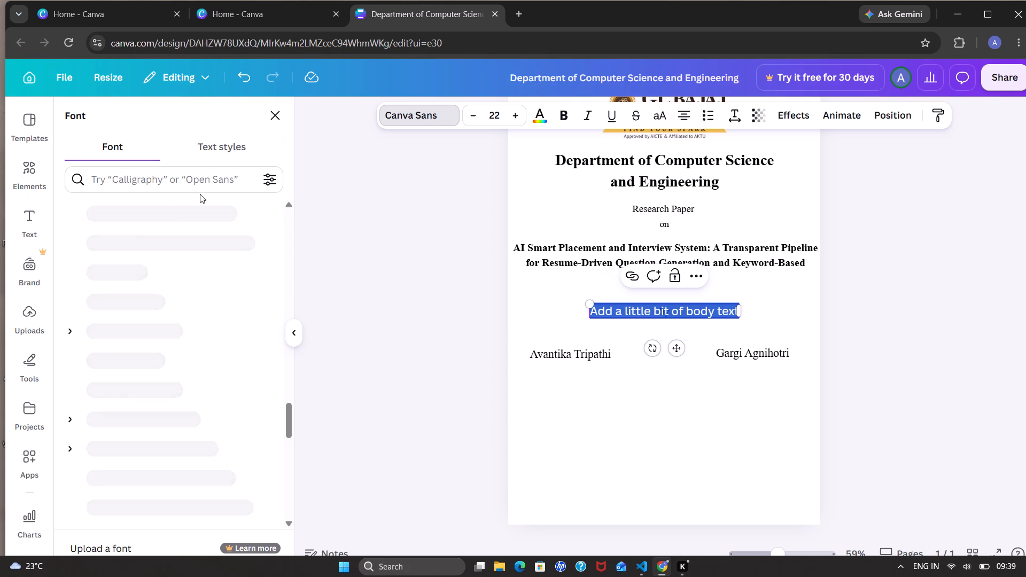
scroll(154, 248, "up", 13)
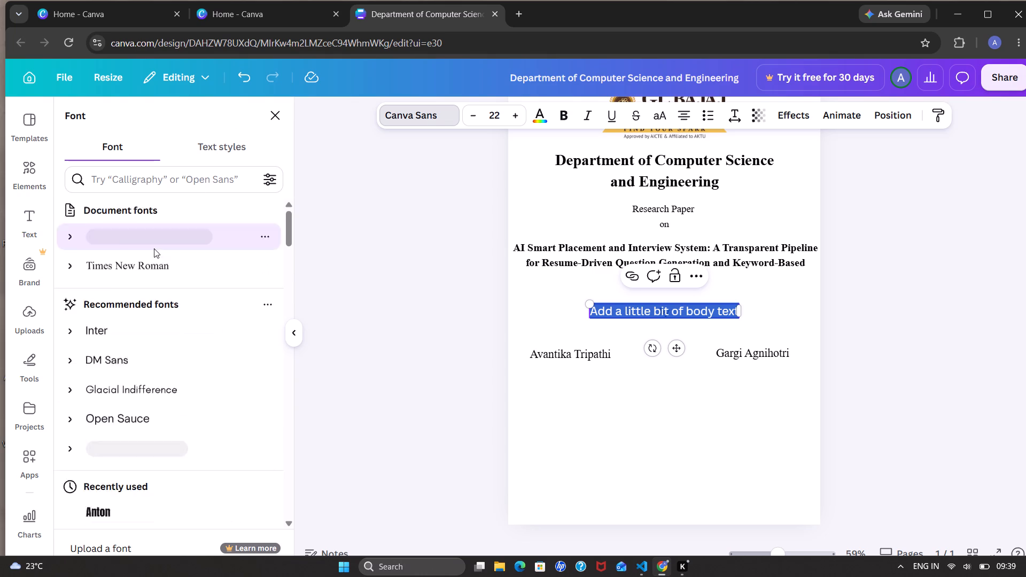
left_click(156, 295)
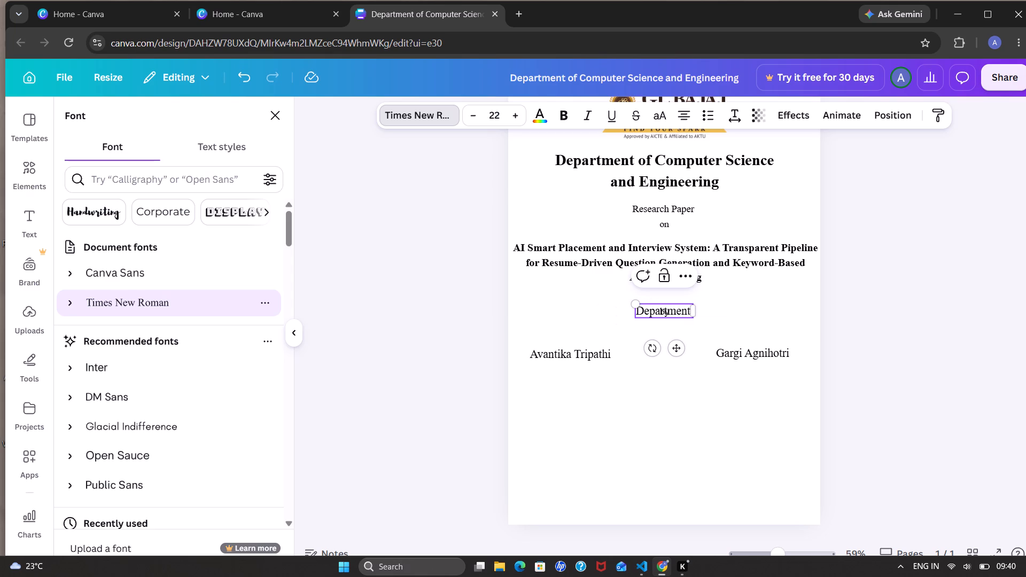
Complete the new text box so it reads "Department of Artificial Intelligence and Machine Learning", with single spaces between words.
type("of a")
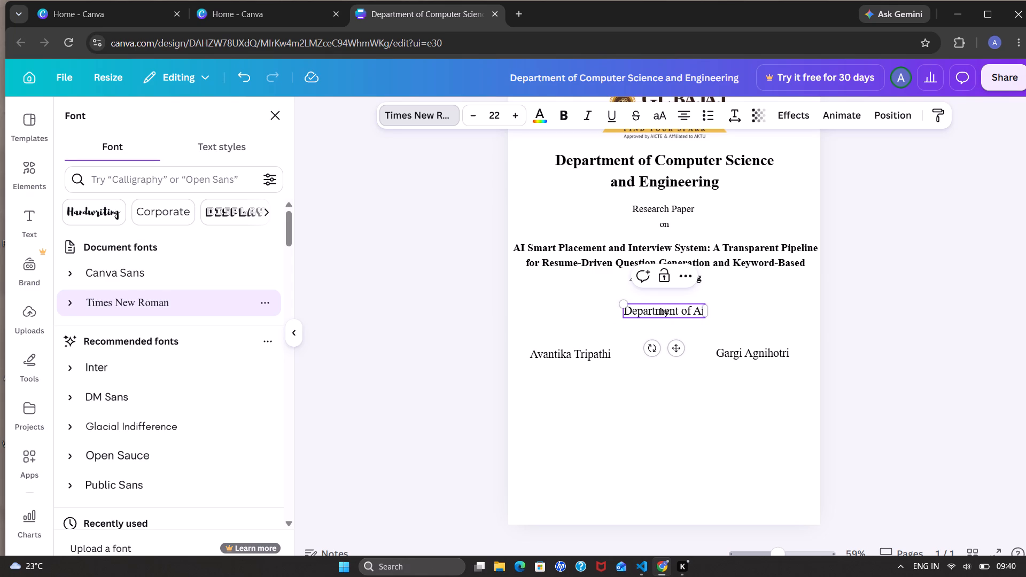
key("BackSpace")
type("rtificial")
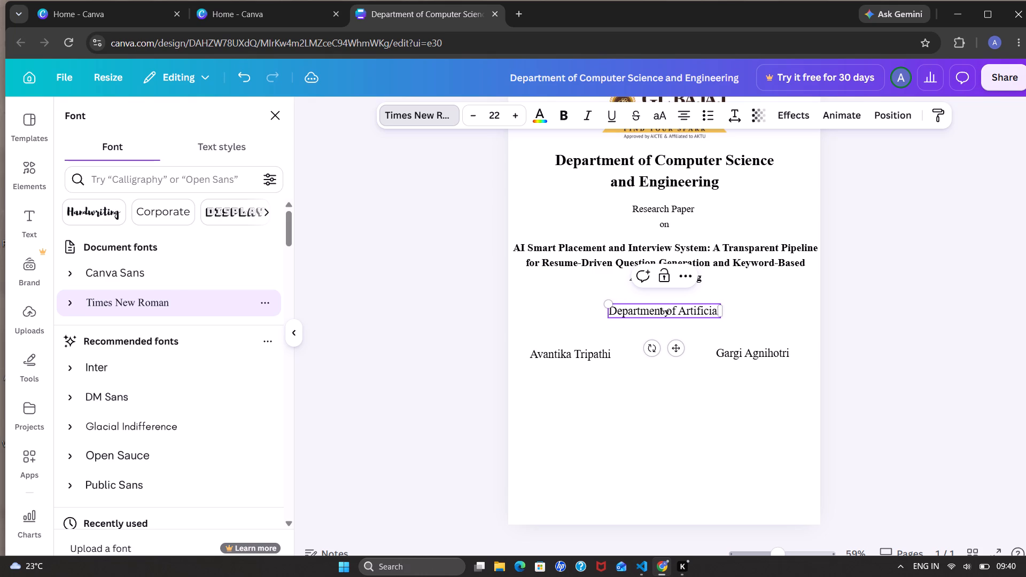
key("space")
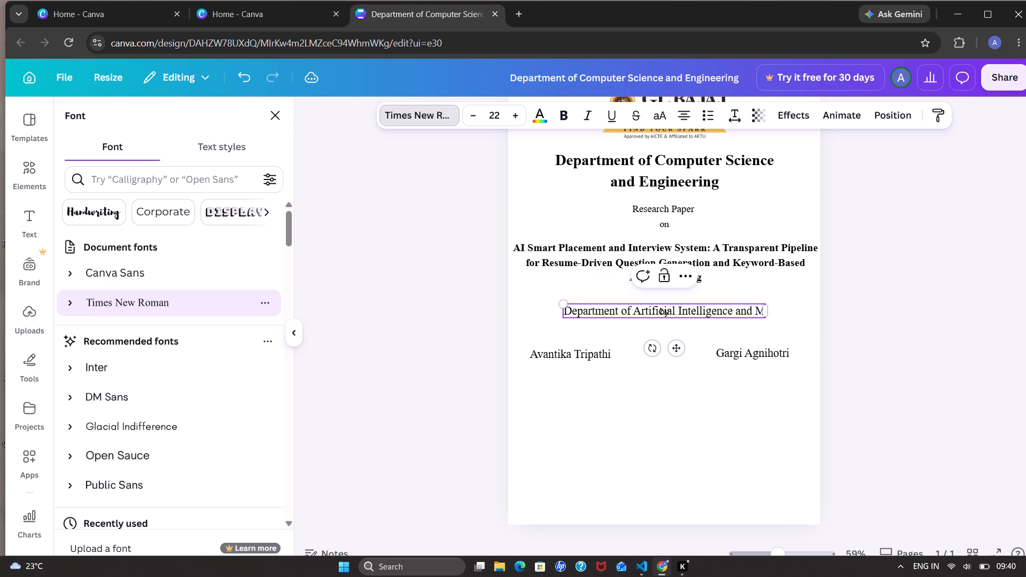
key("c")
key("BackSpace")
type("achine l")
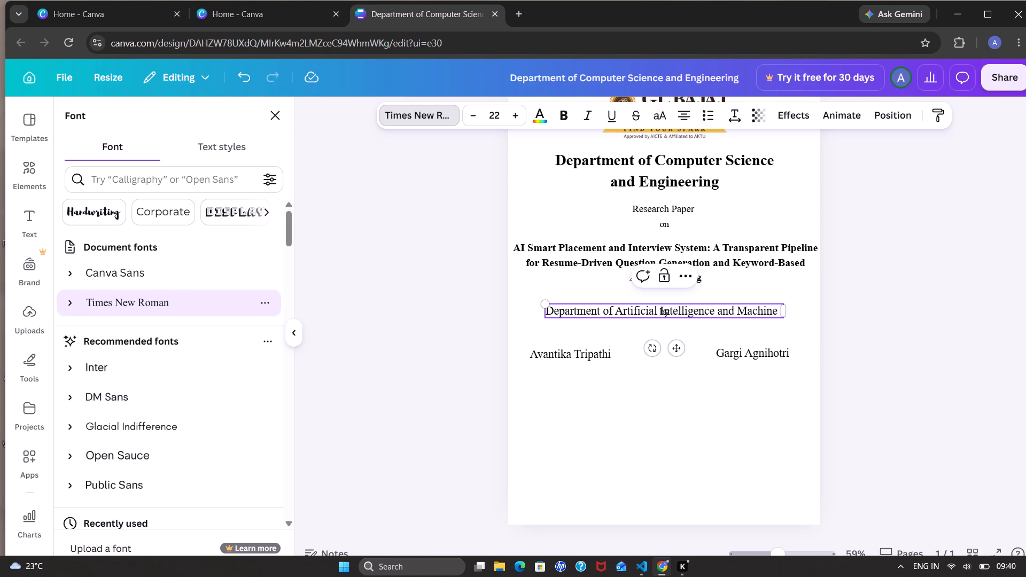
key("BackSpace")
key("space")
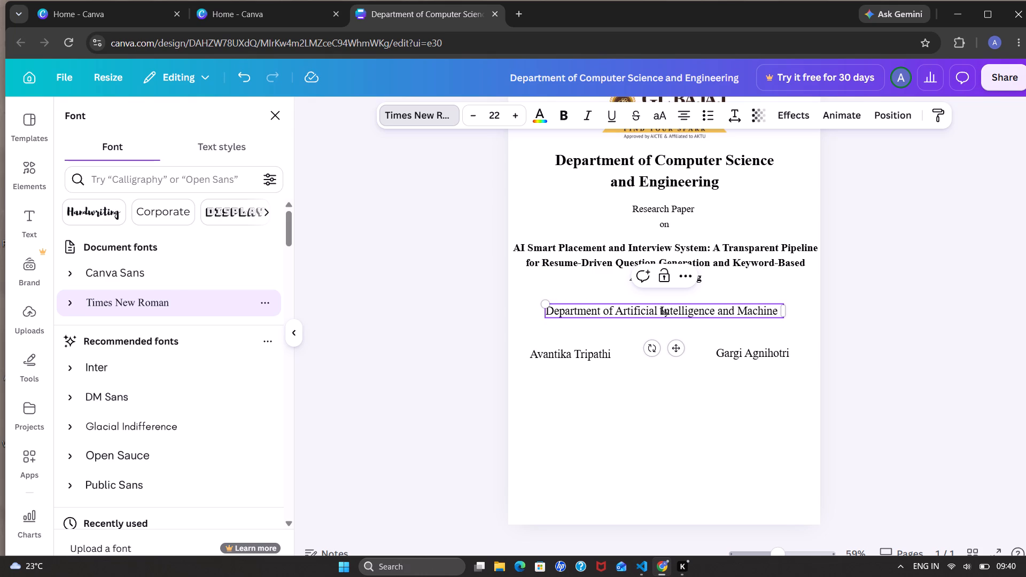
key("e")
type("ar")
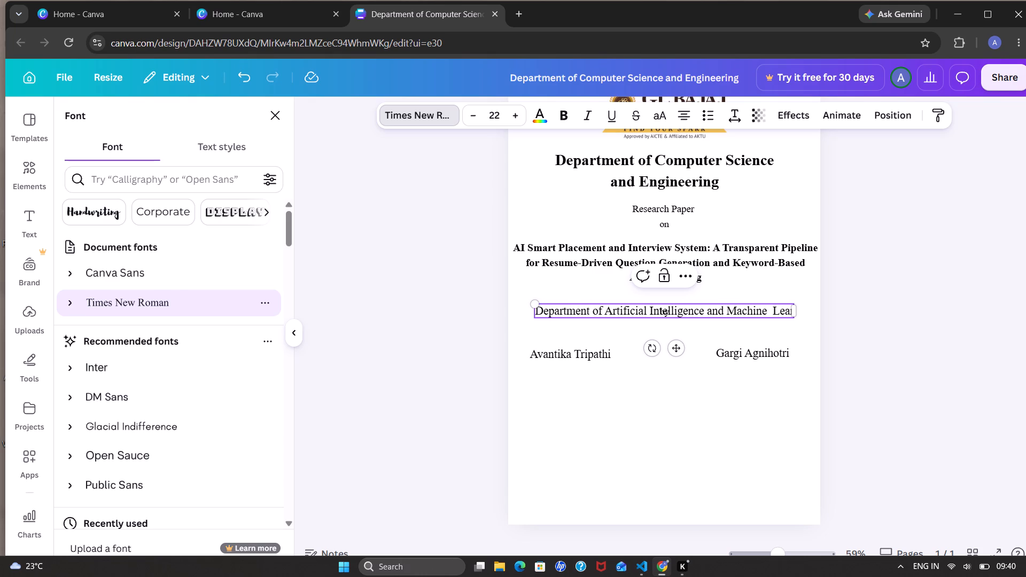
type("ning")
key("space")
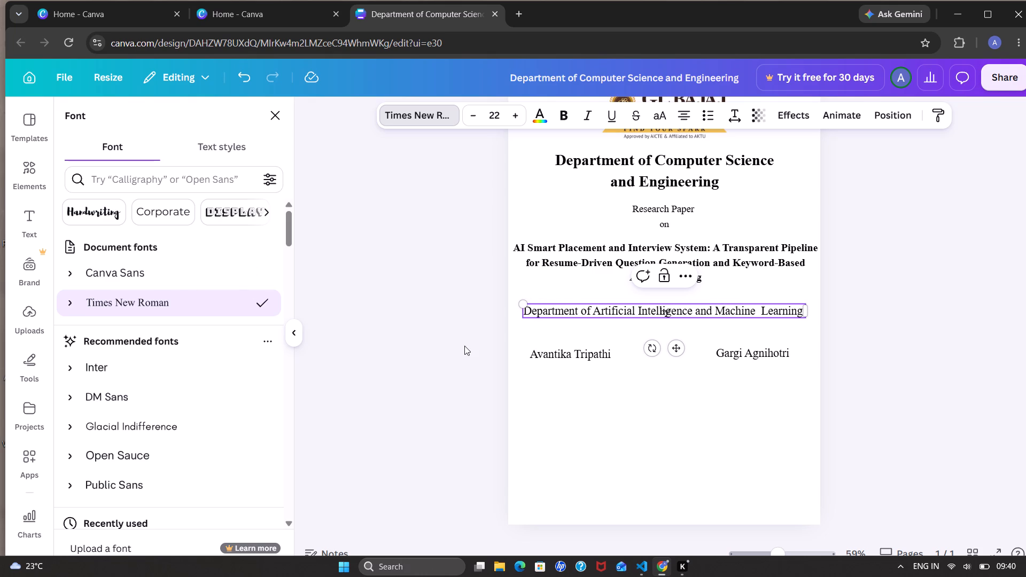
left_click(761, 311)
key("BackSpace")
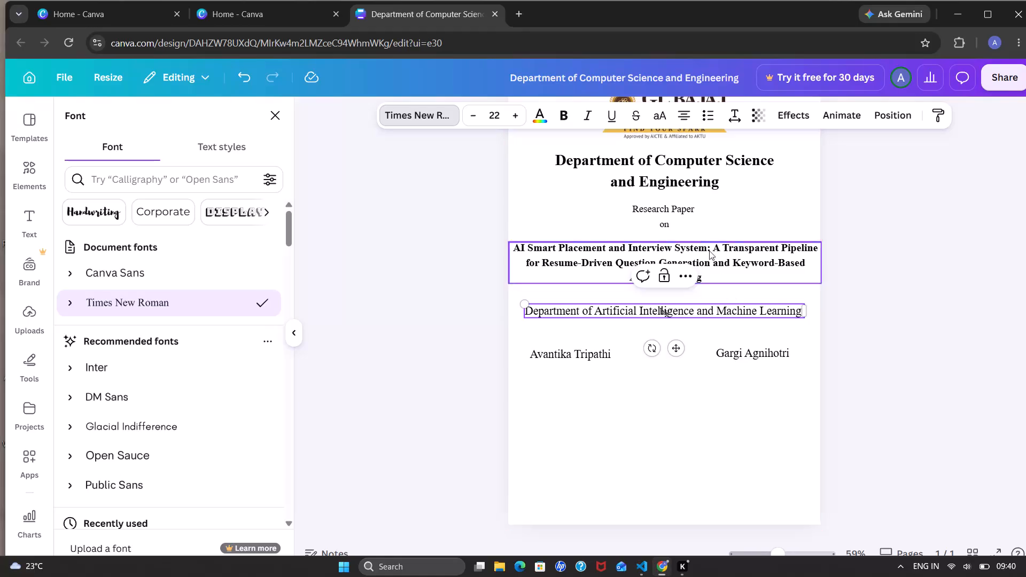
Italicise the whole Department of Artificial Intelligence and Machine Learning line, including its first letter.
left_click(588, 108)
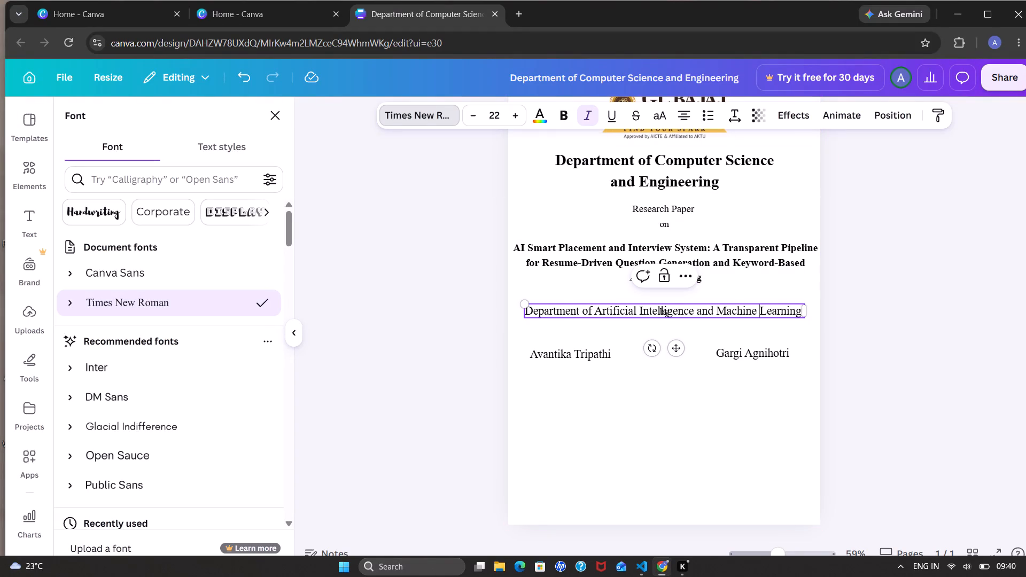
left_click_drag(530, 310, 591, 303)
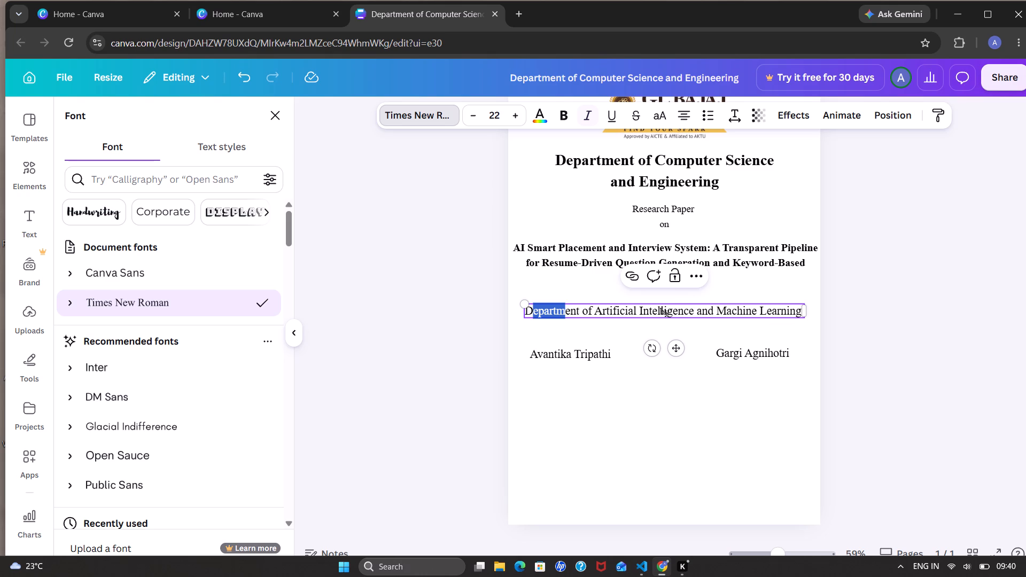
left_click_drag(799, 310, 519, 323)
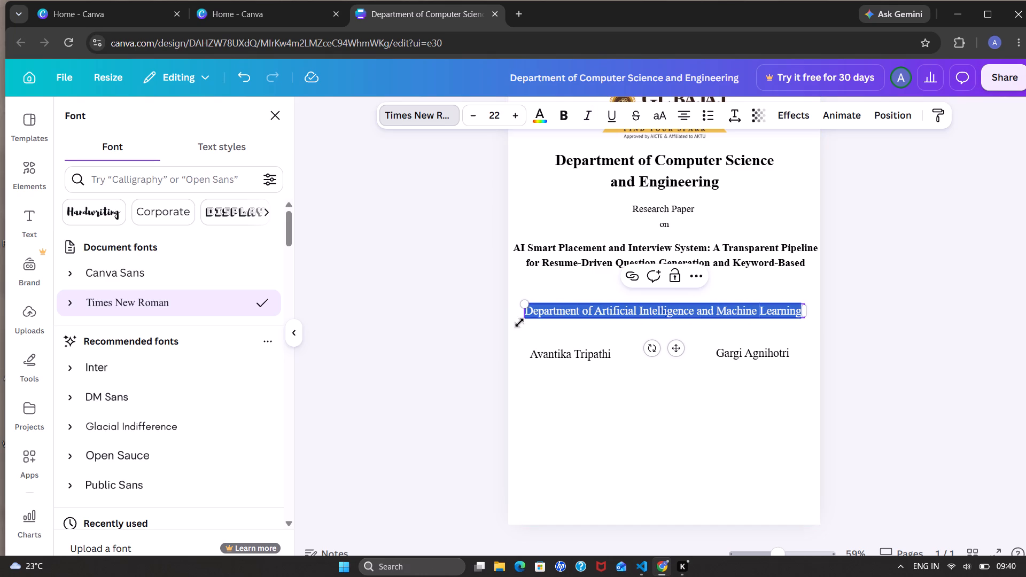
left_click_drag(519, 323, 516, 323)
left_click(598, 116)
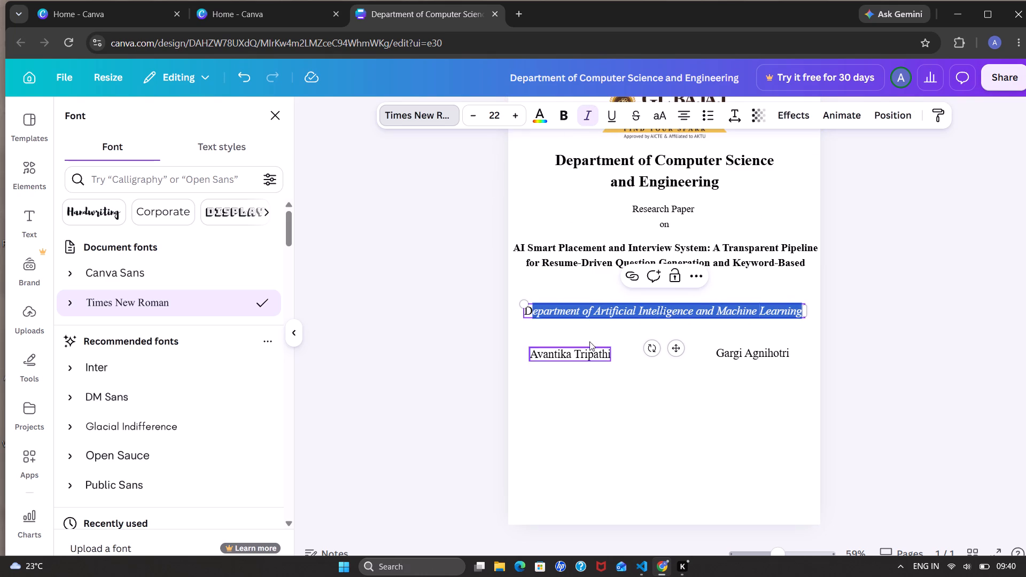
left_click(533, 311)
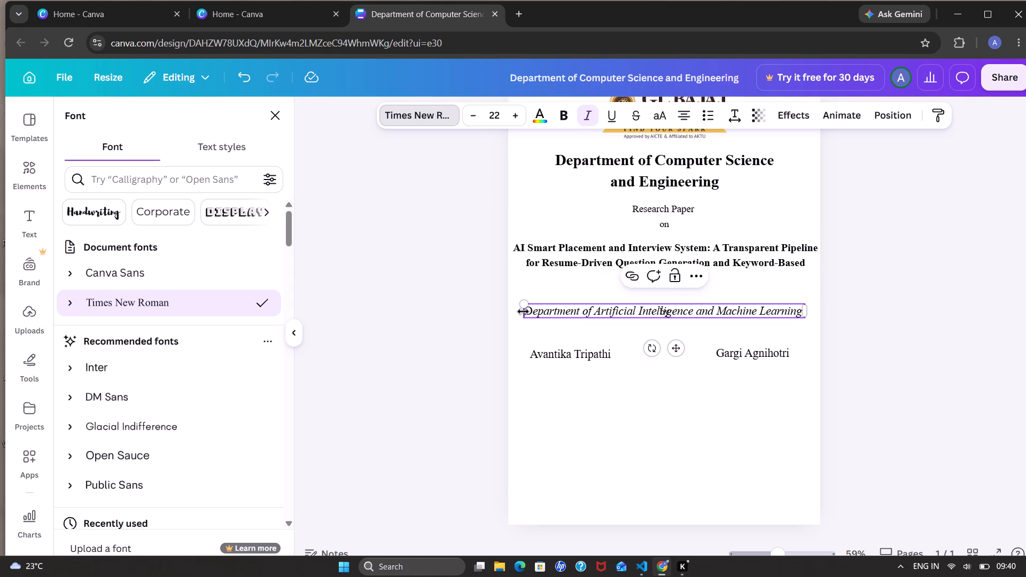
left_click_drag(532, 314, 523, 314)
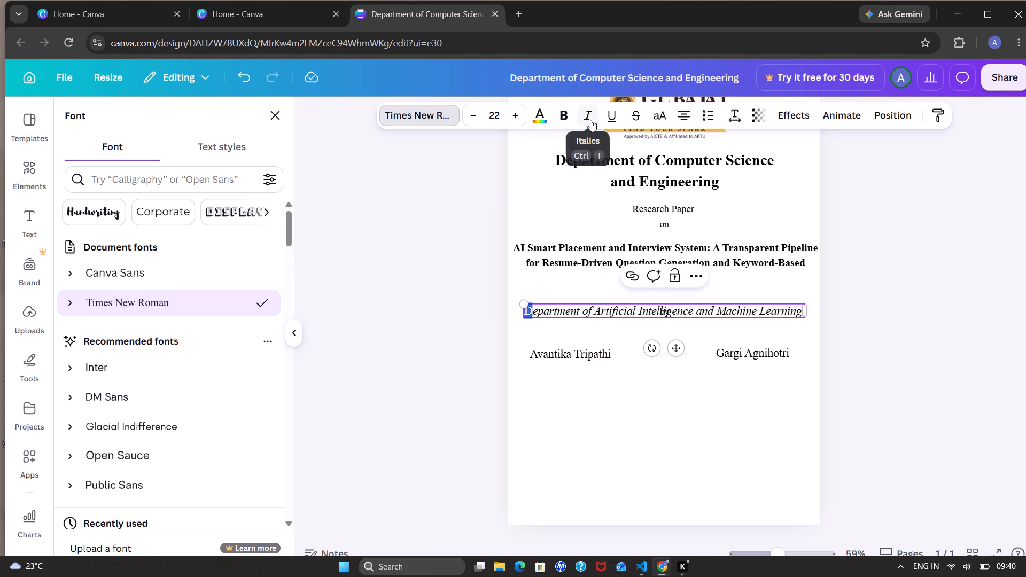
left_click(589, 119)
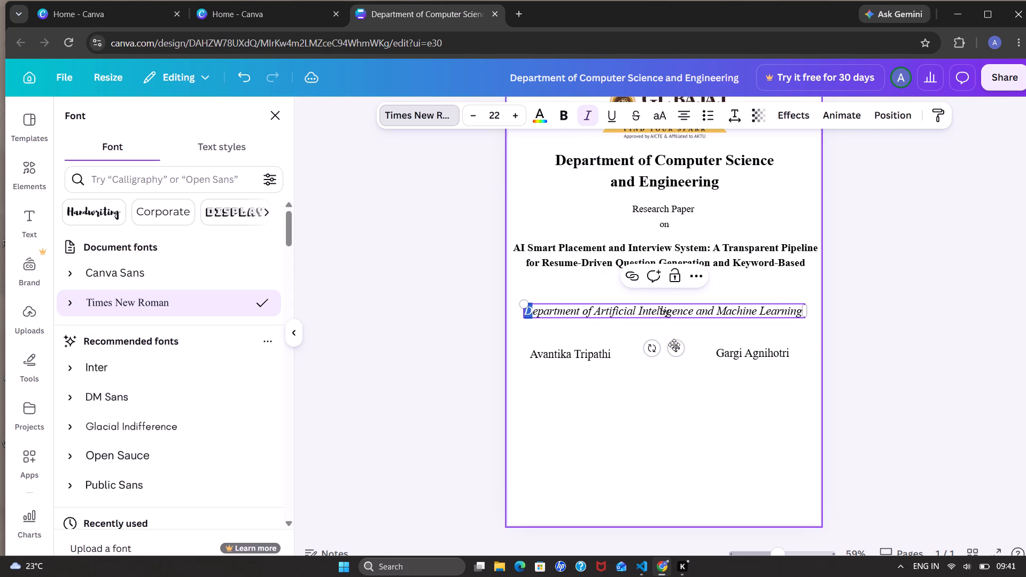
Move the italic department affiliation below the author names, near the page's left edge.
left_click_drag(677, 346, 647, 384)
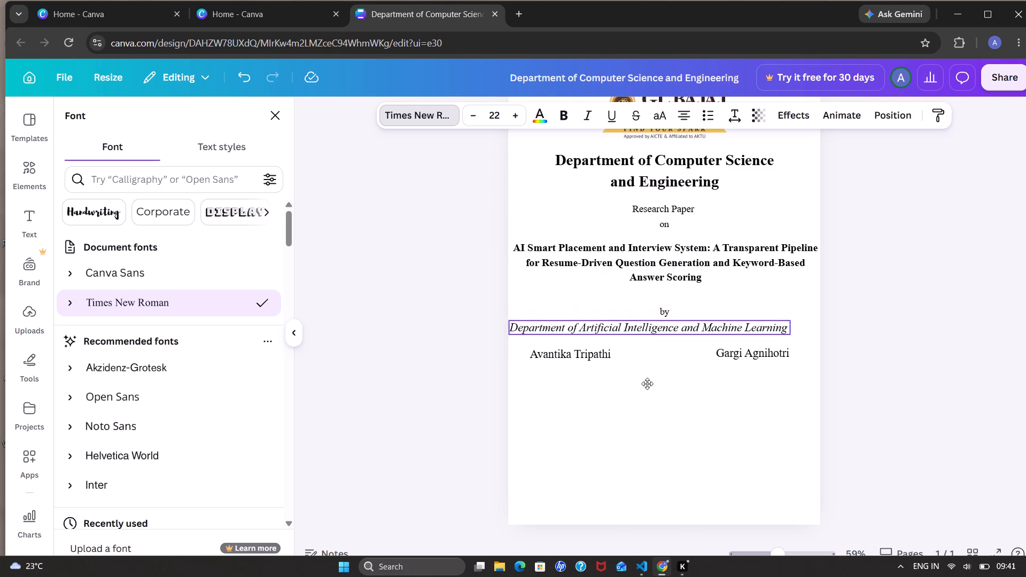
left_click_drag(647, 384, 668, 409)
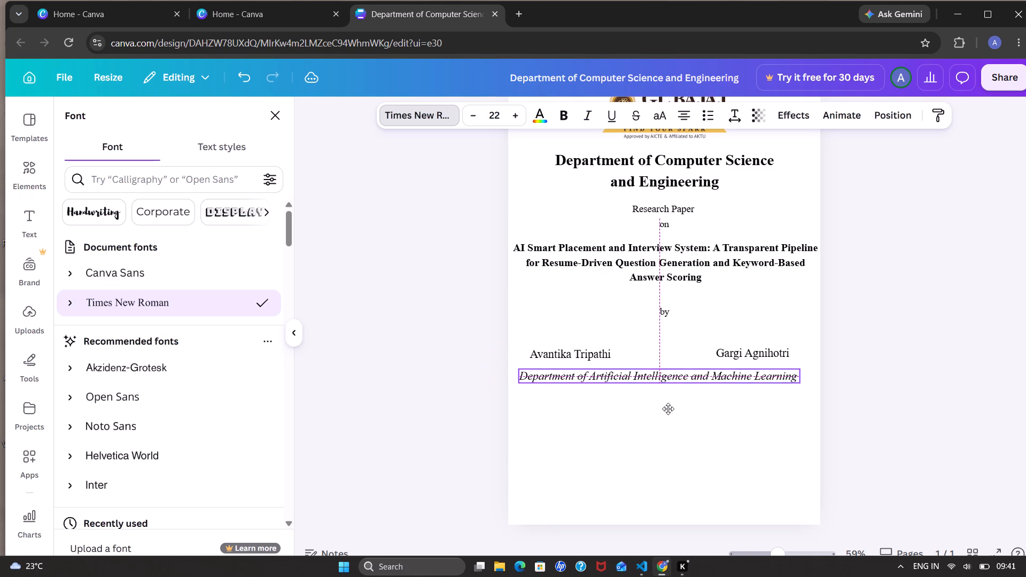
left_click_drag(668, 409, 667, 409)
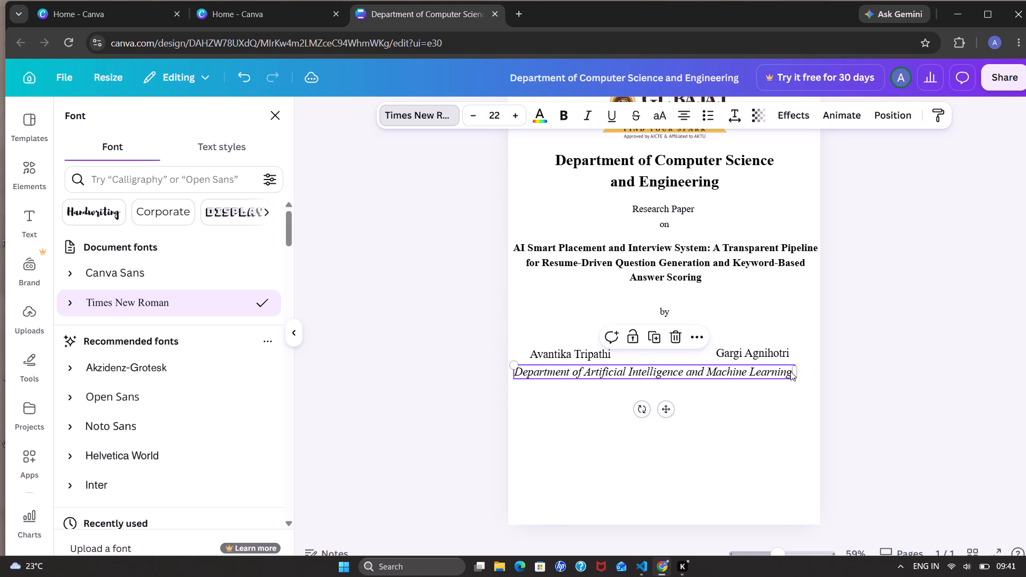
Narrow the affiliation text box until it wraps as "Department of / Artificial Intelligence / and Machine Learning" on three lines.
left_click_drag(794, 370, 703, 381)
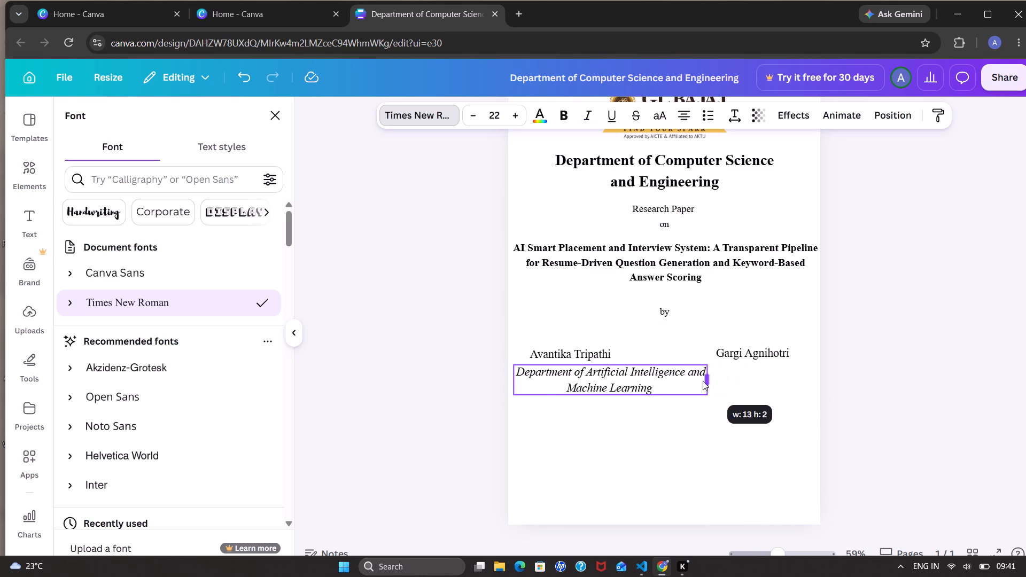
left_click_drag(703, 381, 641, 375)
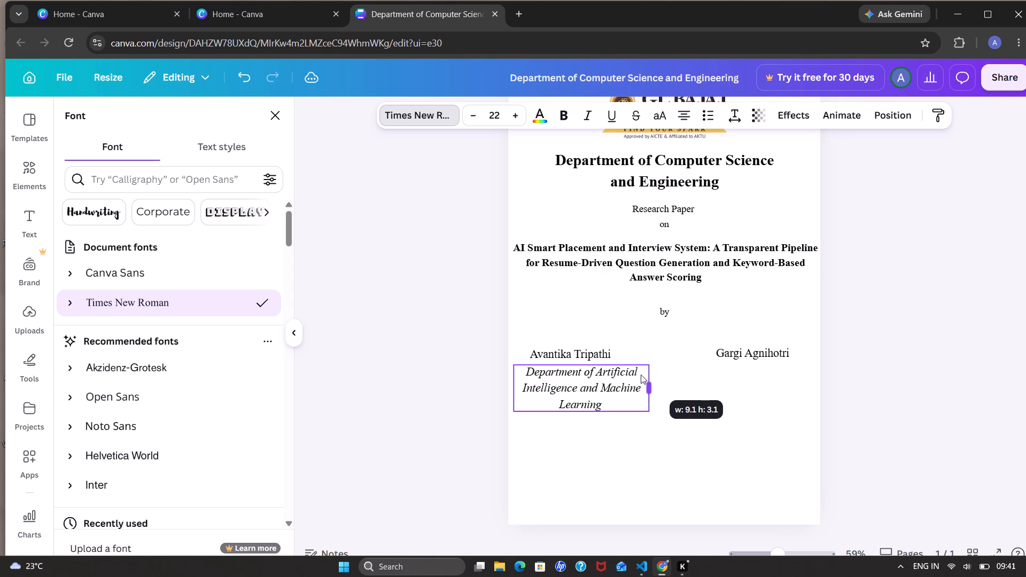
left_click_drag(641, 375, 636, 372)
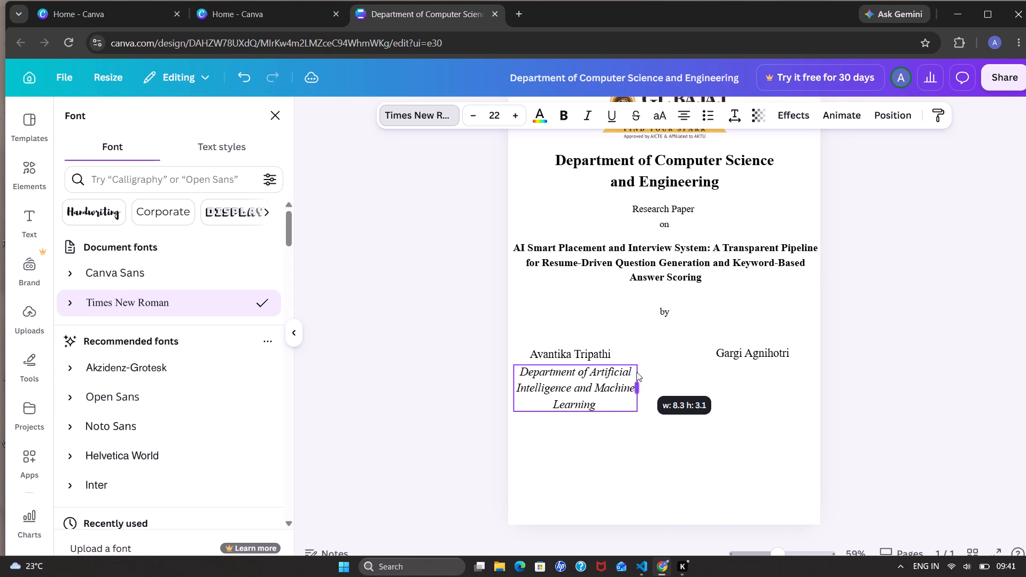
left_click_drag(636, 372, 638, 372)
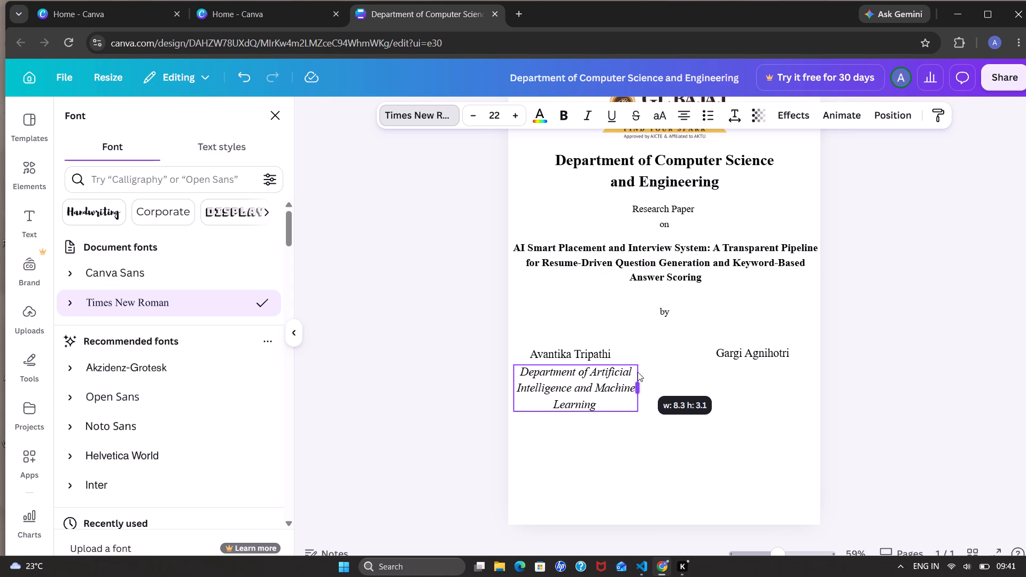
left_click_drag(638, 372, 632, 372)
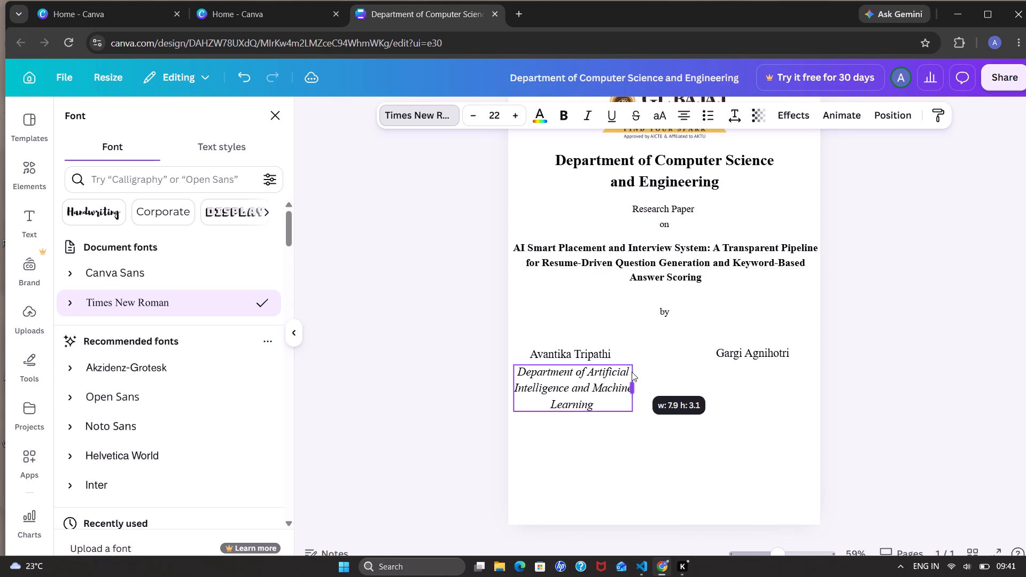
left_click_drag(632, 372, 630, 370)
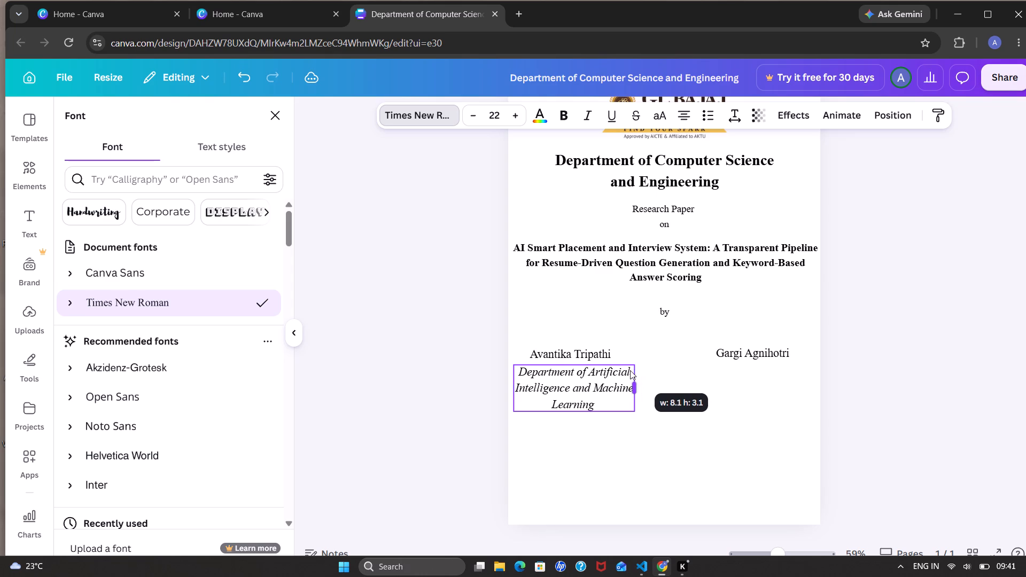
left_click_drag(630, 370, 627, 370)
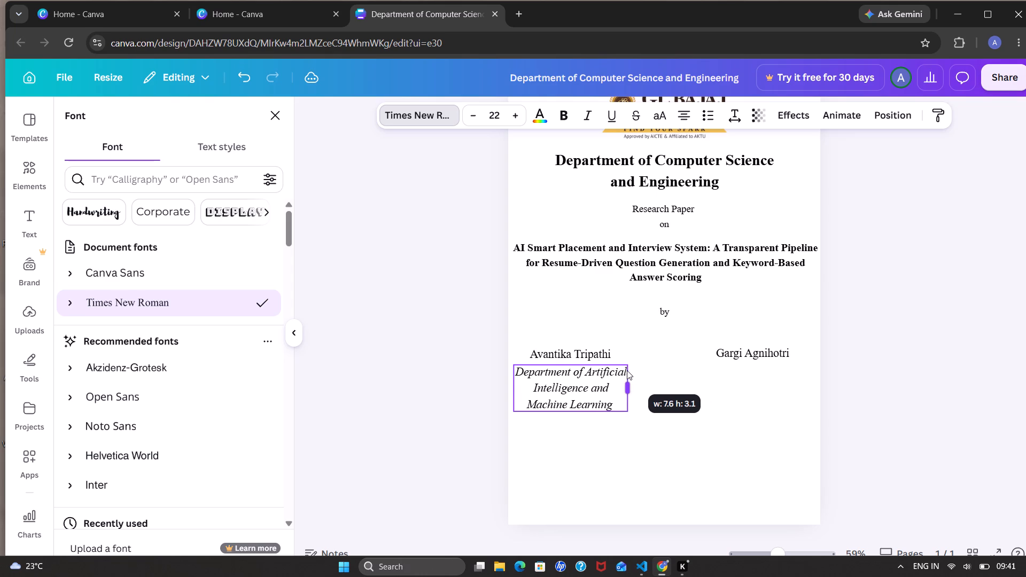
left_click_drag(627, 370, 623, 371)
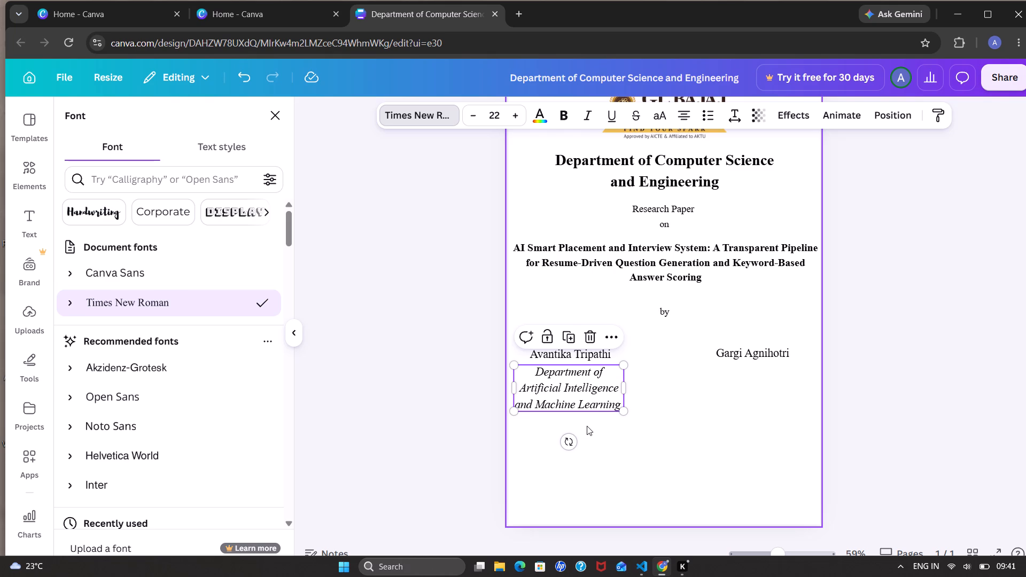
left_click(589, 404)
left_click(589, 404)
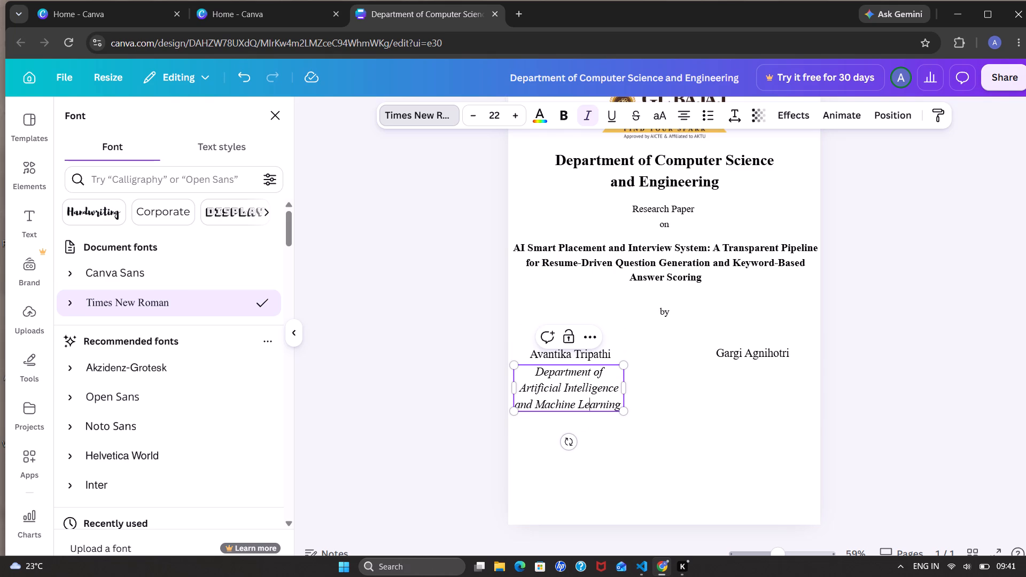
left_click(628, 465)
left_click(628, 465)
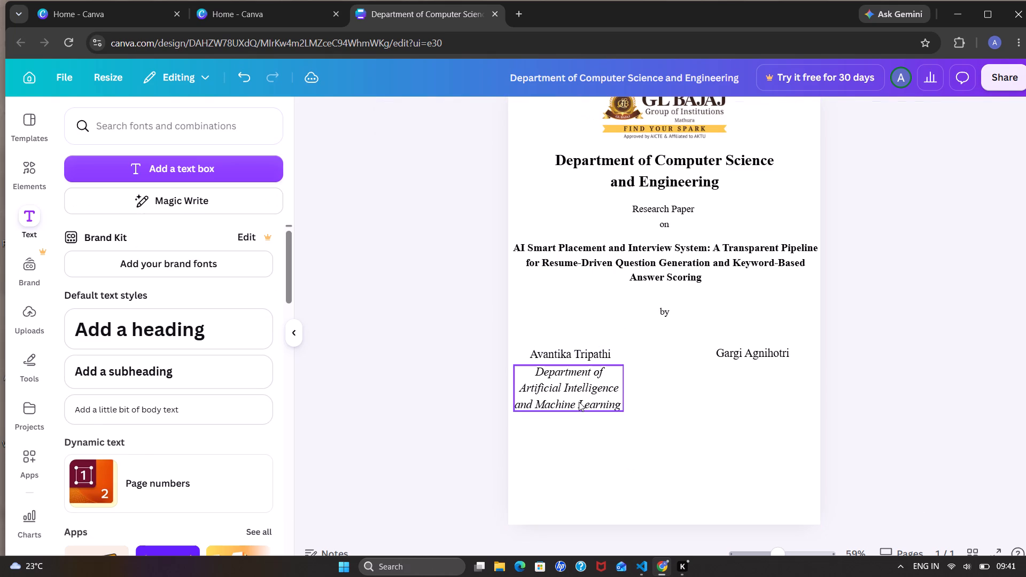
Nudge the three-line affiliation up so it sits centred directly beneath the first author's name.
left_click(579, 402)
left_click_drag(577, 397, 579, 392)
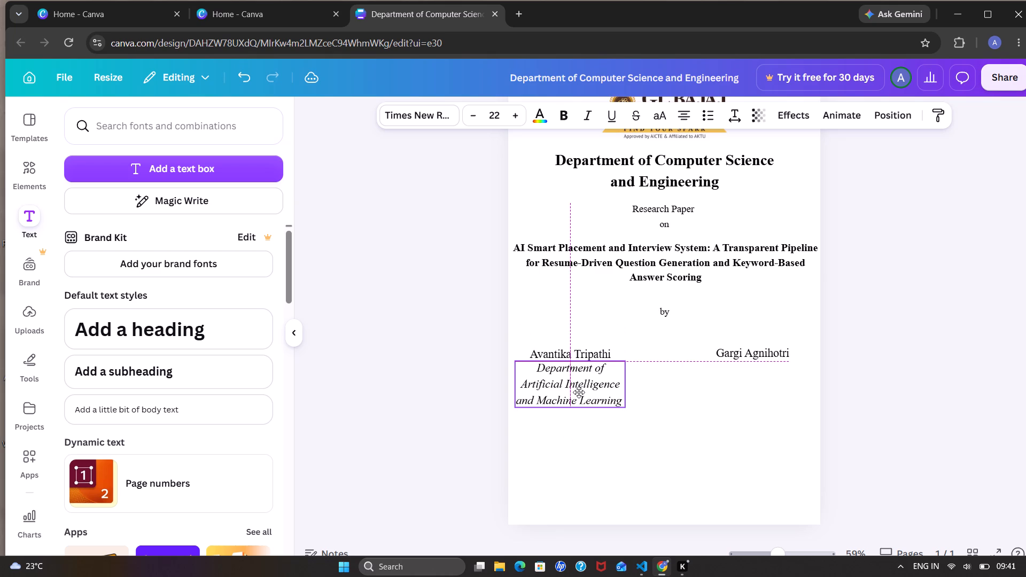
left_click_drag(579, 392, 578, 392)
left_click(652, 389)
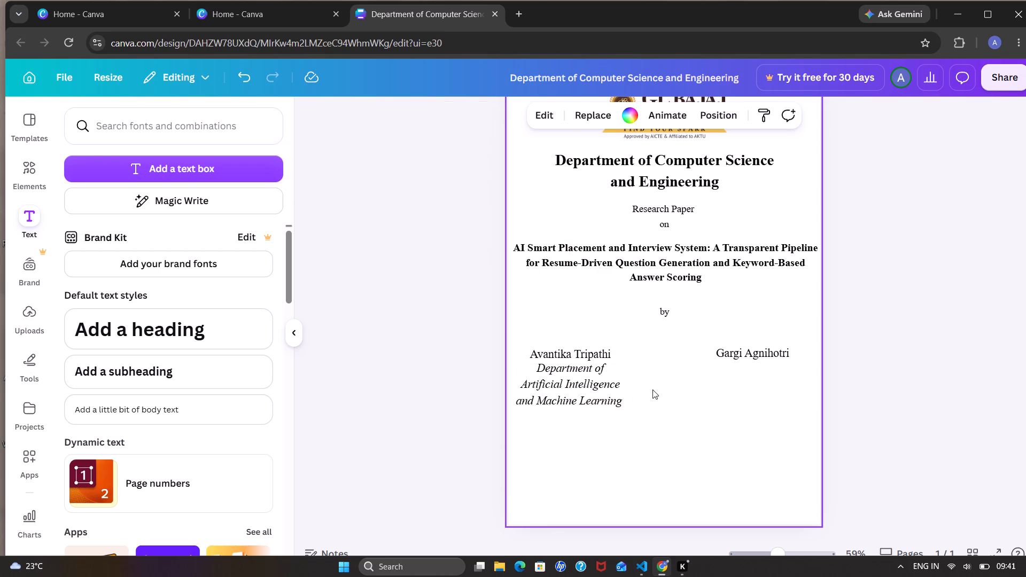
Duplicate the first author's three-line italic affiliation and place the copy centred beneath the second author's name, level with the original.
left_click(599, 392)
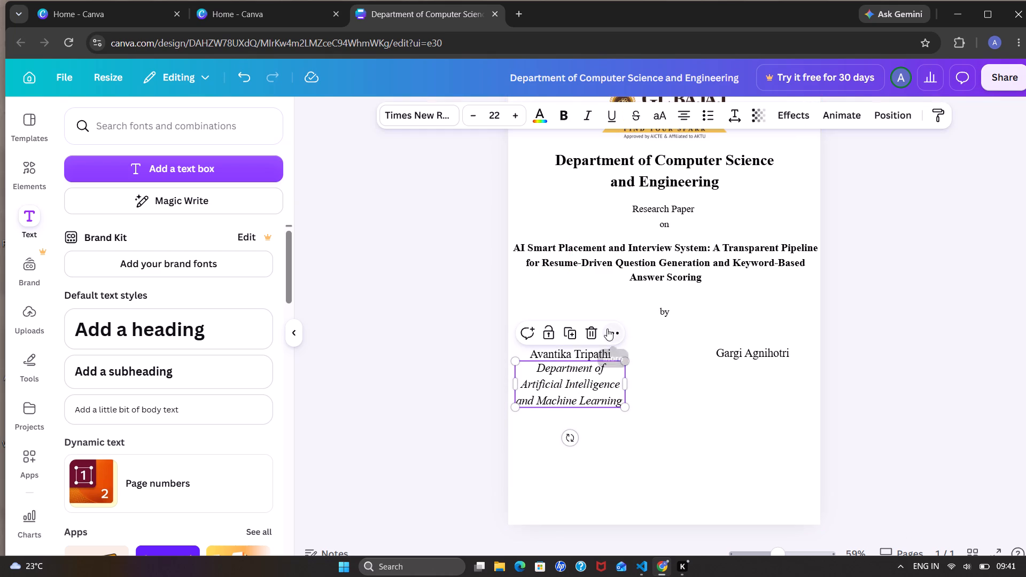
left_click(607, 329)
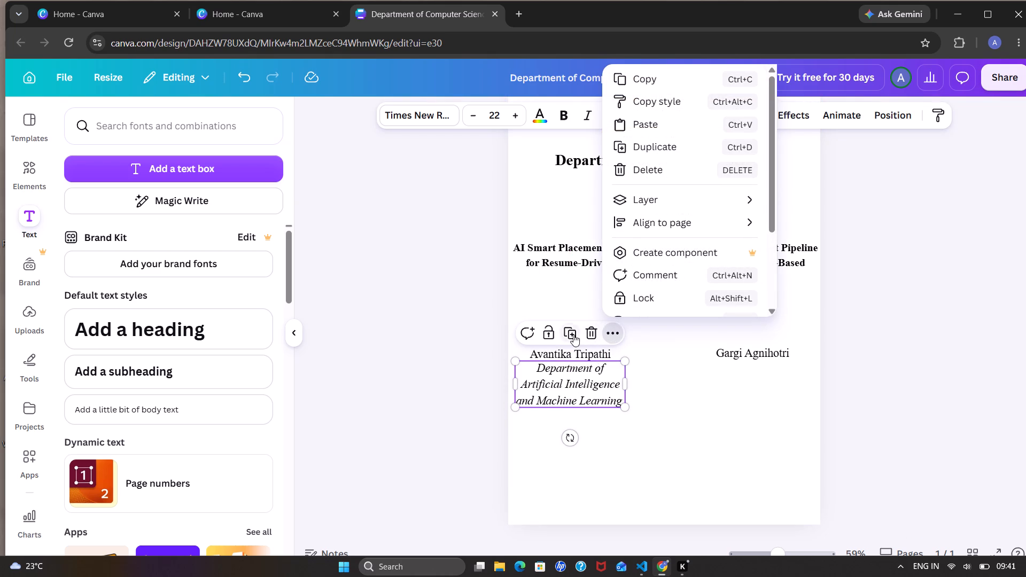
left_click(678, 367)
left_click(594, 376)
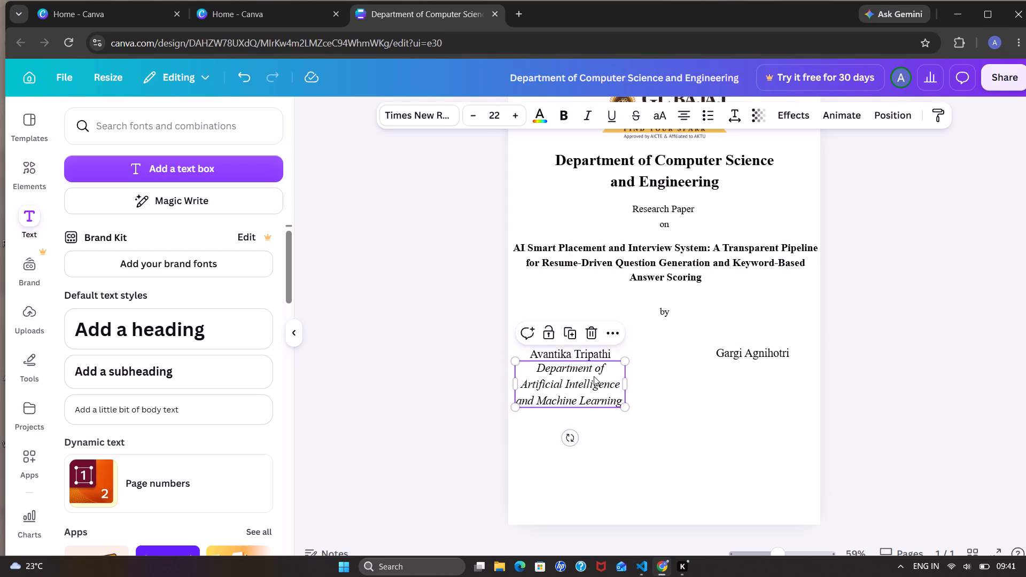
left_click(573, 337)
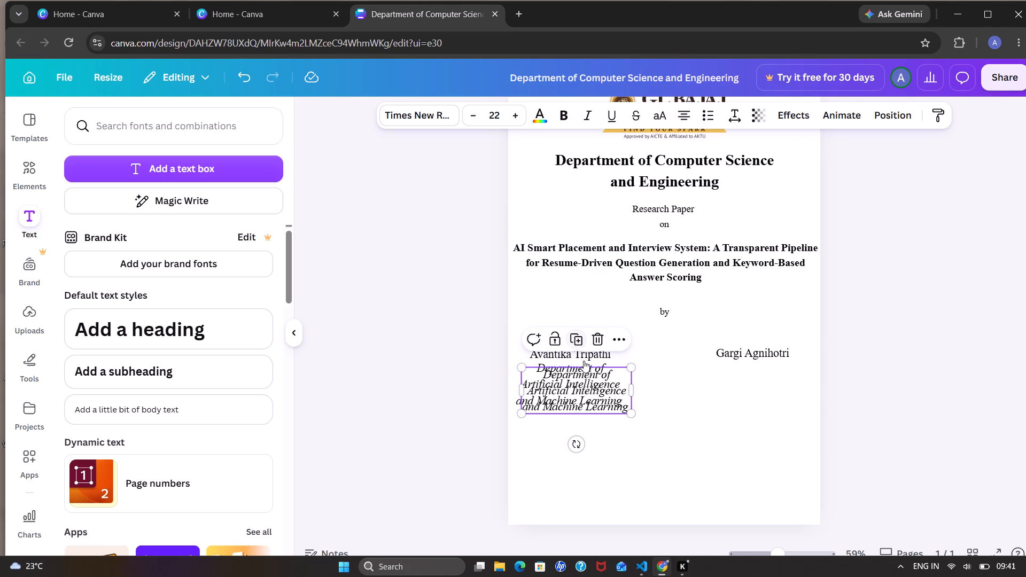
left_click_drag(594, 410, 609, 412)
left_click_drag(609, 412, 776, 402)
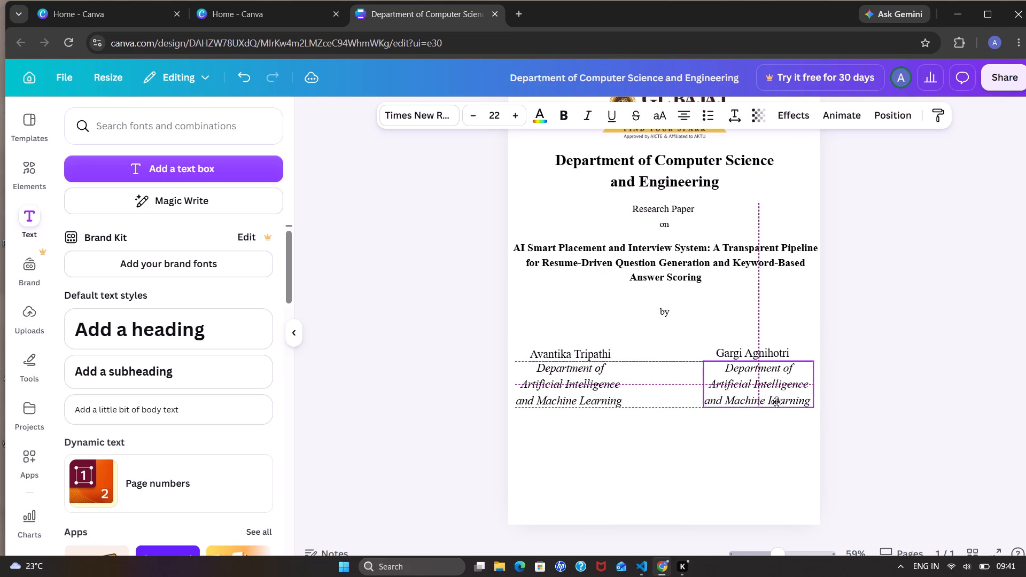
left_click_drag(776, 402, 771, 404)
left_click(874, 375)
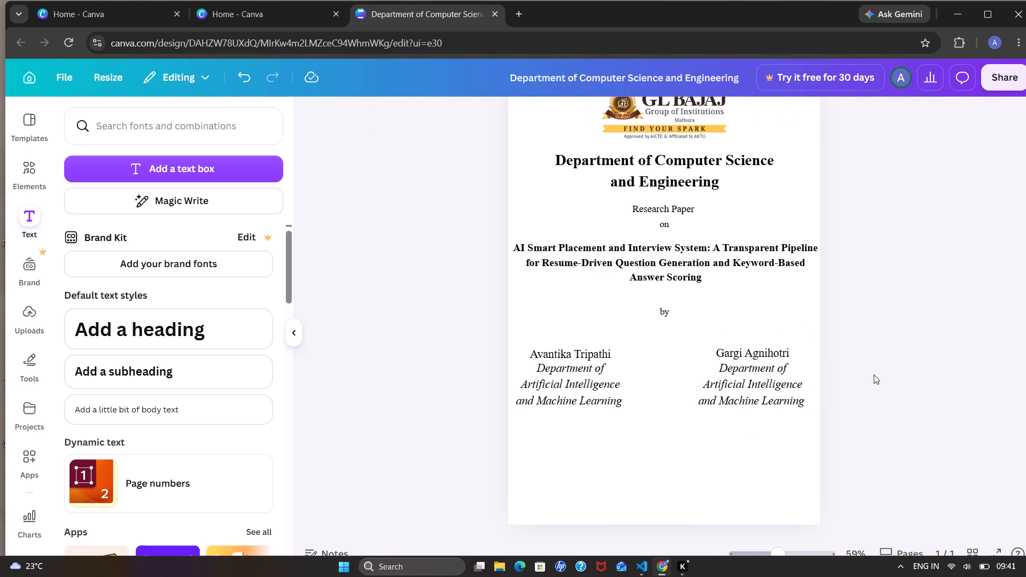
Reduce the first author's name to font size 20.
left_click(772, 347)
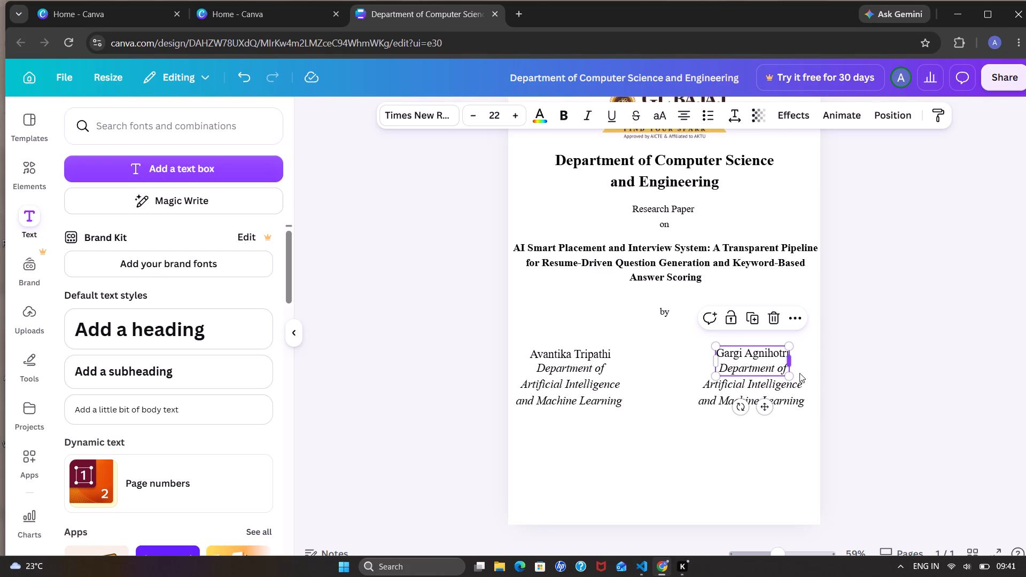
left_click(592, 353)
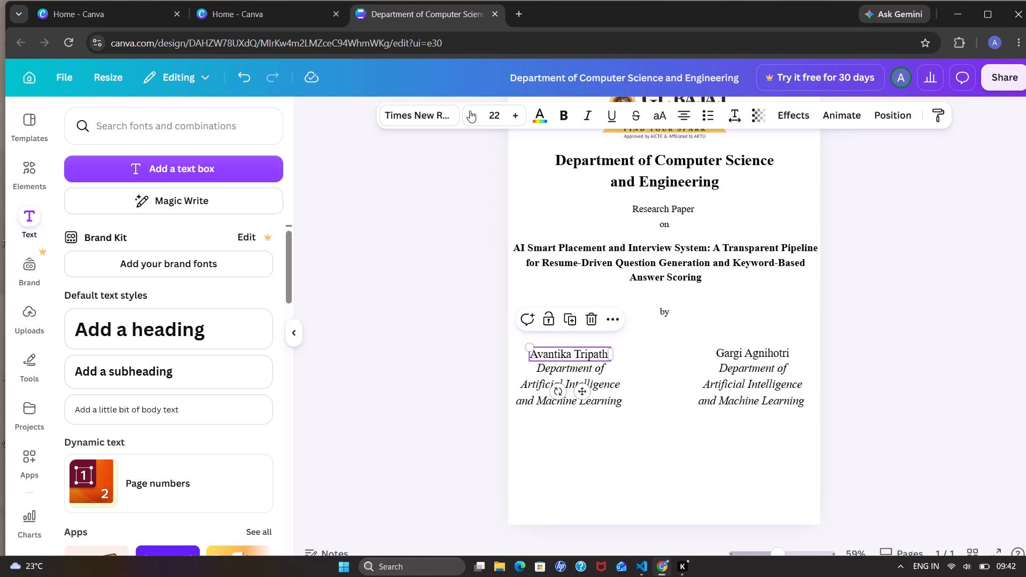
left_click(467, 114)
left_click(467, 114)
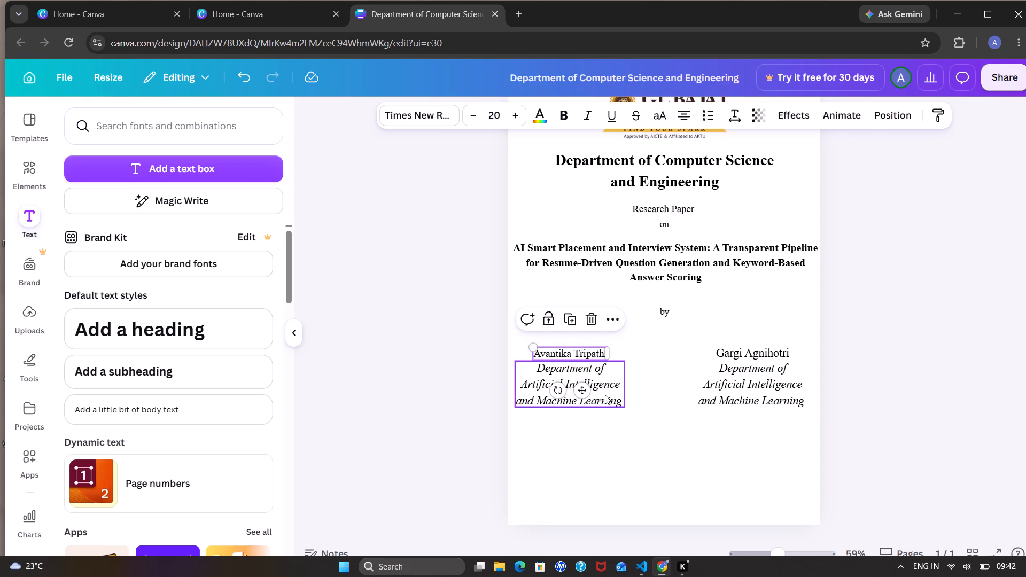
Reduce the italic department affiliation under the first author to font size 18.
left_click(605, 395)
left_click(475, 117)
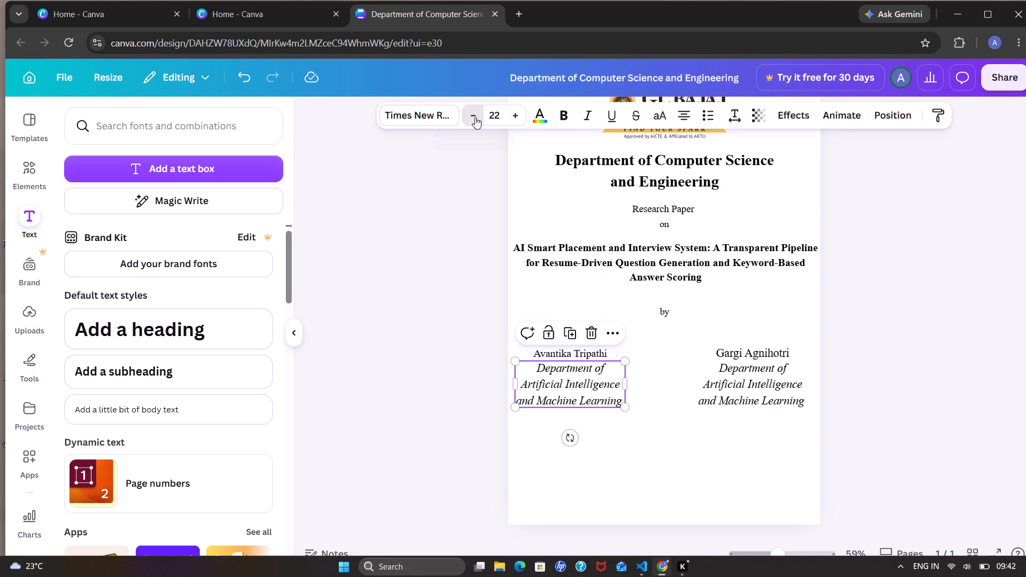
left_click(475, 117)
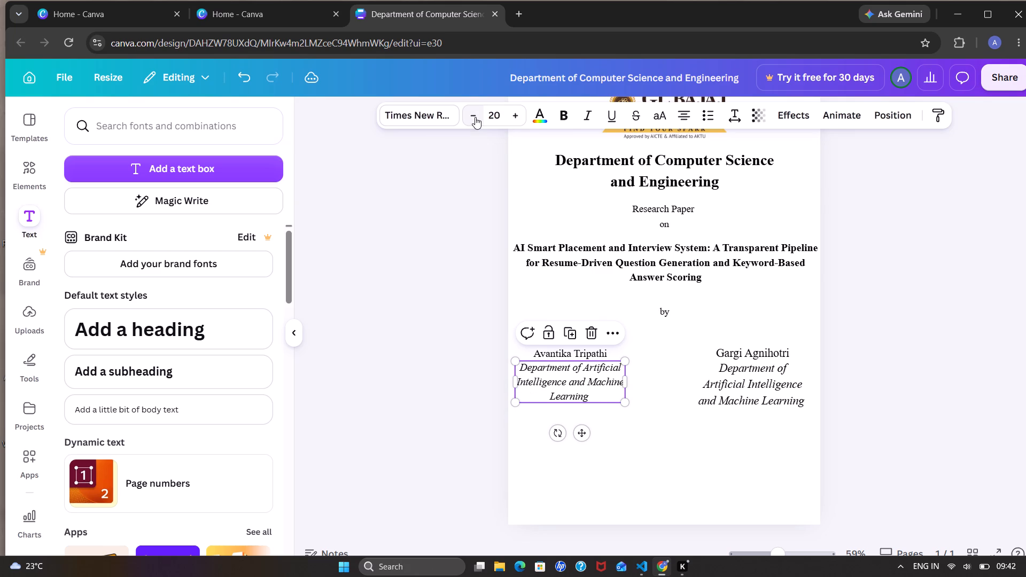
left_click(475, 117)
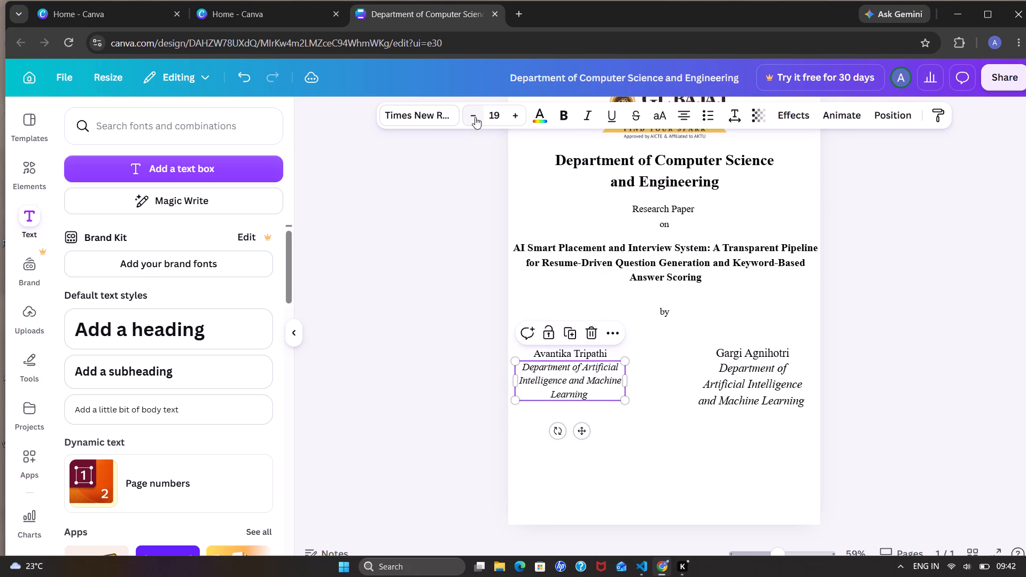
left_click(475, 117)
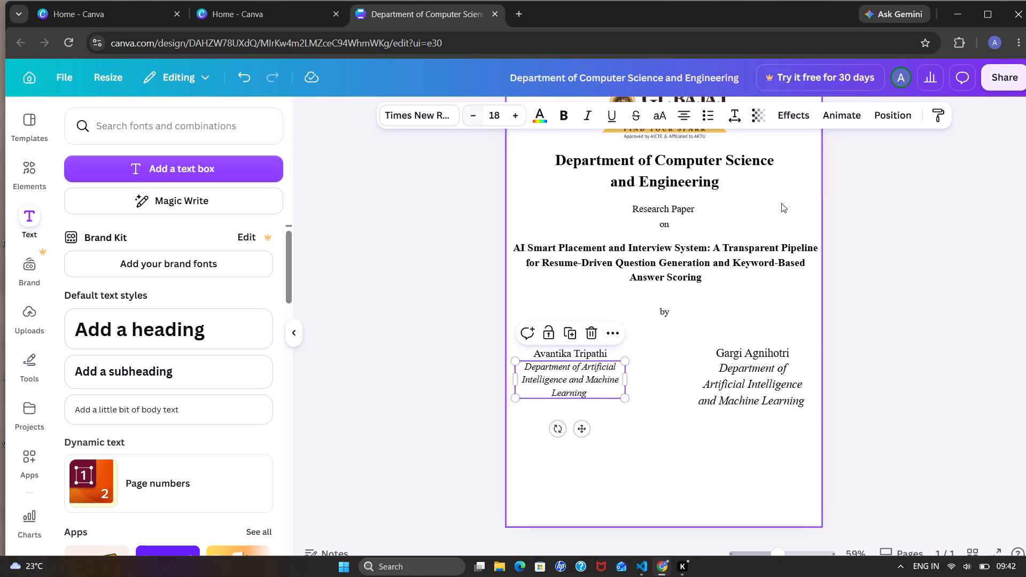
left_click(897, 222)
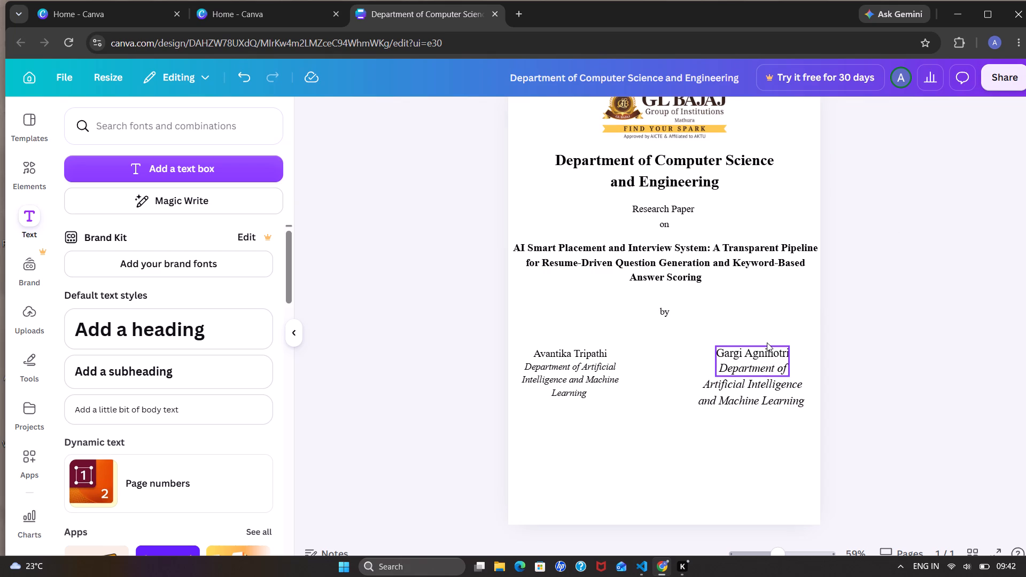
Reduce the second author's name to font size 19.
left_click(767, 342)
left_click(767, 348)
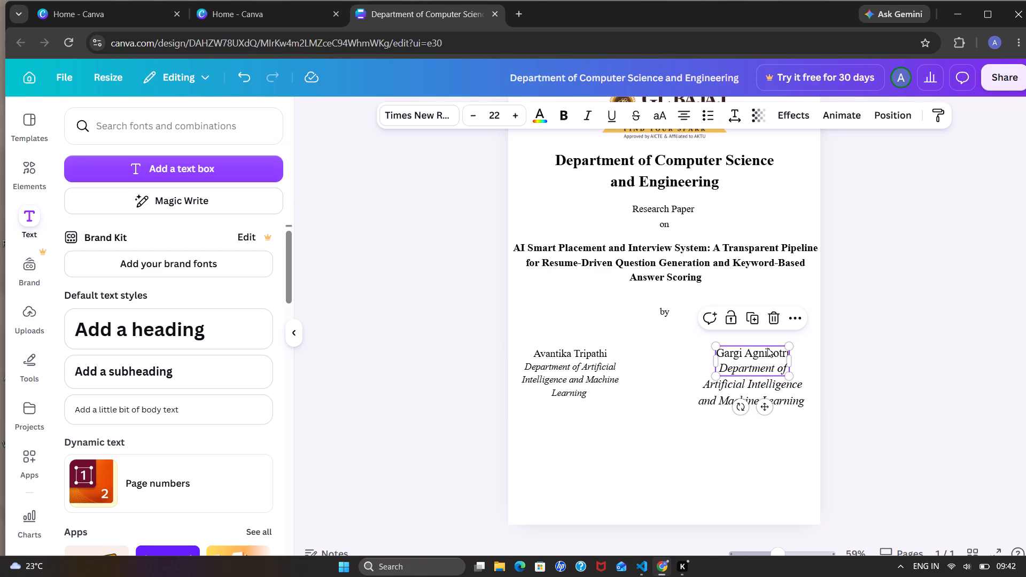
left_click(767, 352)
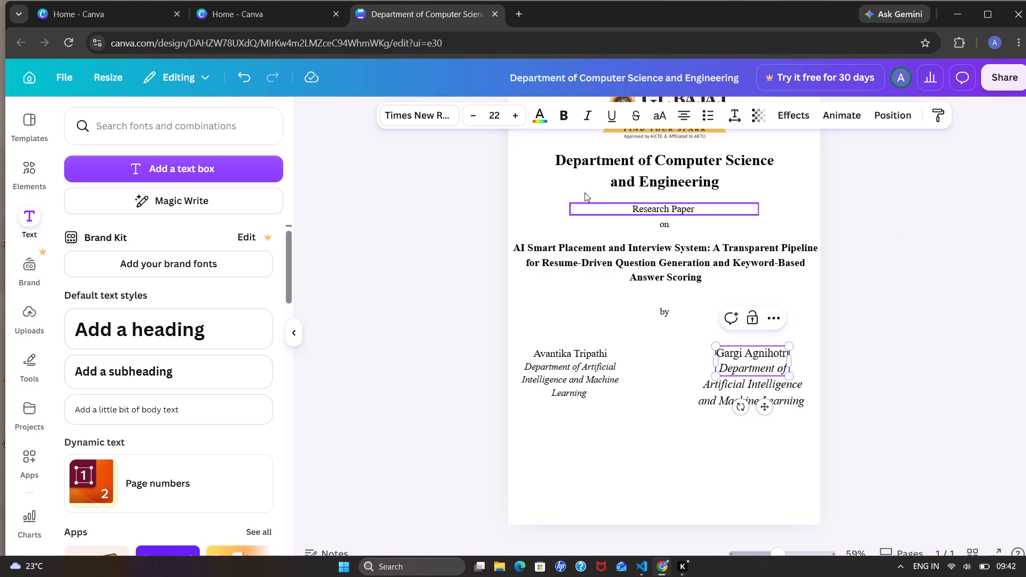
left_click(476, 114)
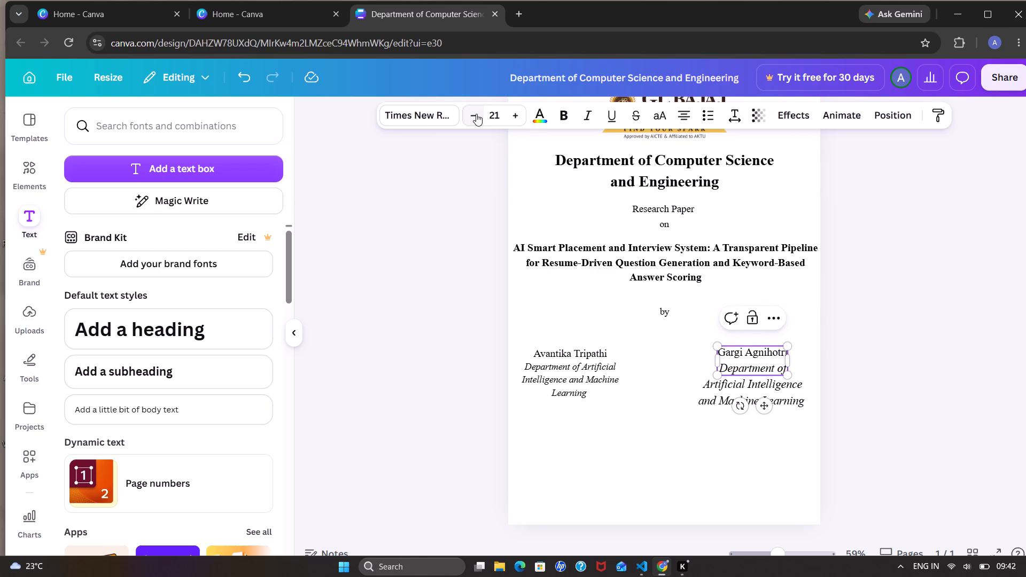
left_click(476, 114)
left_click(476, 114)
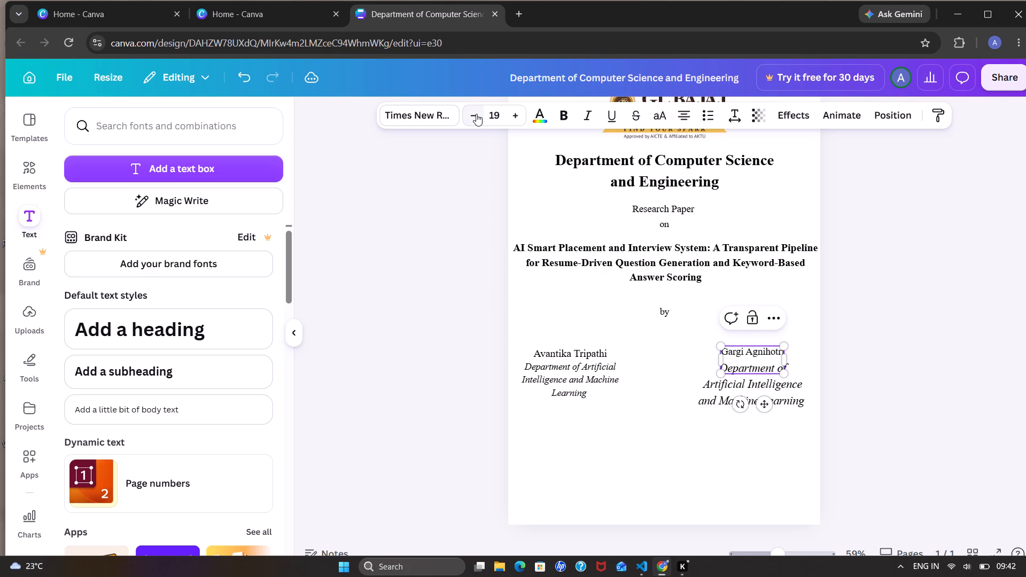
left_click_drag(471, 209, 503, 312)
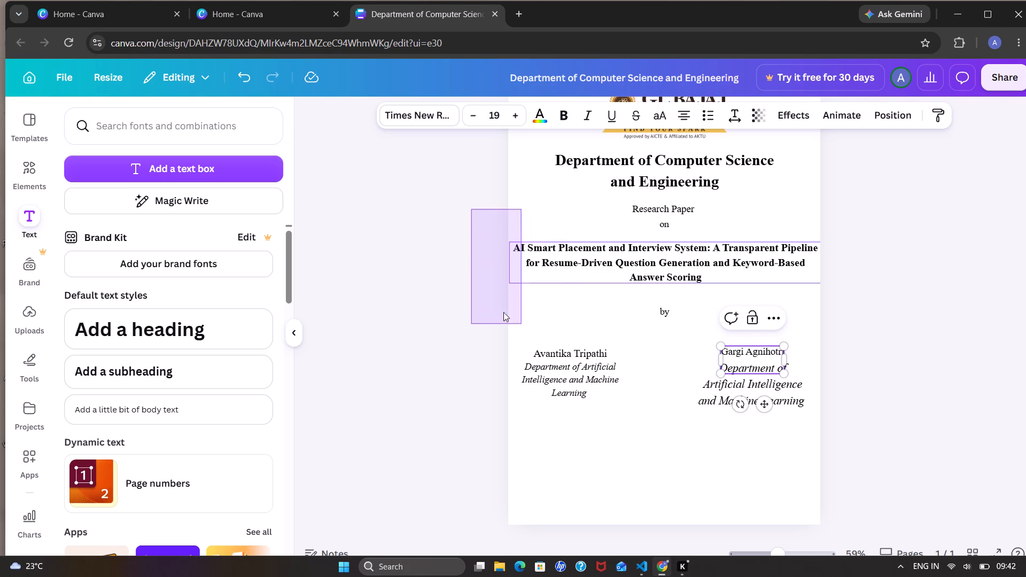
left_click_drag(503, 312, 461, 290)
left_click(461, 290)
Check the first author's name size and set the second author's name to the matching font size of 20.
left_click(565, 354)
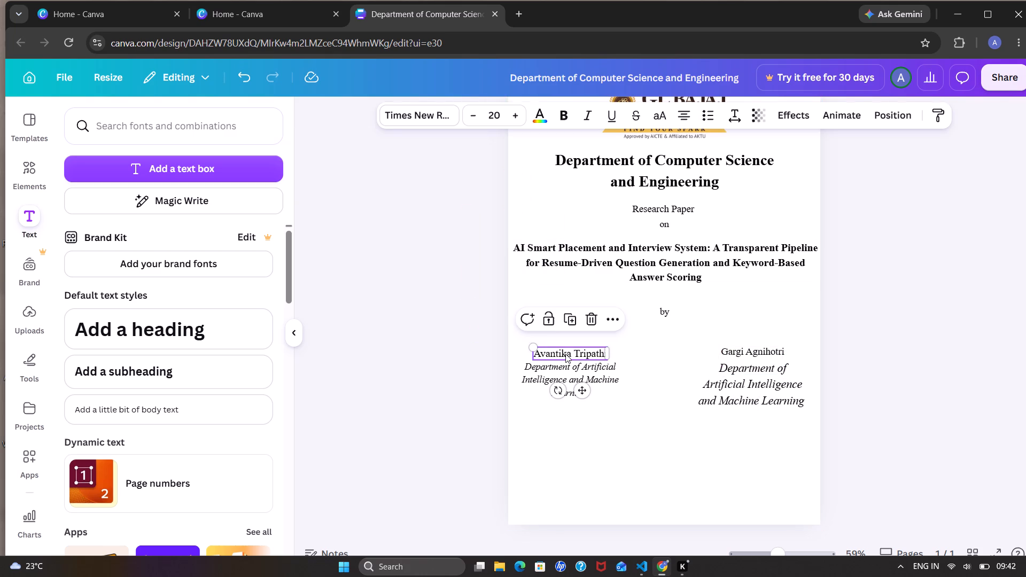
left_click(749, 347)
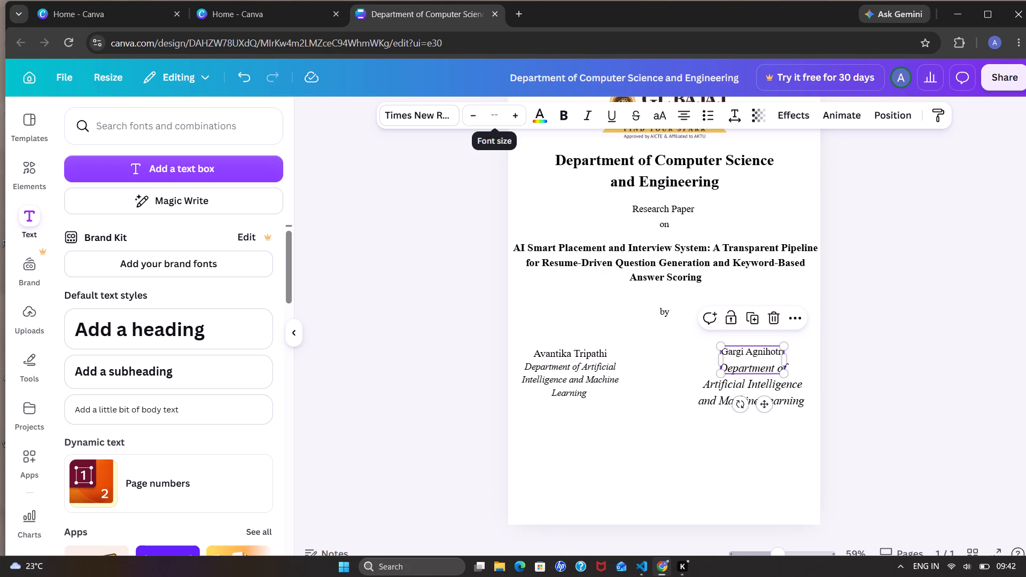
left_click(474, 119)
left_click(504, 112)
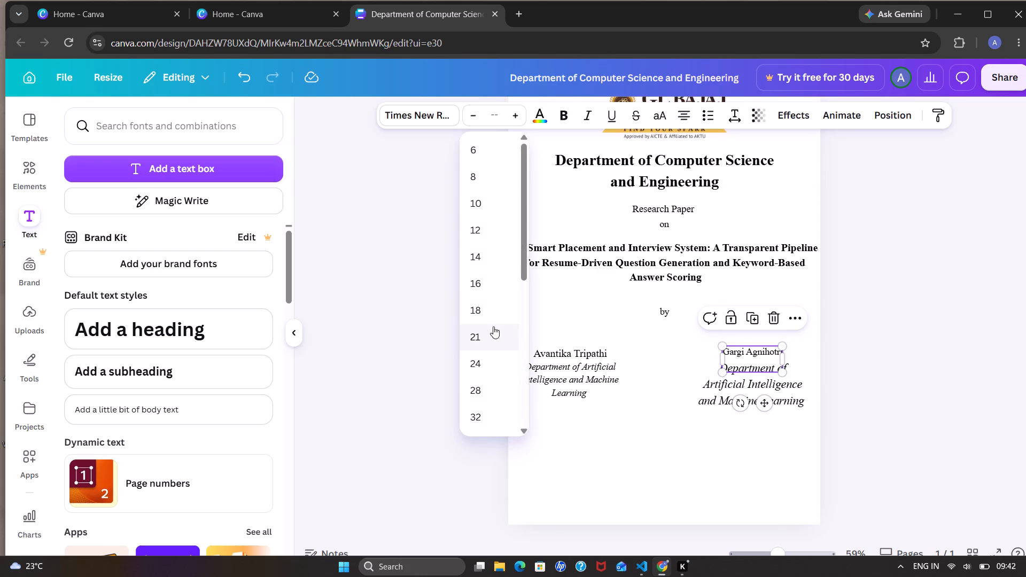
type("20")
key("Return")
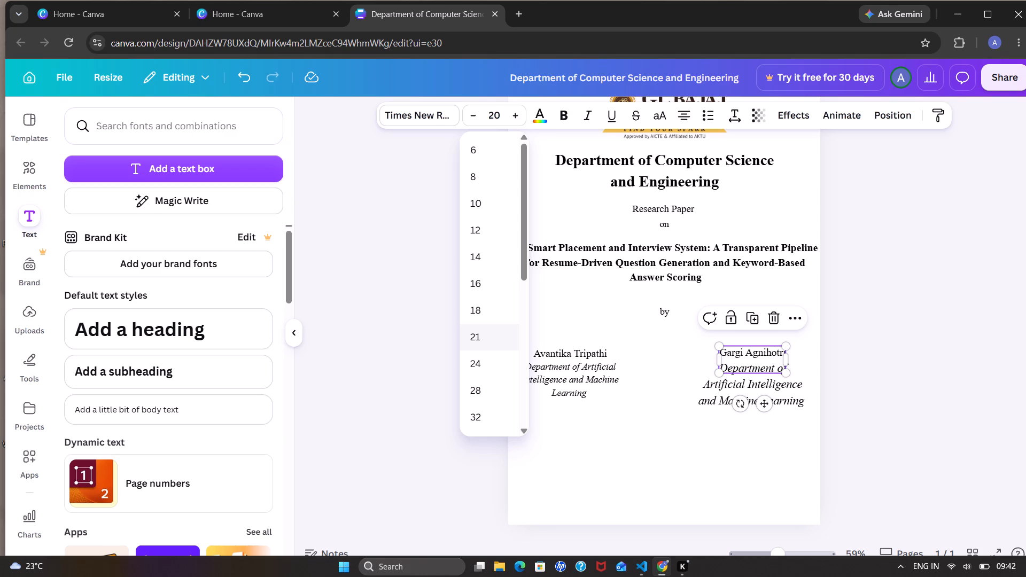
left_click(876, 338)
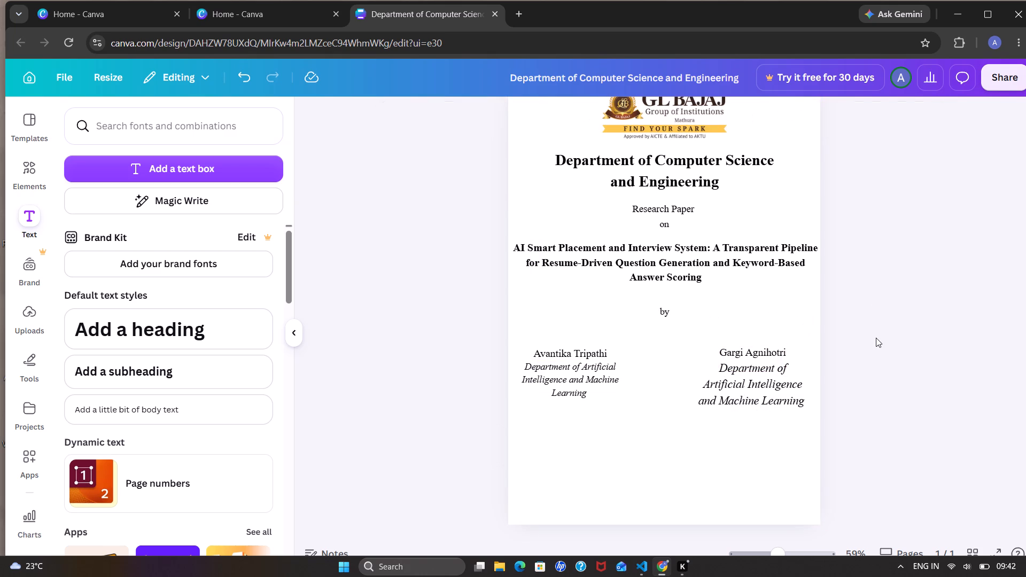
Reduce the italic department affiliation under the second author to font size 18.
left_click(757, 406)
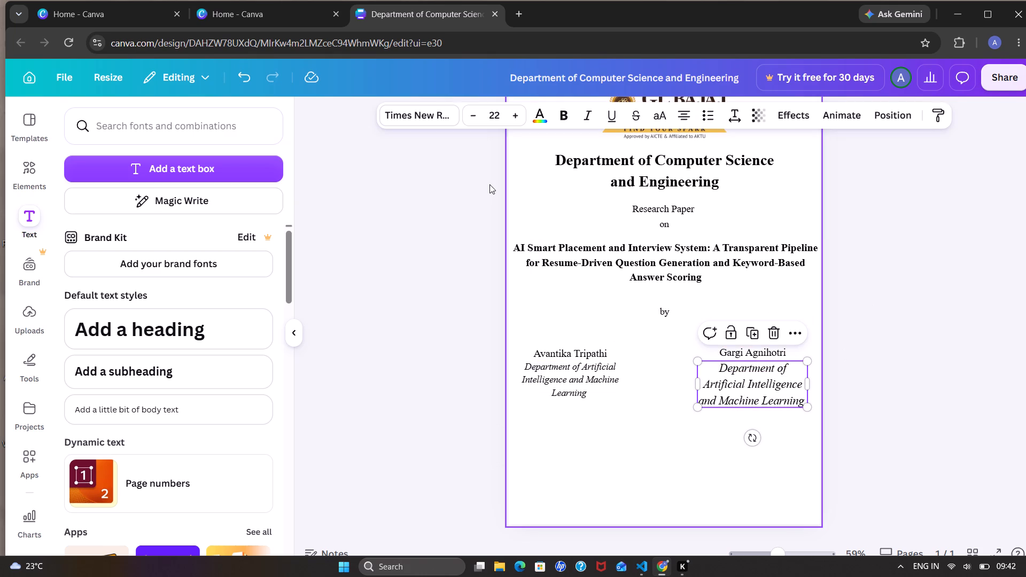
left_click(473, 112)
double_click(473, 112)
left_click(473, 112)
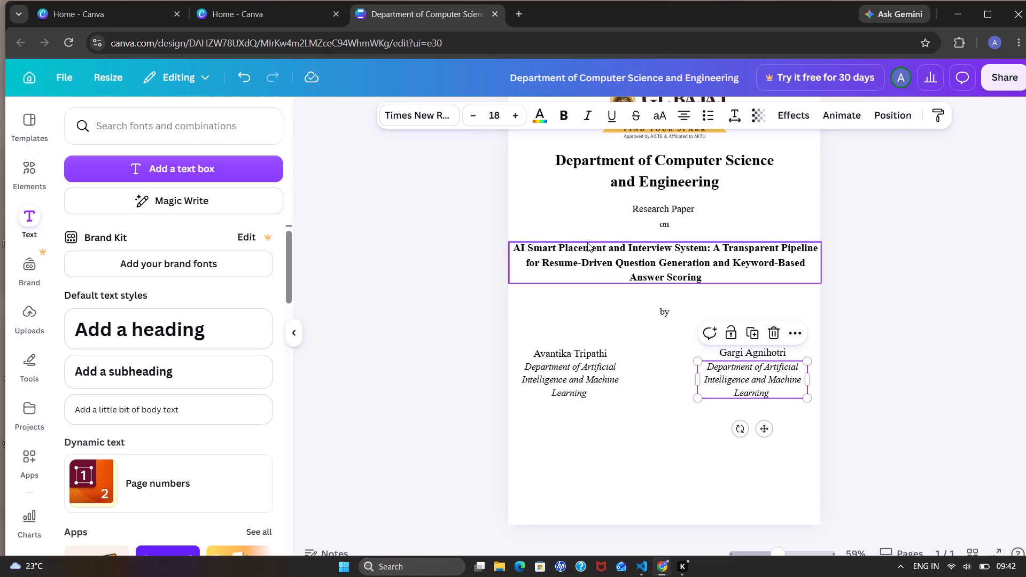
left_click(469, 247)
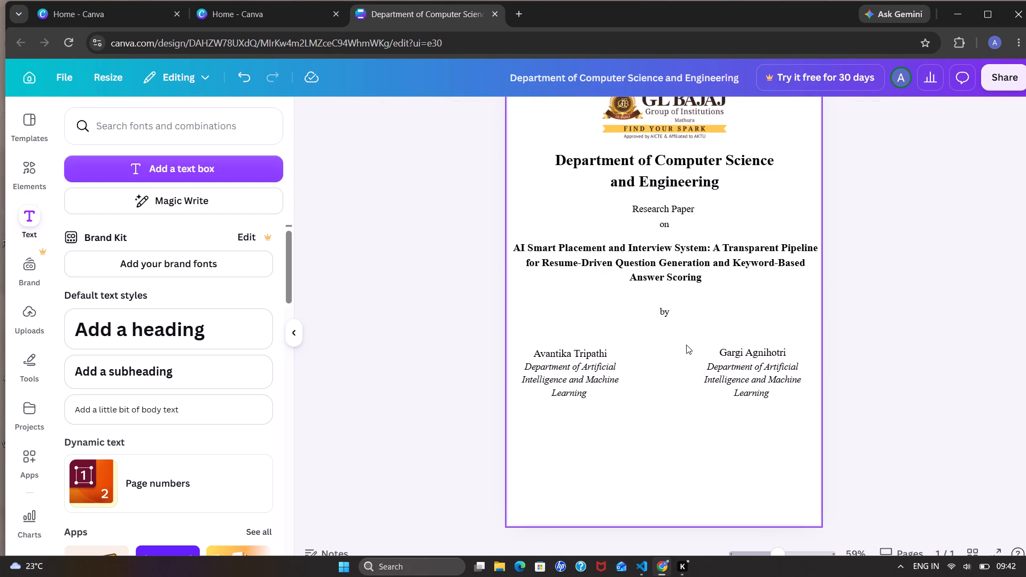
Nudge the second author's affiliation up slightly so it sits closer beneath the name.
left_click(749, 385)
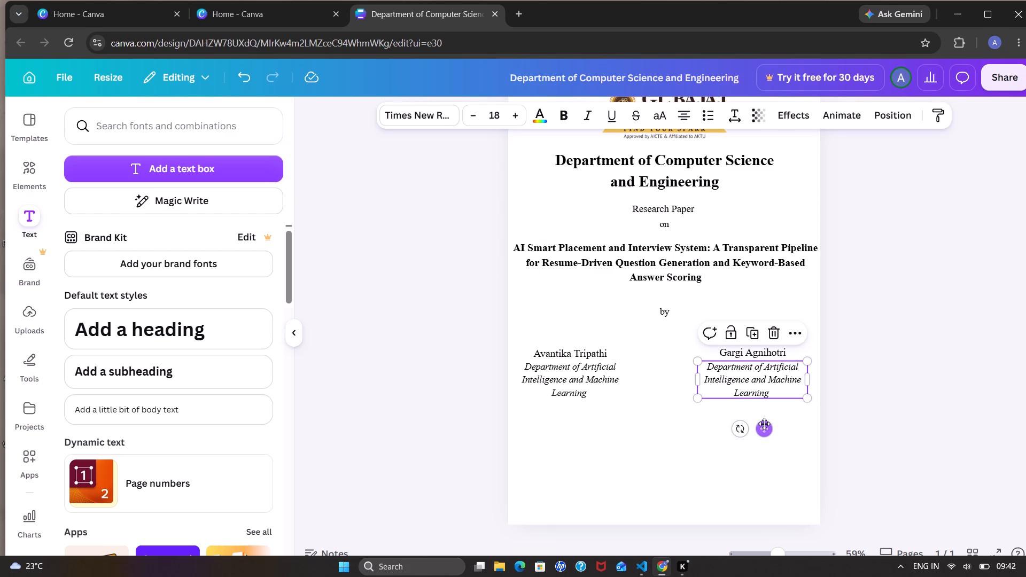
left_click(764, 424)
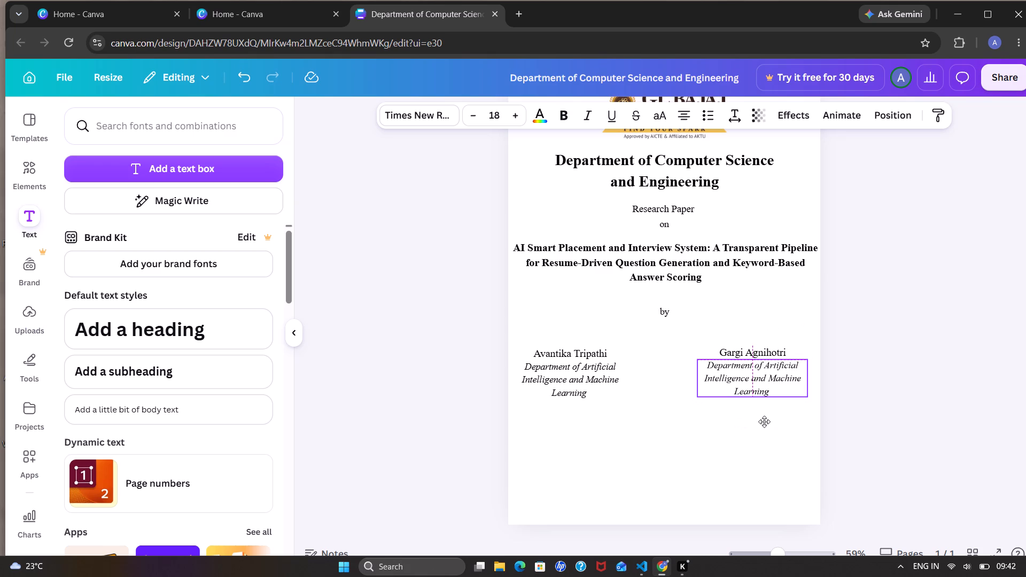
left_click(868, 363)
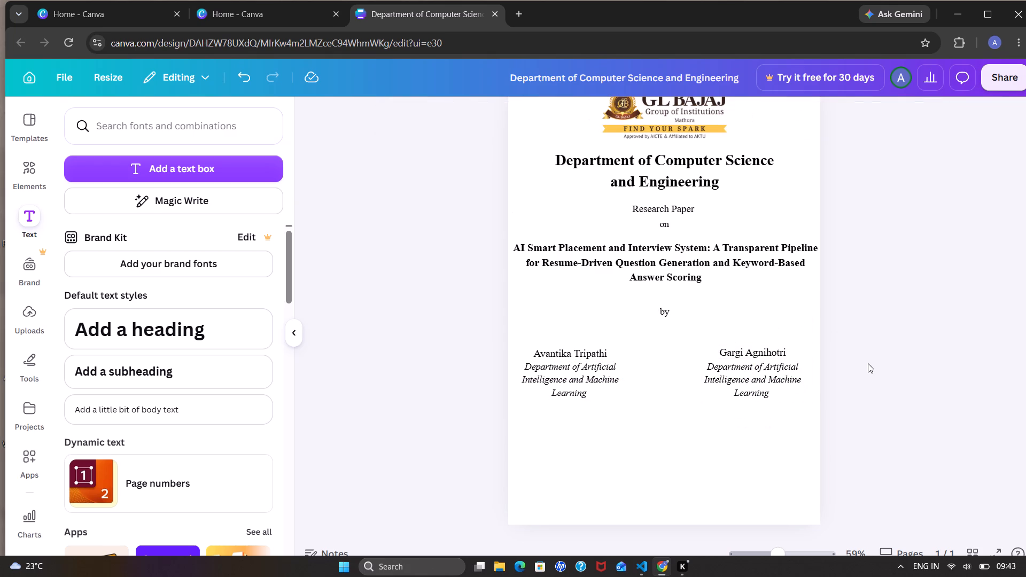
left_click(775, 368)
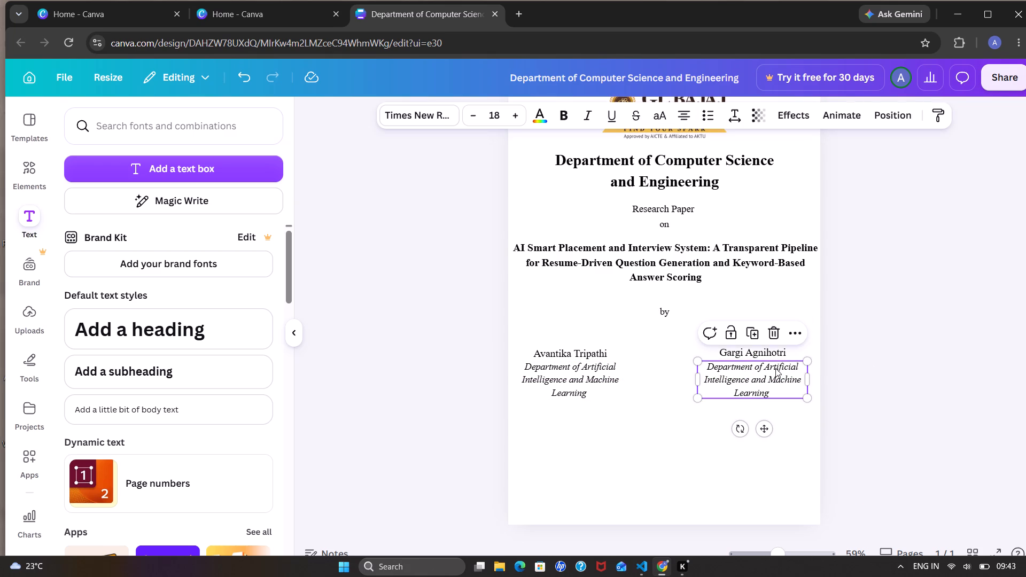
left_click(769, 425)
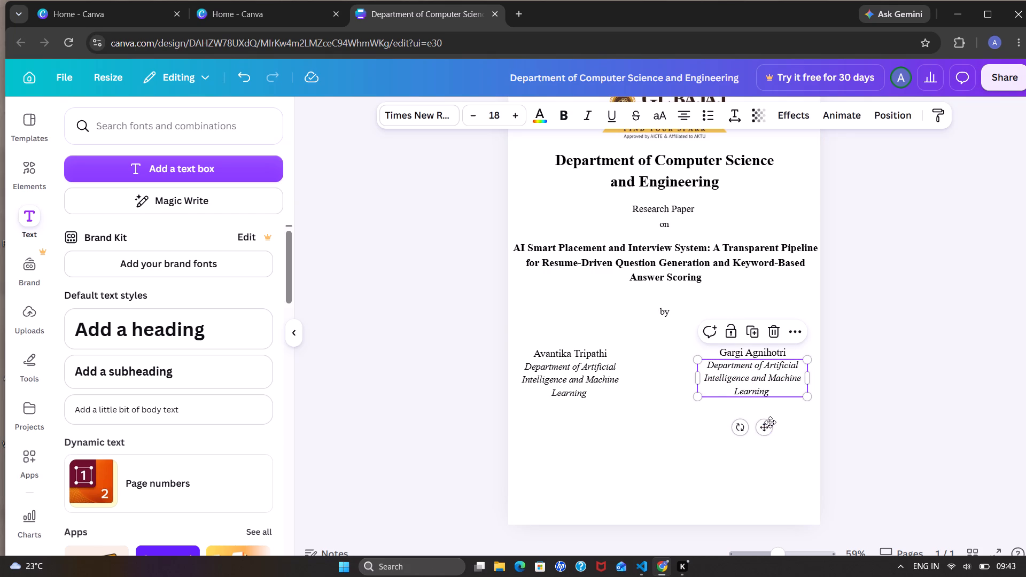
left_click(449, 394)
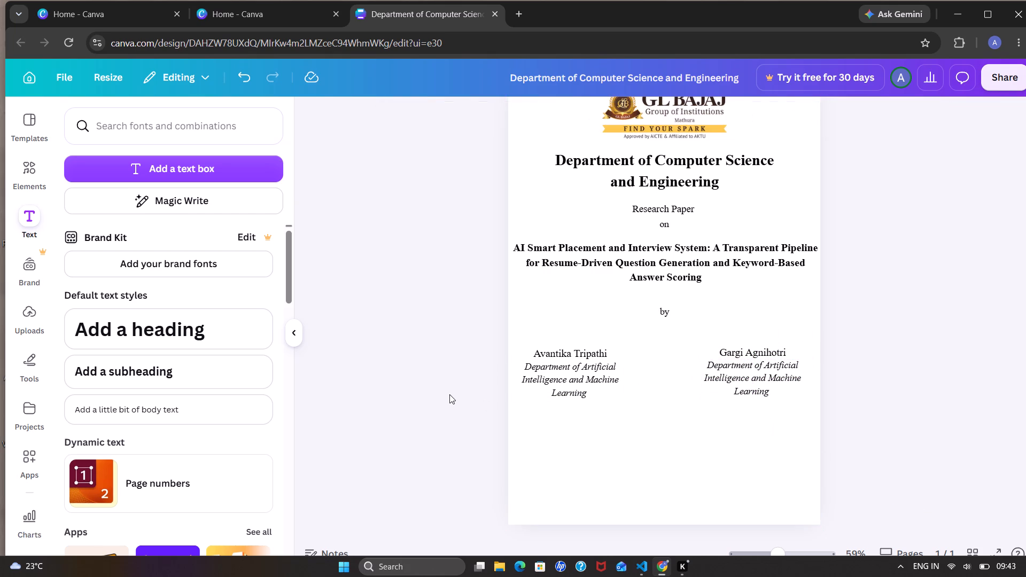
Shift both authors' italic affiliations slightly down so they sit level with each other beneath the names.
left_click(560, 389)
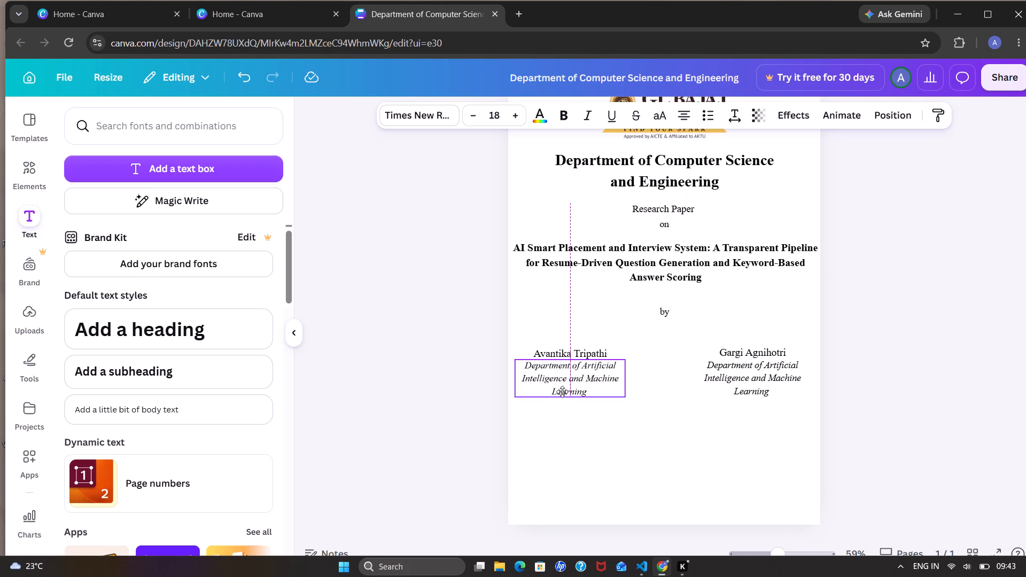
left_click(453, 383)
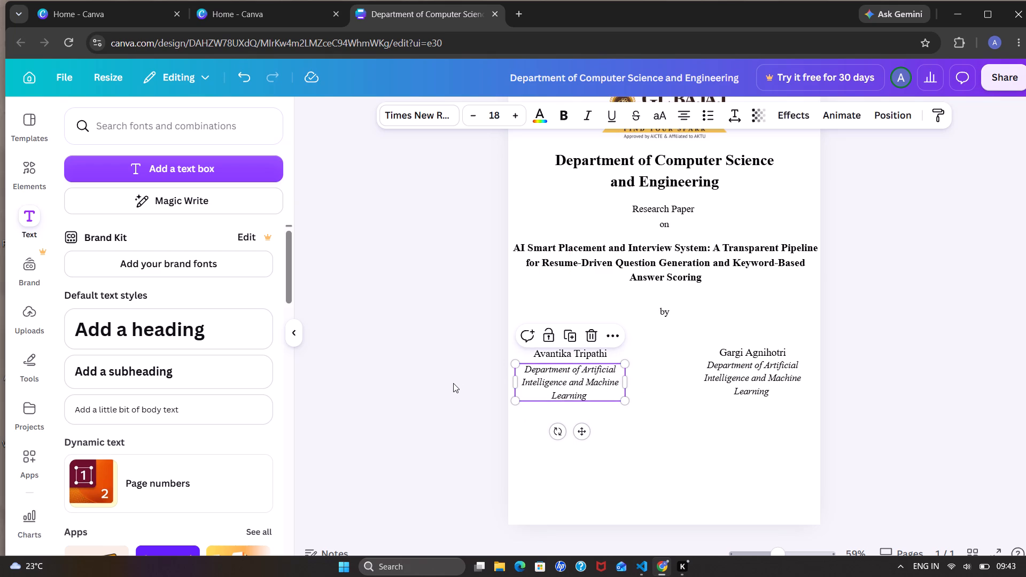
left_click(724, 384)
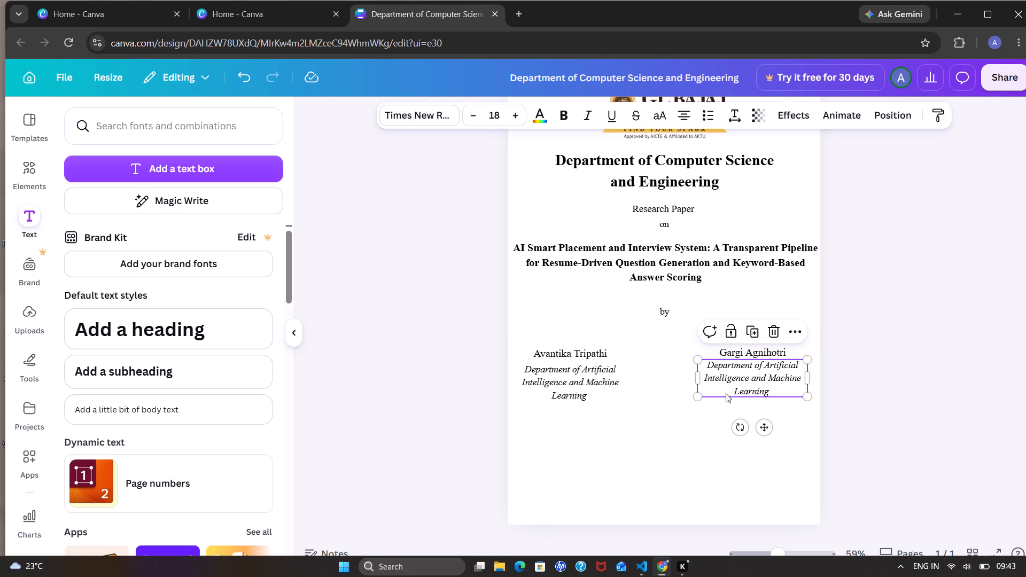
left_click_drag(750, 383, 751, 387)
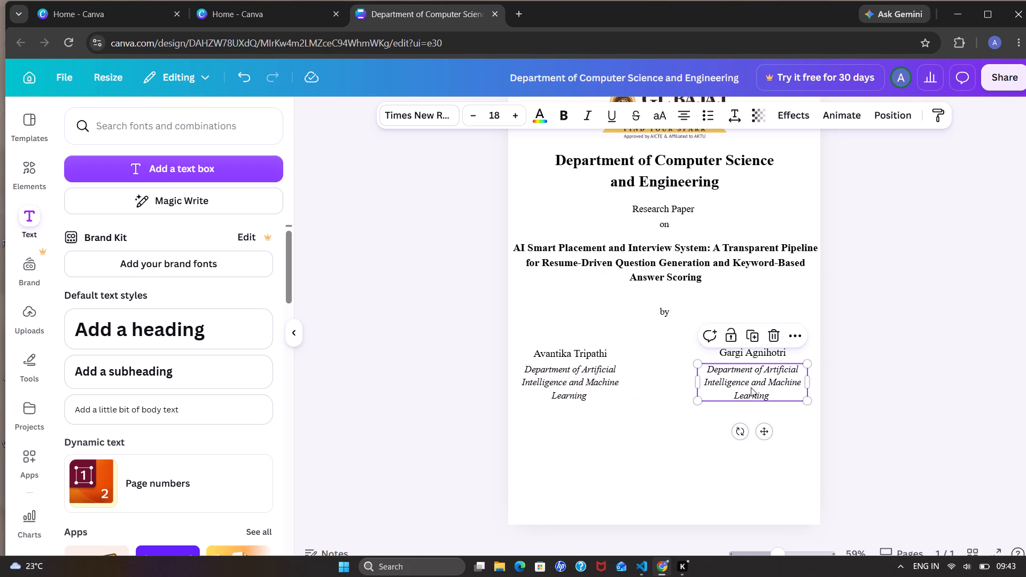
left_click(939, 297)
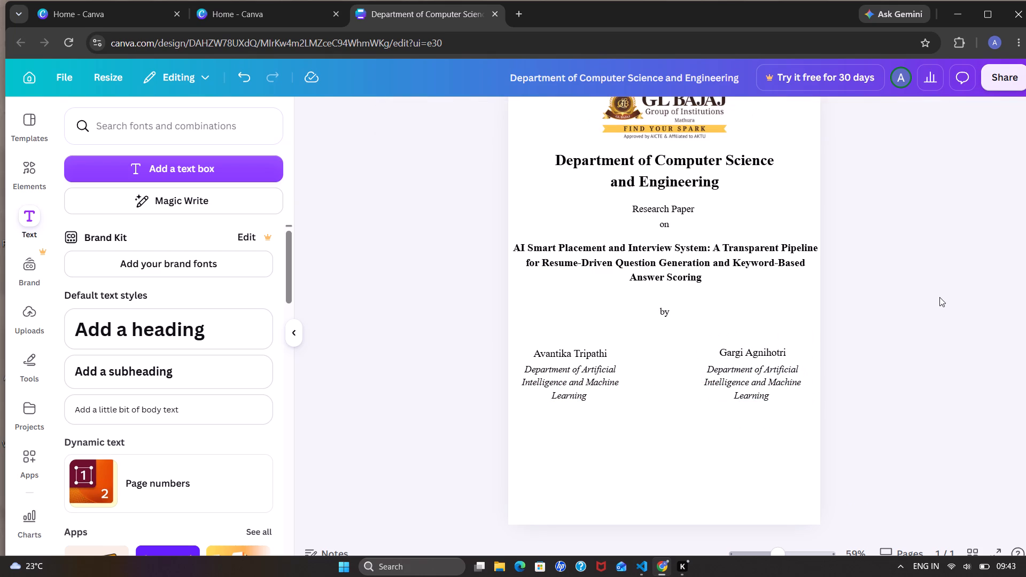
Duplicate the first author's italic affiliation and place the copy directly below it, near the foot of the page.
scroll(939, 297, "down", 2)
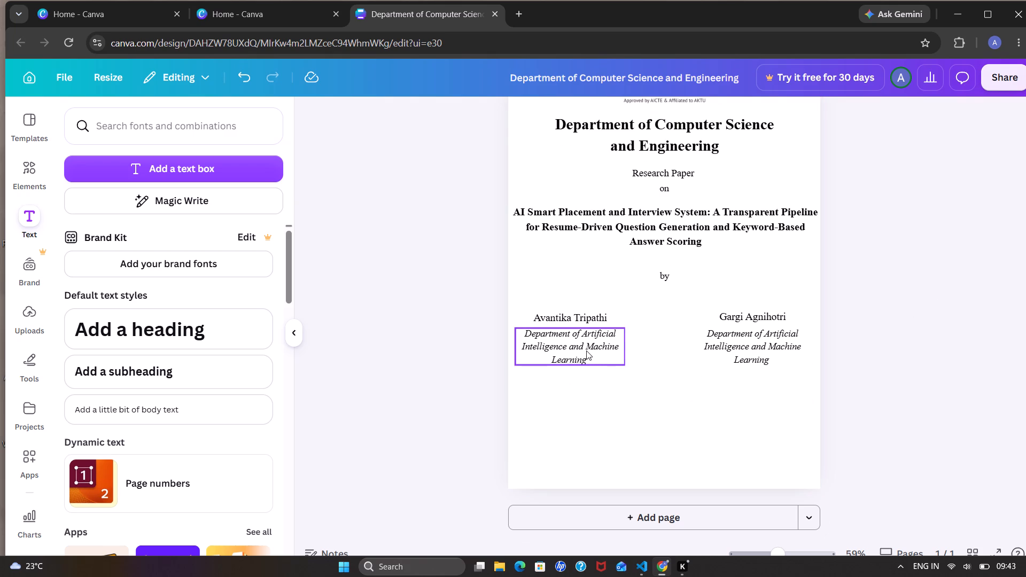
left_click(586, 350)
left_click(573, 302)
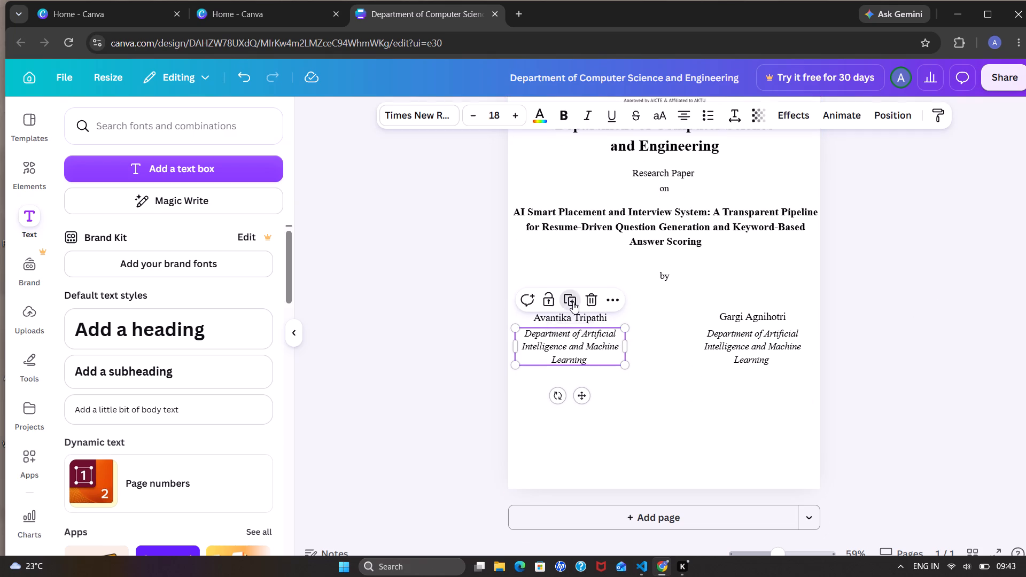
left_click_drag(593, 407, 593, 408)
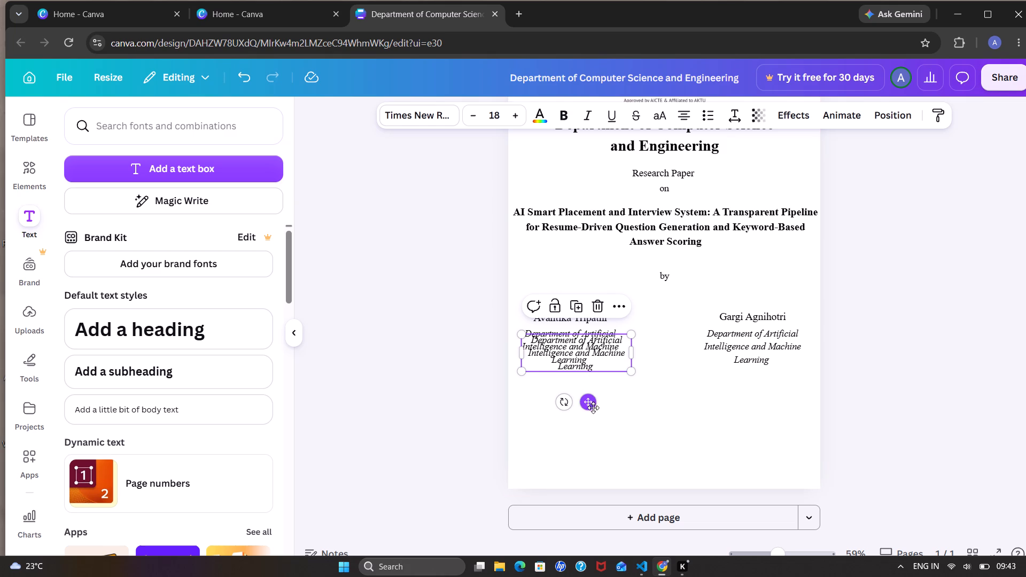
left_click_drag(593, 408, 588, 518)
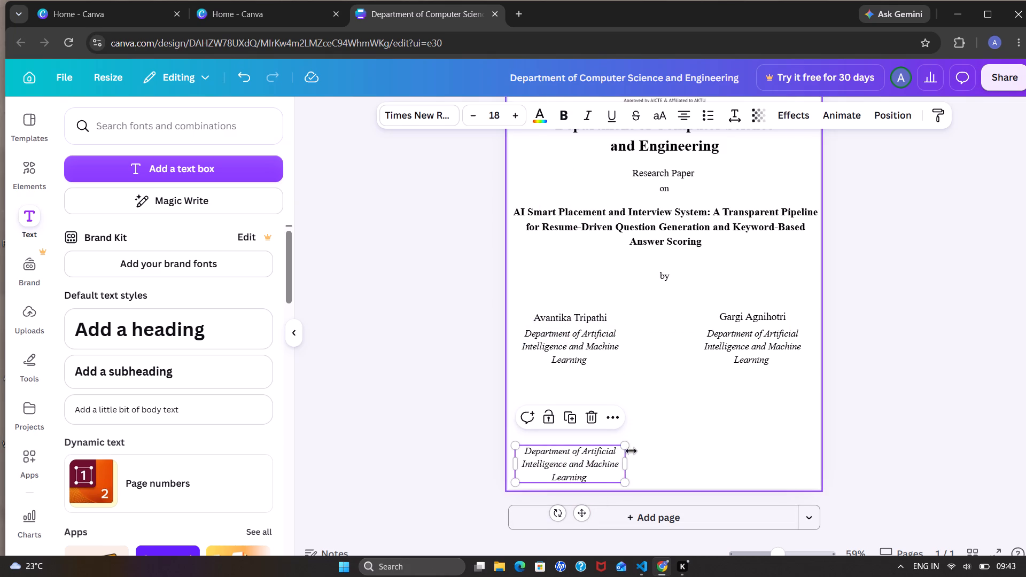
left_click(649, 446)
Duplicate the lower affiliation and place the copy near the page foot, centred beneath the second author's affiliation.
left_click(589, 453)
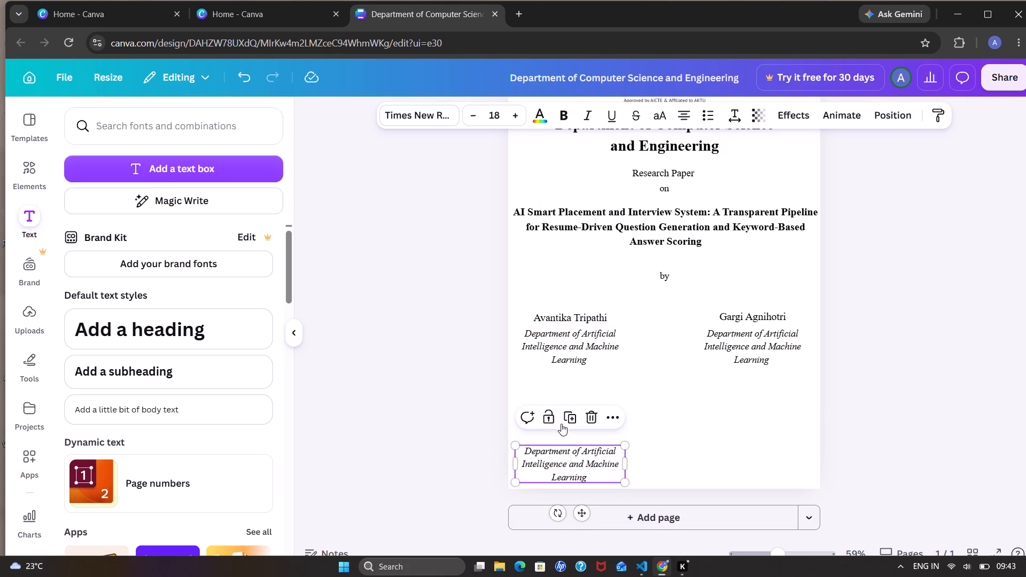
left_click(572, 424)
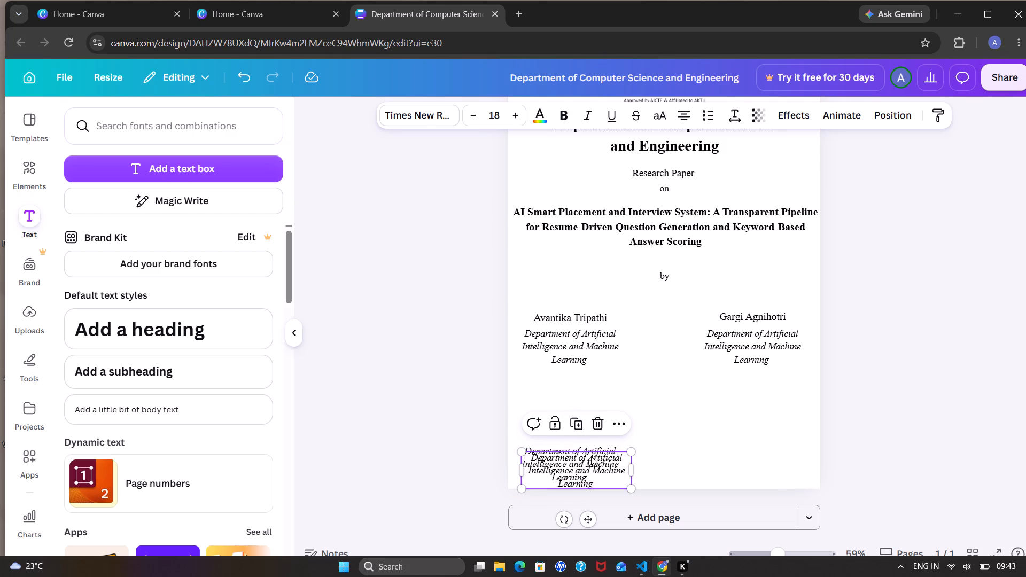
left_click_drag(592, 456, 730, 443)
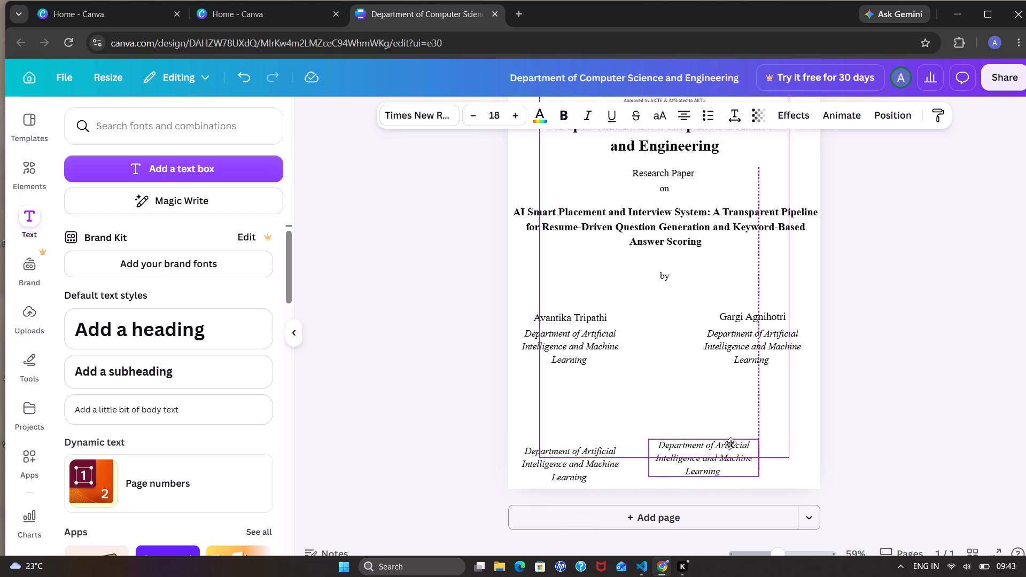
left_click_drag(730, 443, 772, 445)
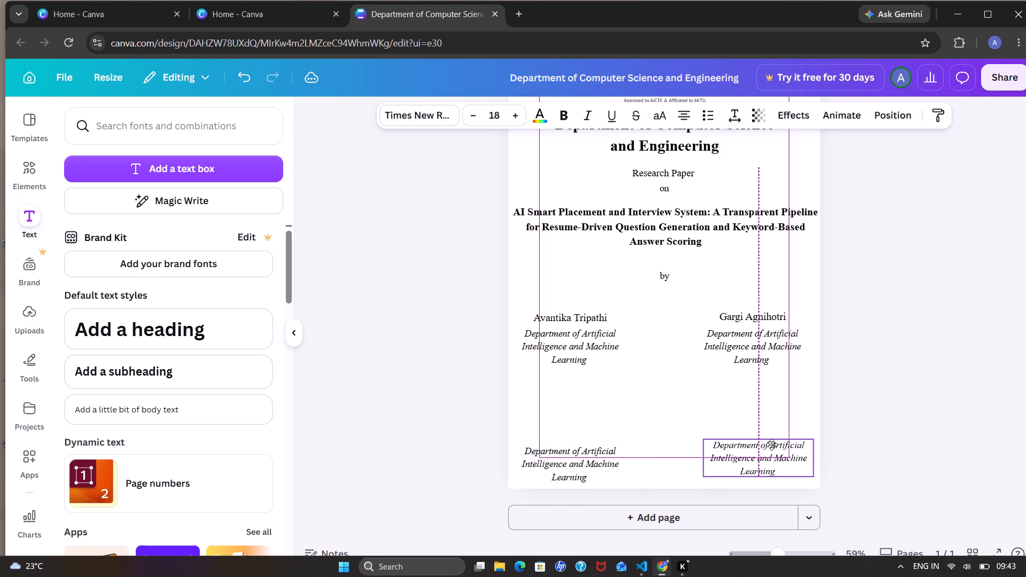
left_click_drag(772, 445, 764, 446)
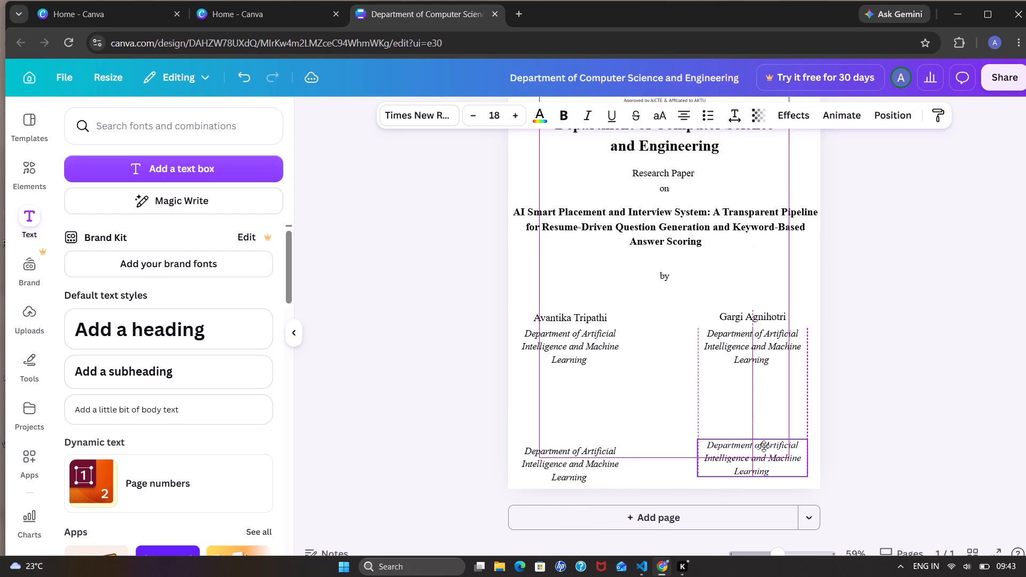
left_click_drag(764, 446, 764, 445)
left_click_drag(764, 445, 764, 447)
left_click_drag(764, 447, 770, 447)
left_click_drag(770, 447, 771, 447)
left_click(894, 438)
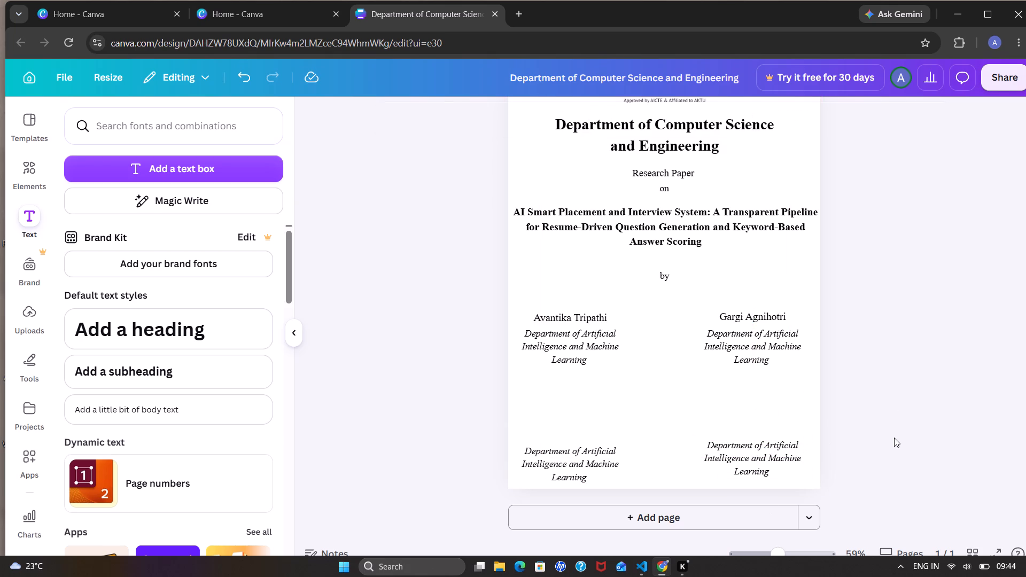
Lower the new affiliation copy in the second author's column until it is level with the other bottom affiliation.
left_click(786, 456)
left_click(786, 456)
left_click_drag(786, 456, 788, 461)
left_click(788, 461)
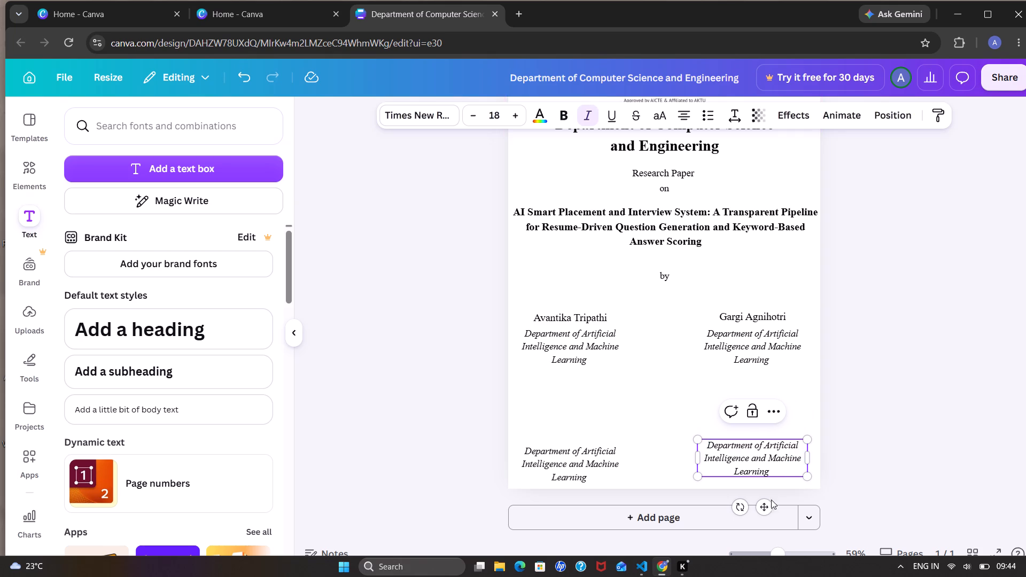
left_click(770, 511)
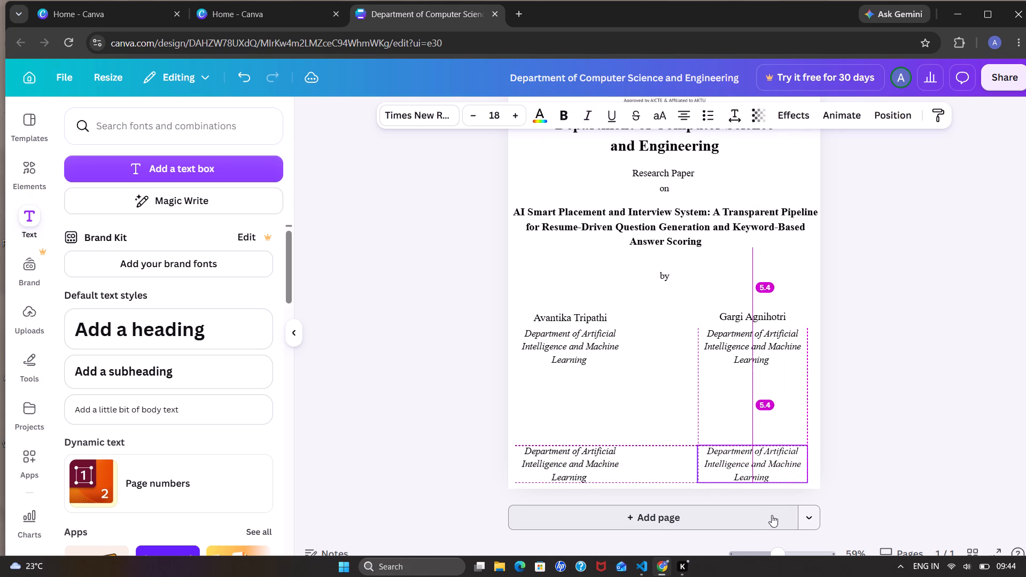
left_click(857, 475)
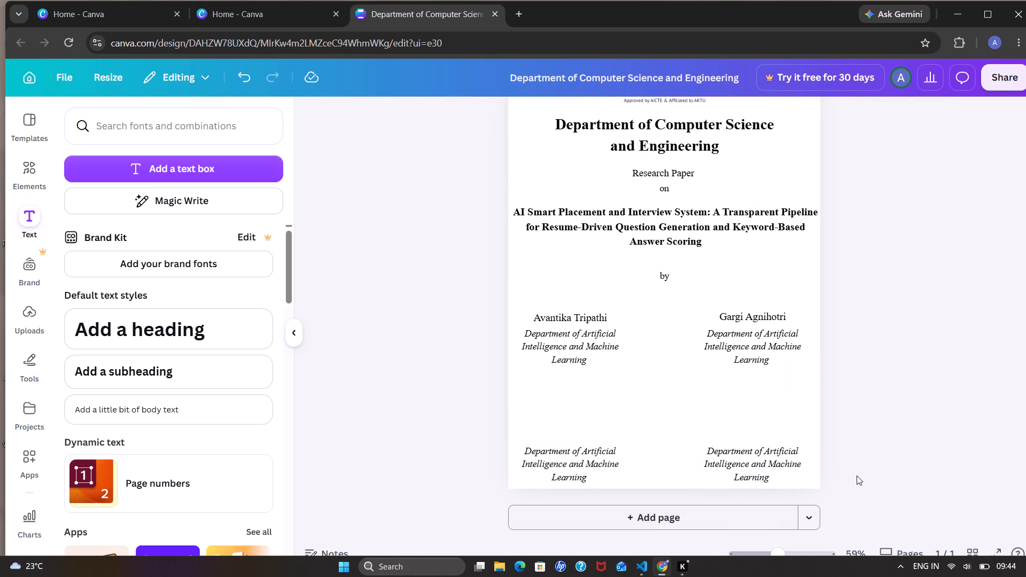
Duplicate the first author's name and place the copy above the lower affiliation in the same column.
left_click(579, 315)
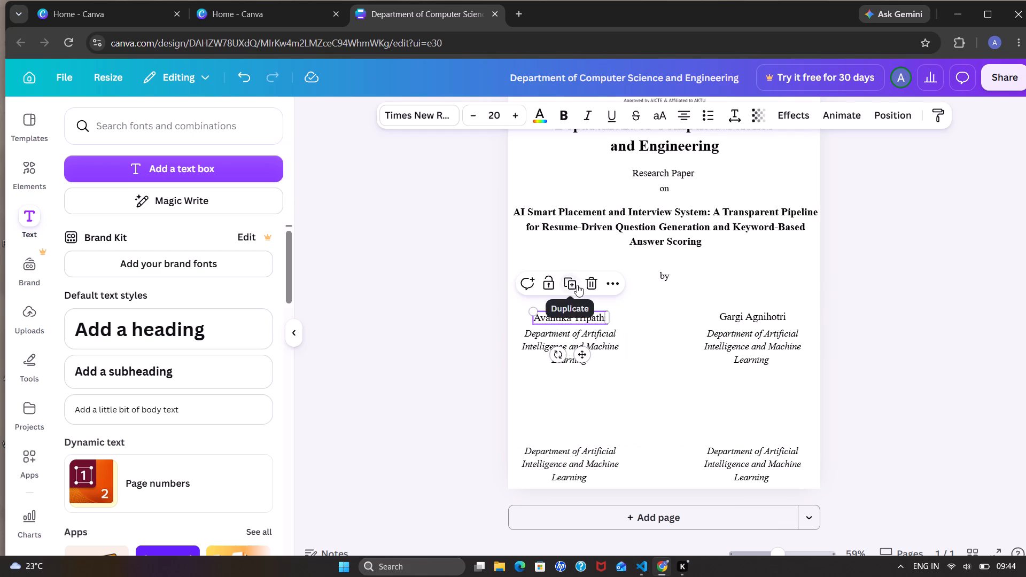
left_click(577, 285)
left_click_drag(589, 368, 586, 474)
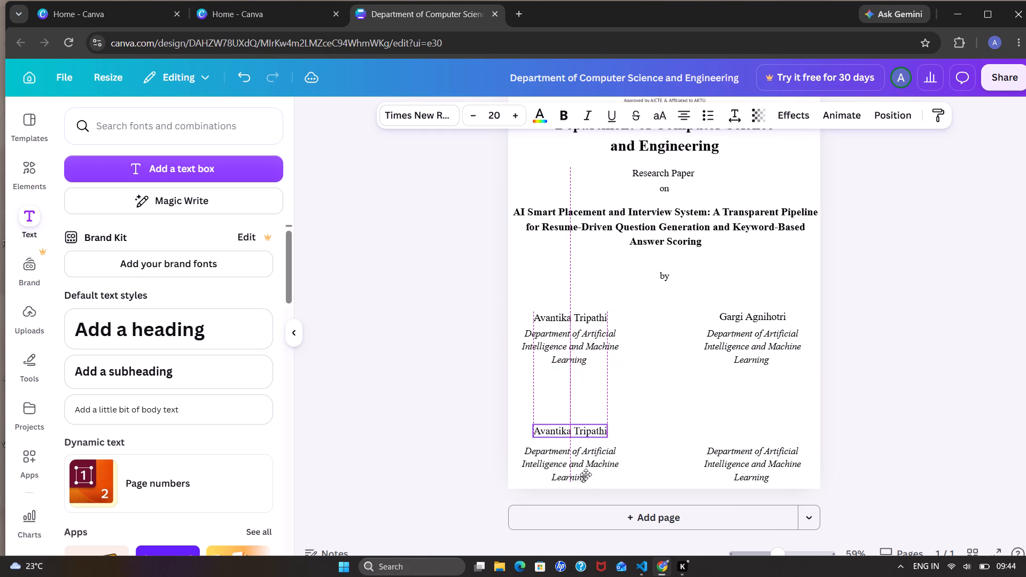
left_click_drag(586, 474, 584, 466)
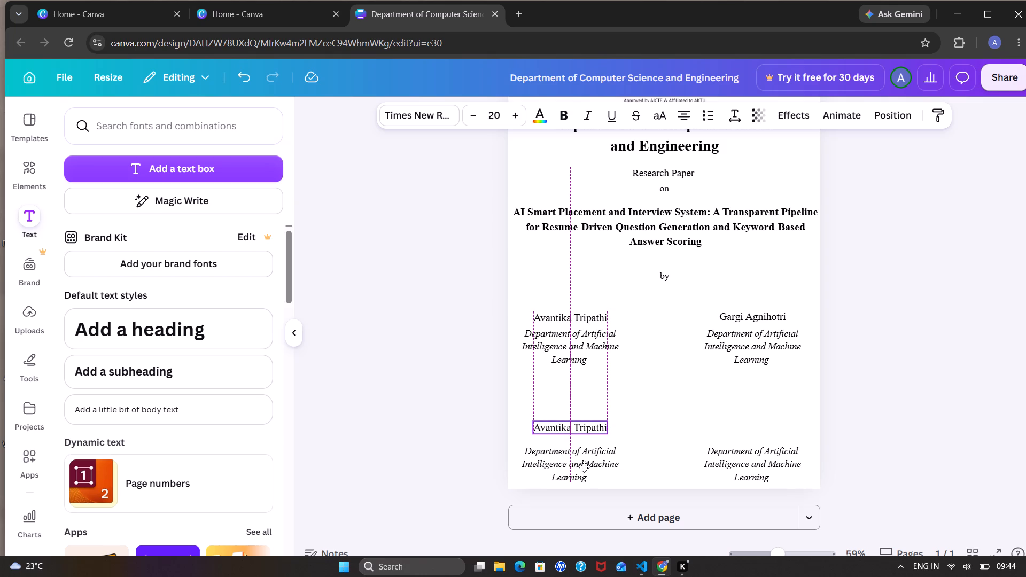
left_click_drag(584, 466, 584, 464)
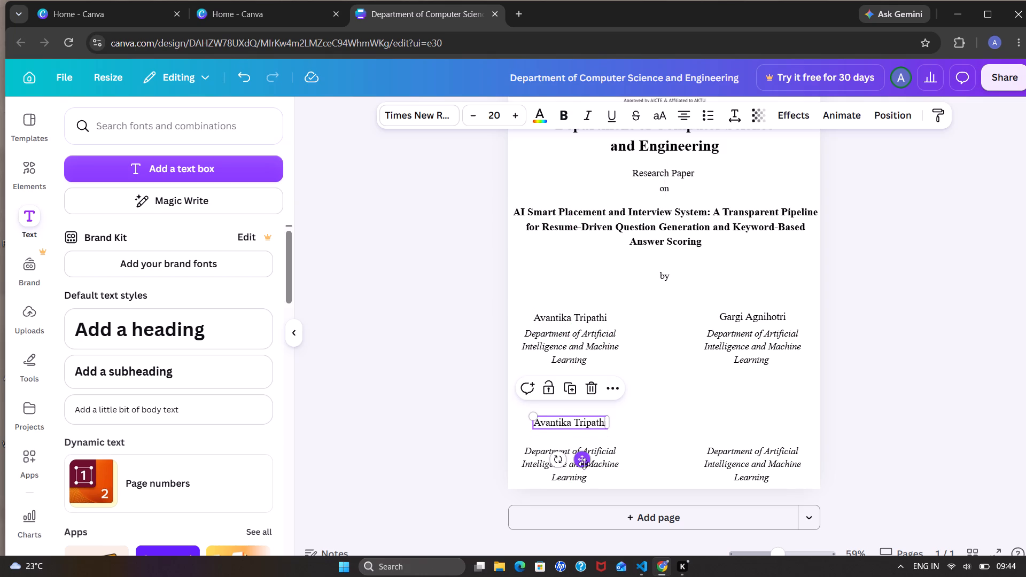
Replace the text of the copied name with the third author's full name.
double_click(595, 420)
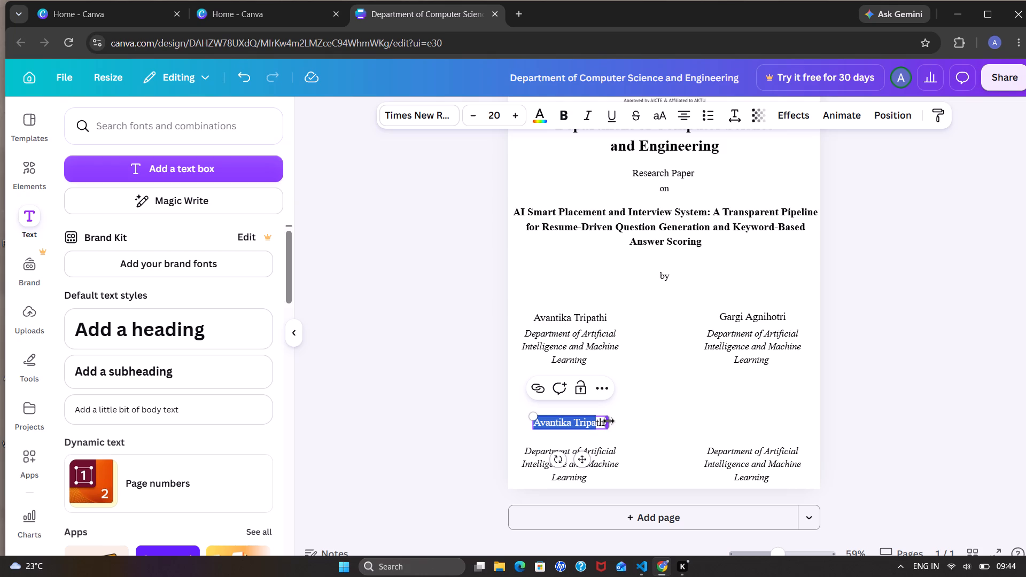
left_click(603, 425)
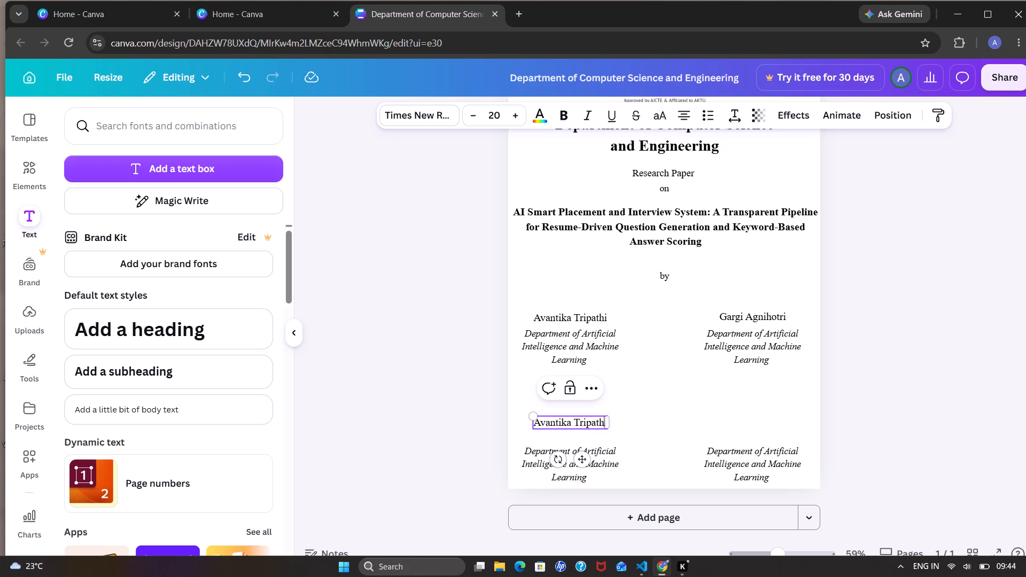
left_click_drag(603, 425, 543, 420)
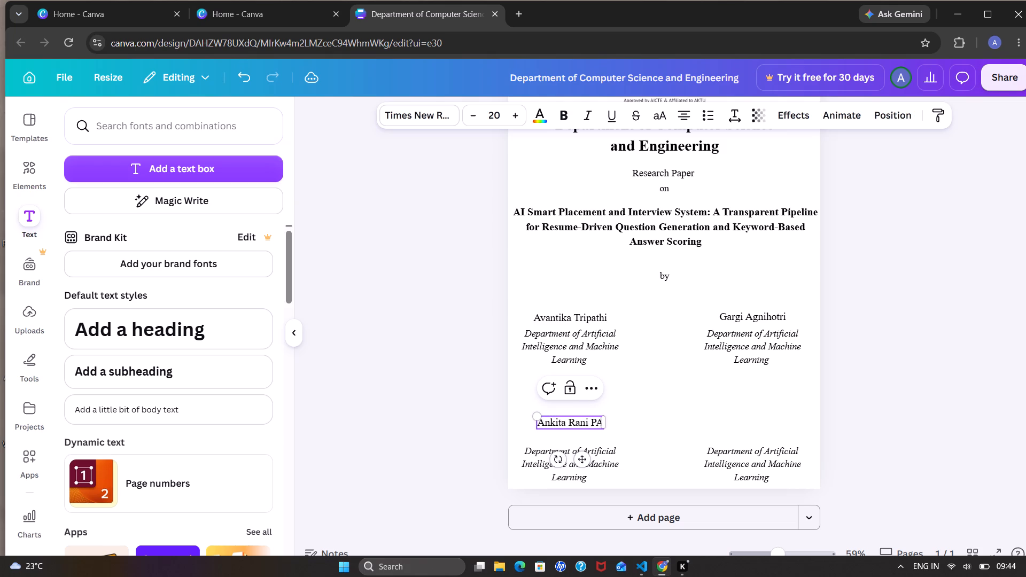
key("BackSpace")
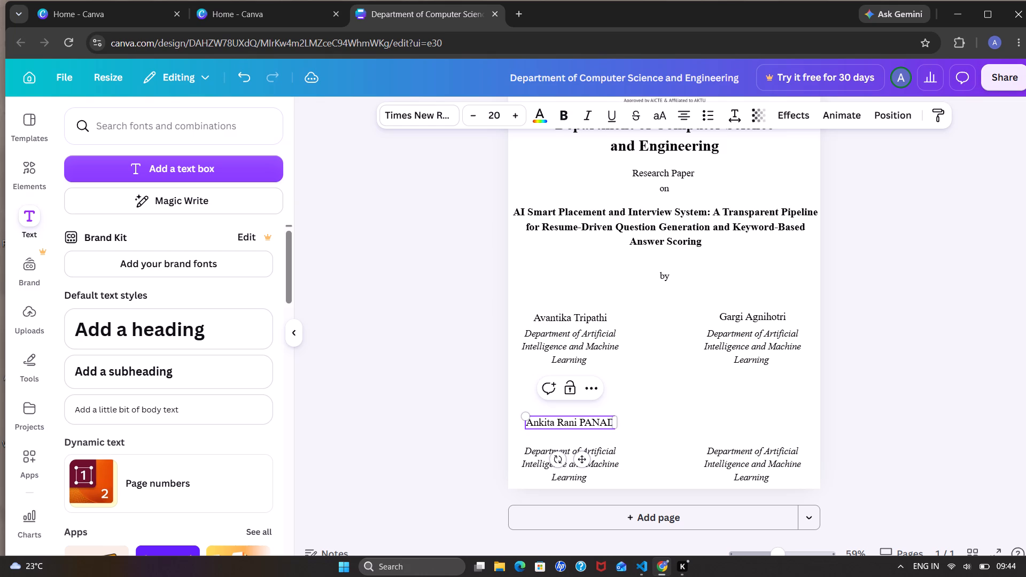
key("BackSpace")
key("BackSpace")
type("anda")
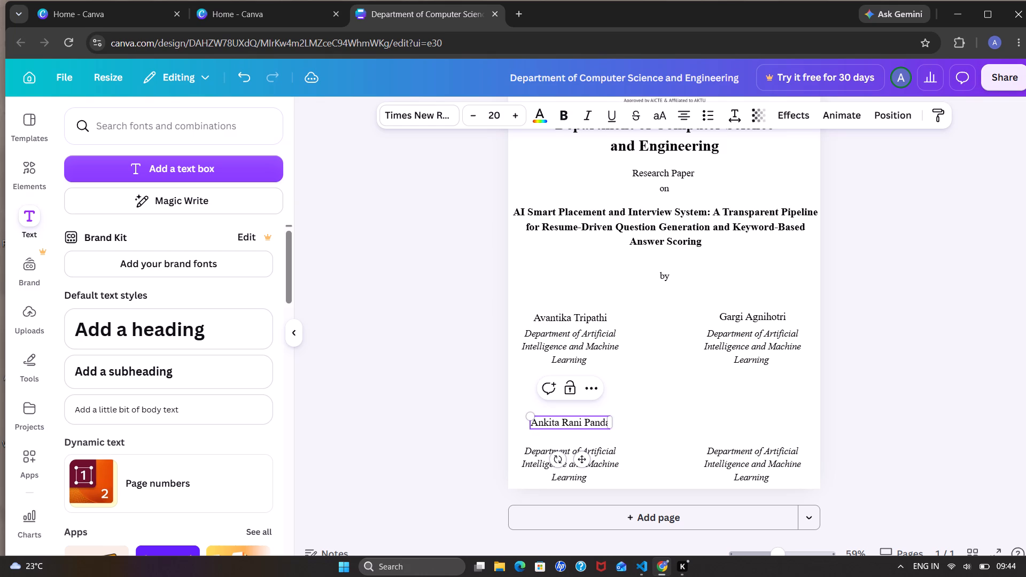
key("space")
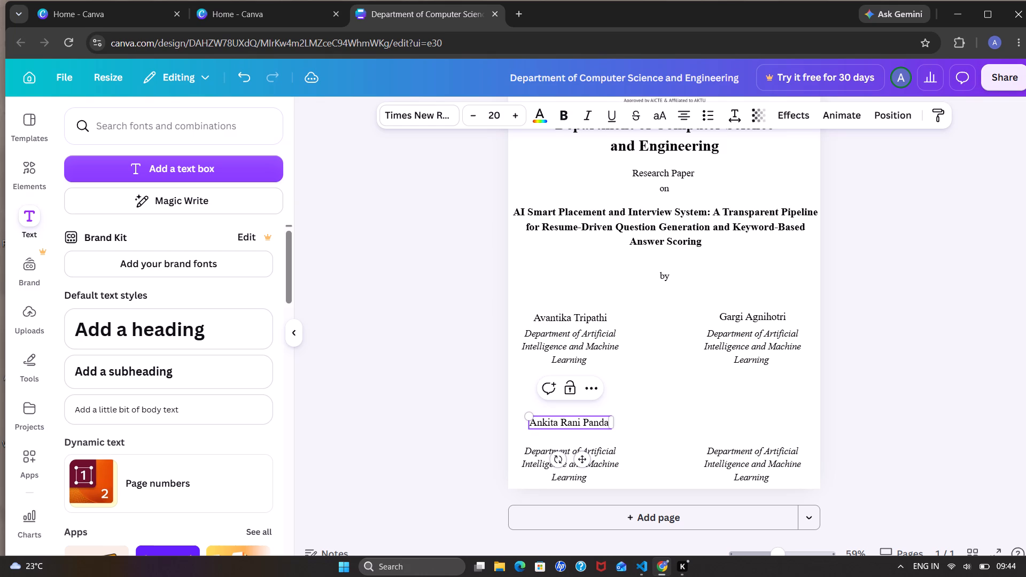
left_click(590, 435)
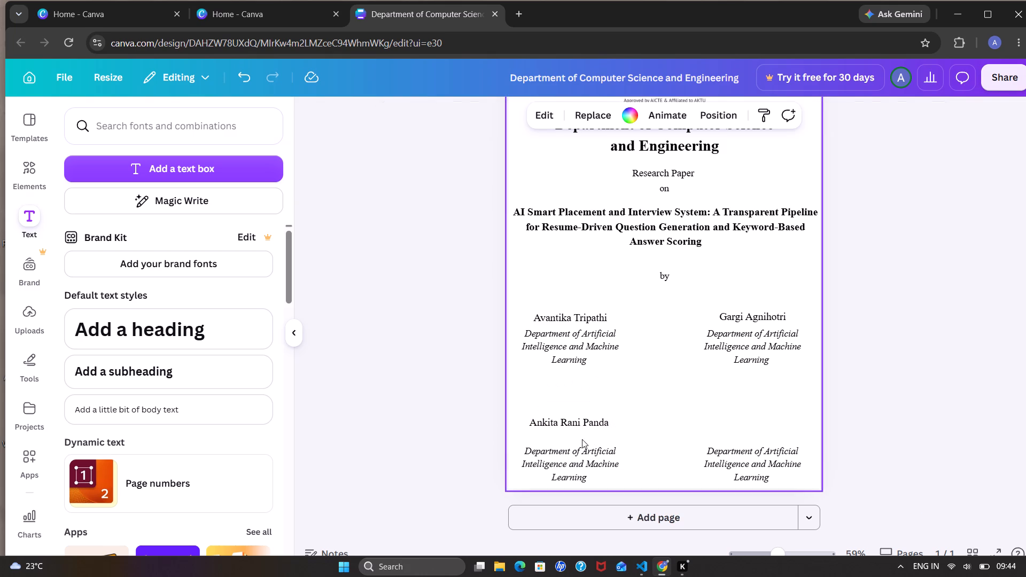
Move the third author's affiliation up so it sits closely beneath the name, aligned with the first author's column.
left_click_drag(578, 461, 576, 444)
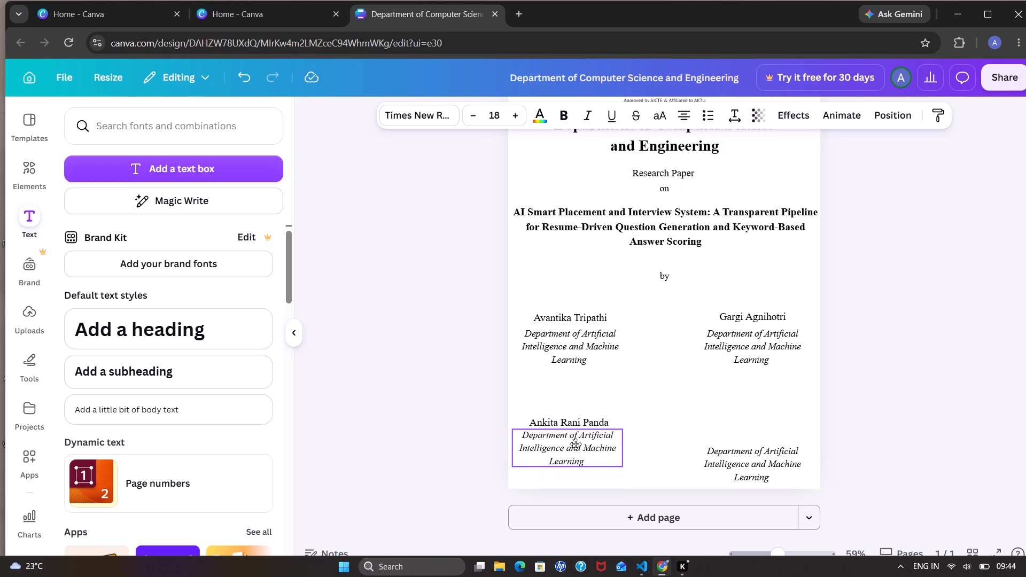
left_click_drag(576, 444, 577, 449)
left_click_drag(722, 425, 625, 424)
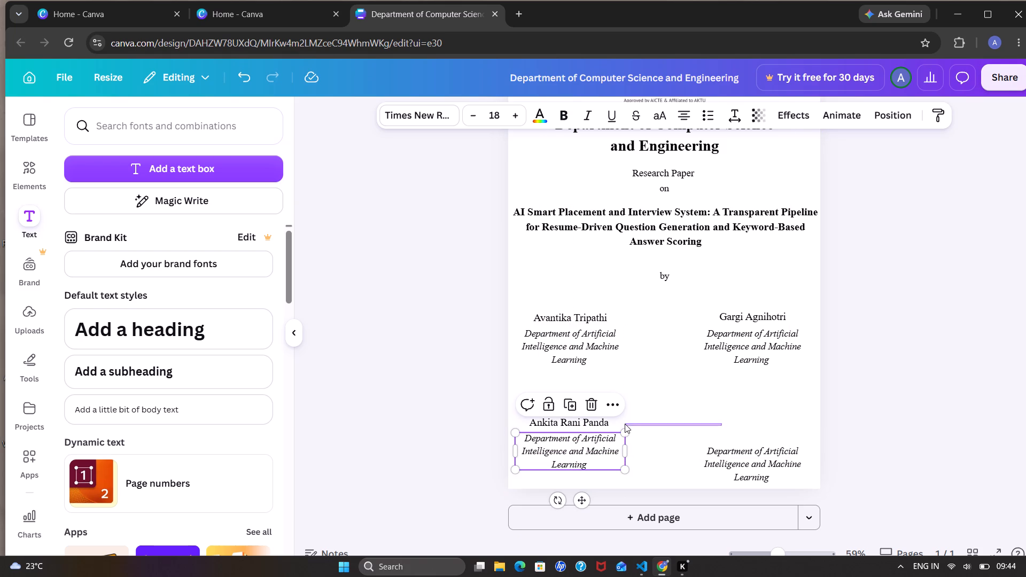
left_click_drag(625, 424, 659, 423)
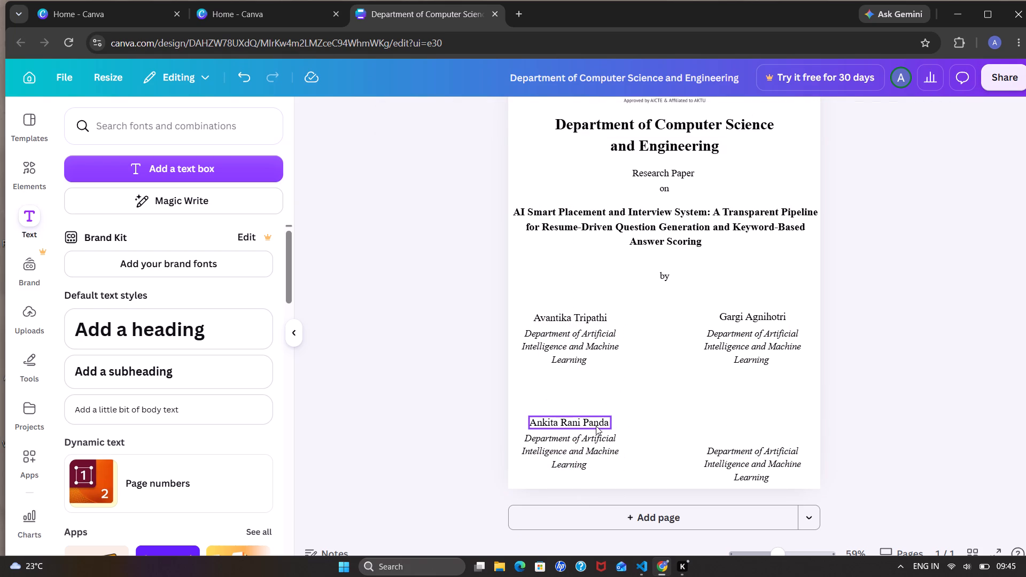
Duplicate the third author's name and place one copy above the bottom affiliation in the second author's column.
left_click(596, 426)
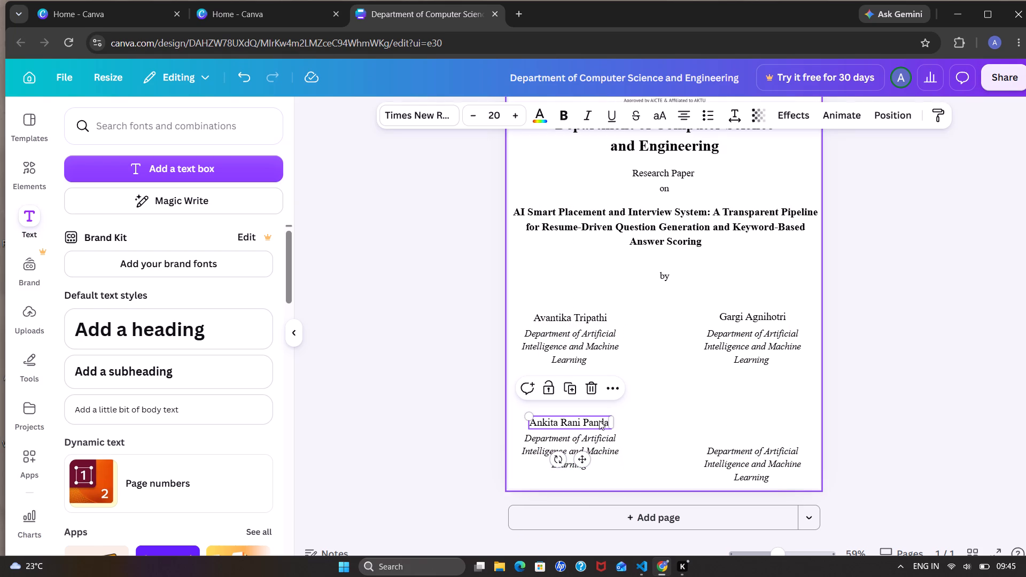
left_click(600, 420)
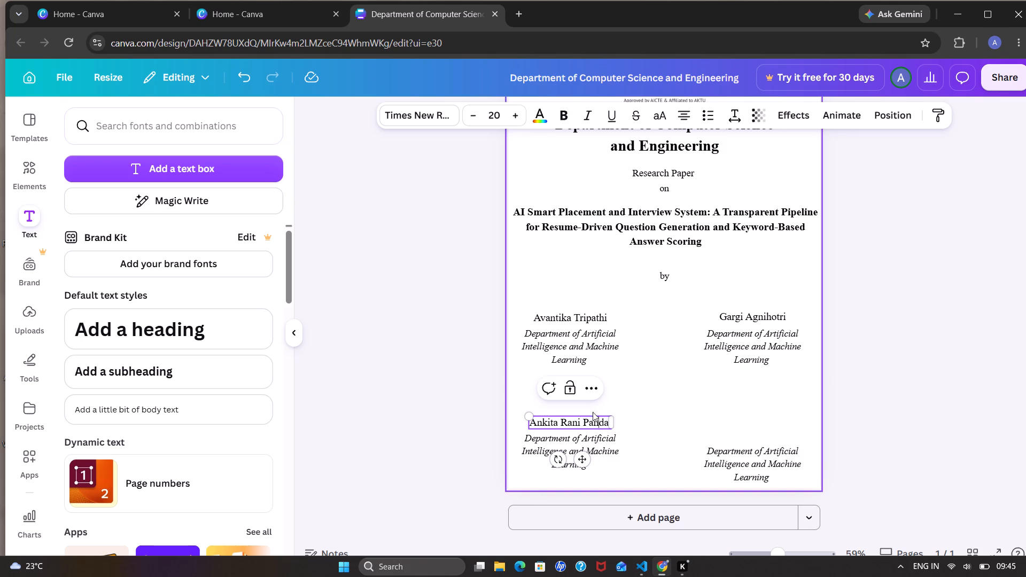
left_click(593, 417)
left_click(640, 409)
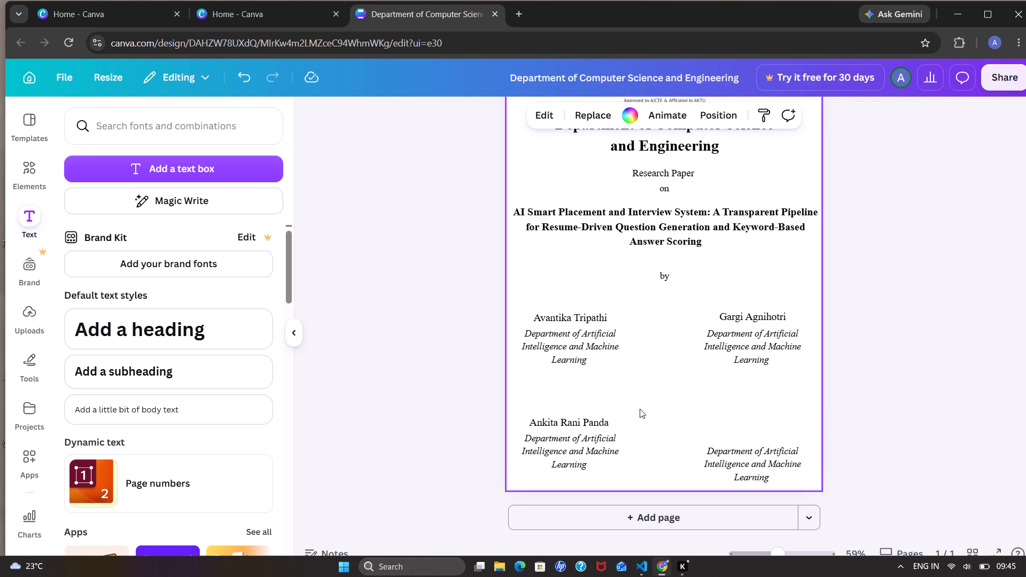
left_click(594, 415)
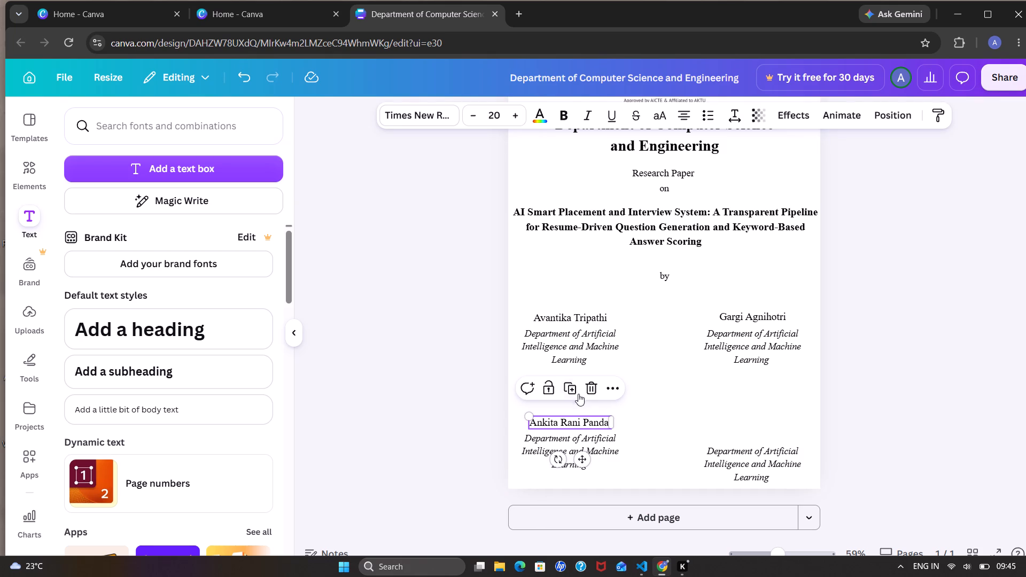
left_click(576, 390)
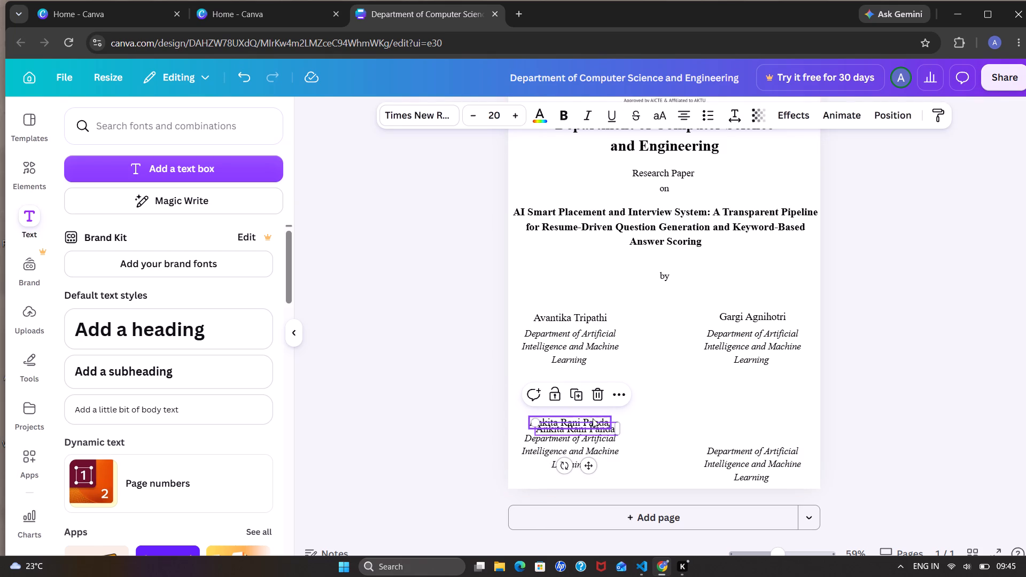
left_click_drag(593, 418, 747, 408)
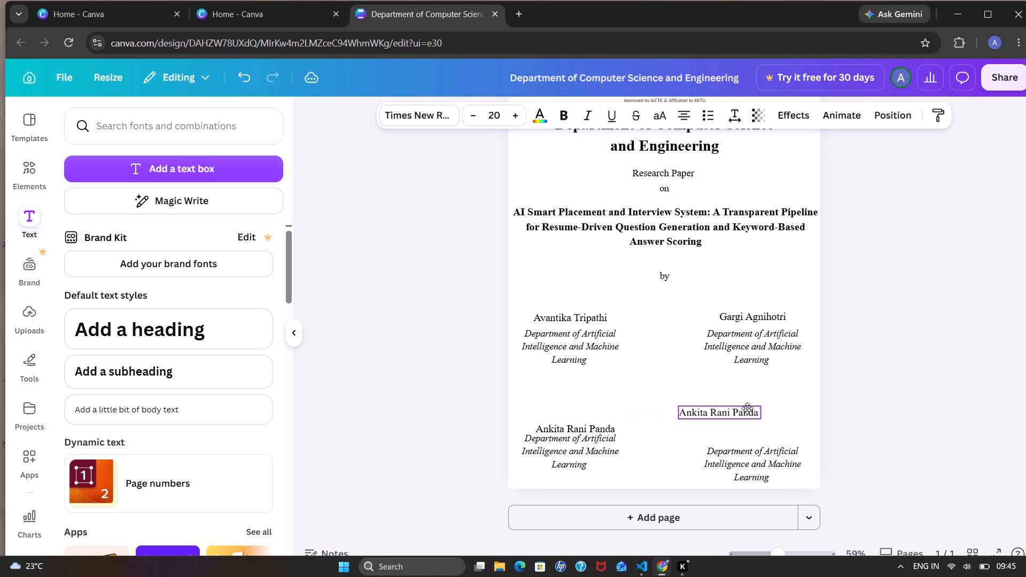
left_click_drag(747, 408, 780, 421)
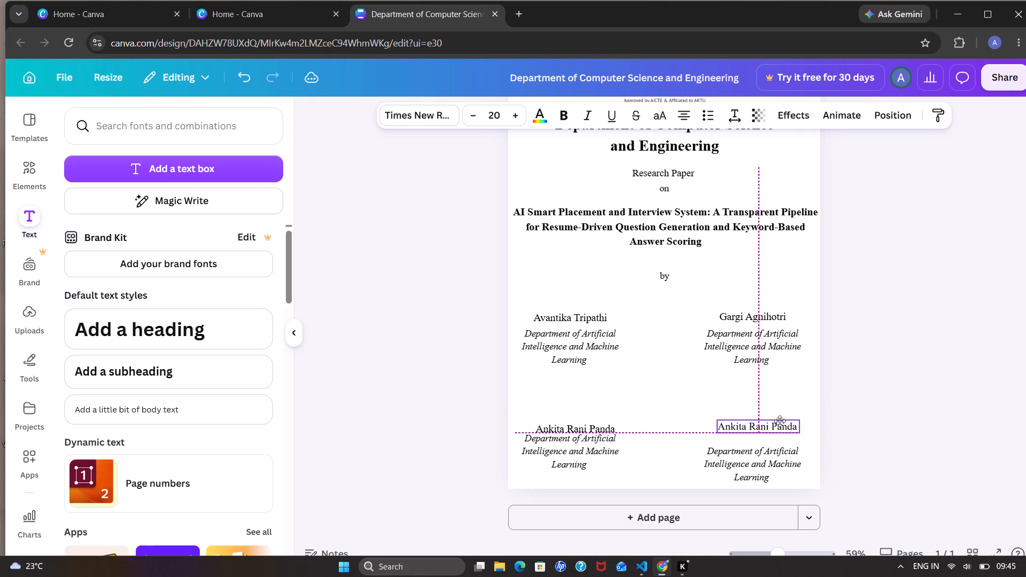
left_click_drag(780, 421, 778, 418)
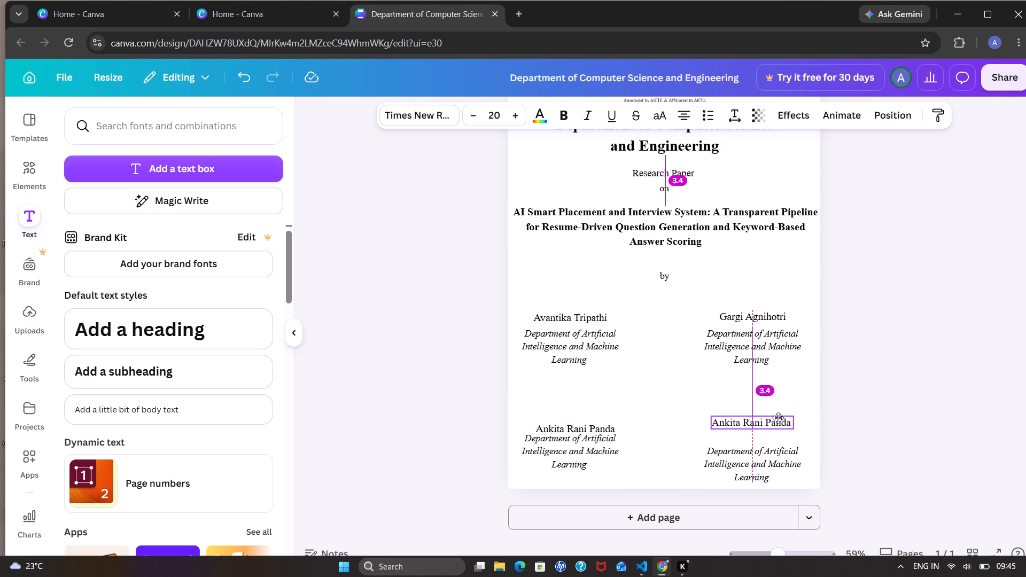
left_click_drag(778, 418, 779, 415)
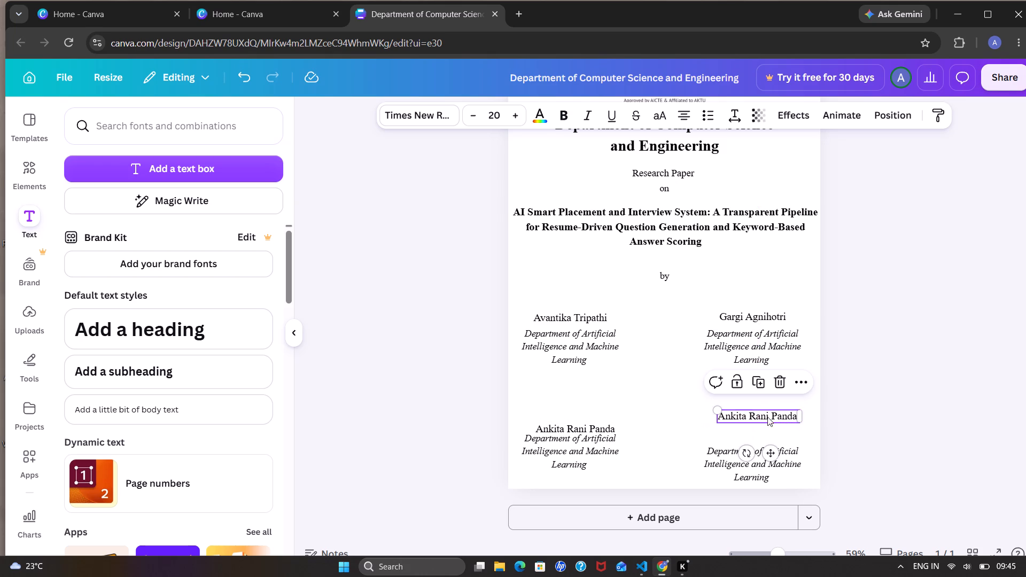
Move the other copy of the third author's name back above its affiliation, level with the name in the opposite column.
left_click_drag(608, 430, 603, 425)
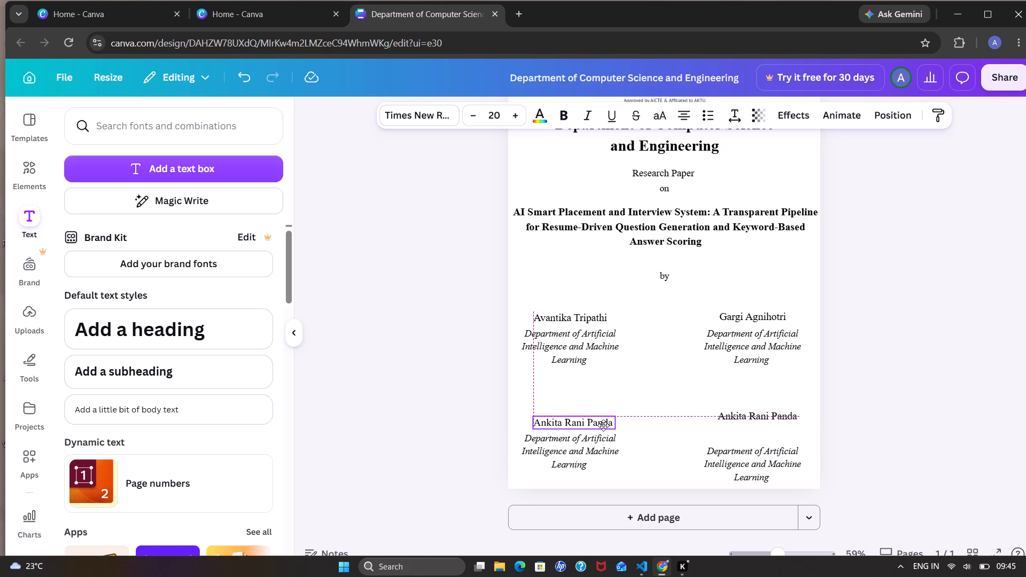
left_click_drag(603, 425, 602, 419)
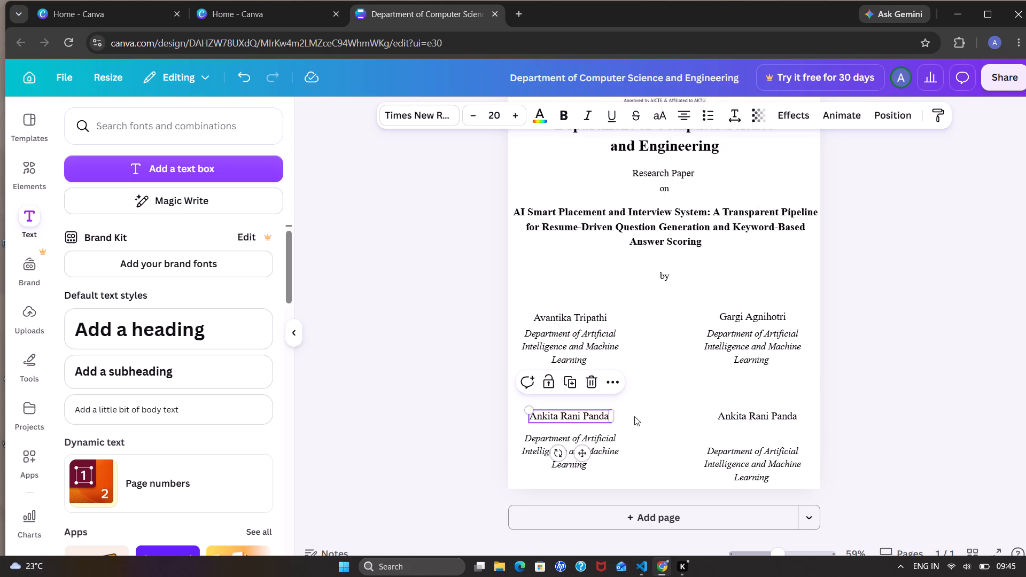
Replace the text of the copied name in the second column with the fourth author's full name.
double_click(746, 410)
left_click(747, 410)
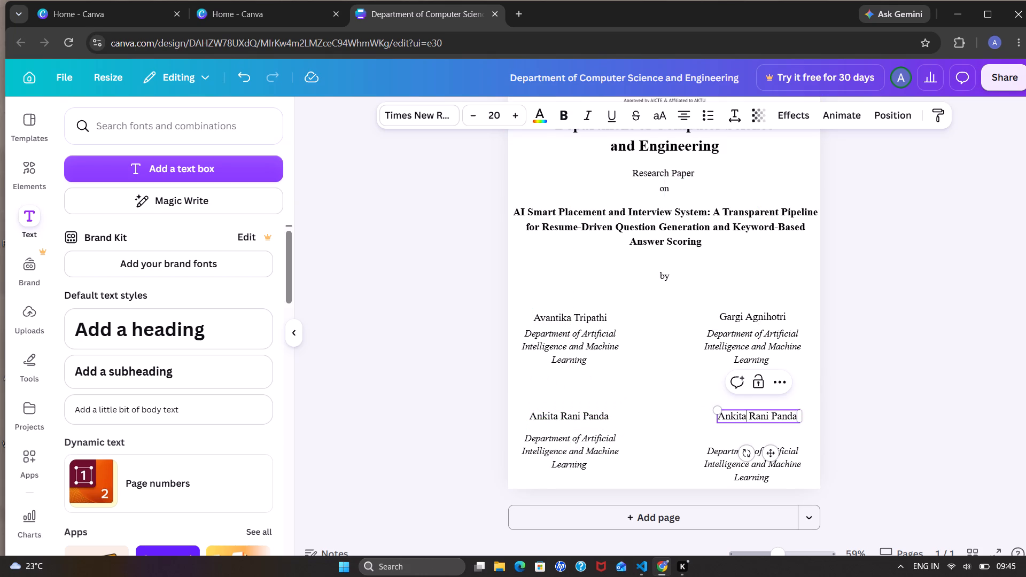
left_click(795, 415)
left_click_drag(795, 415, 734, 416)
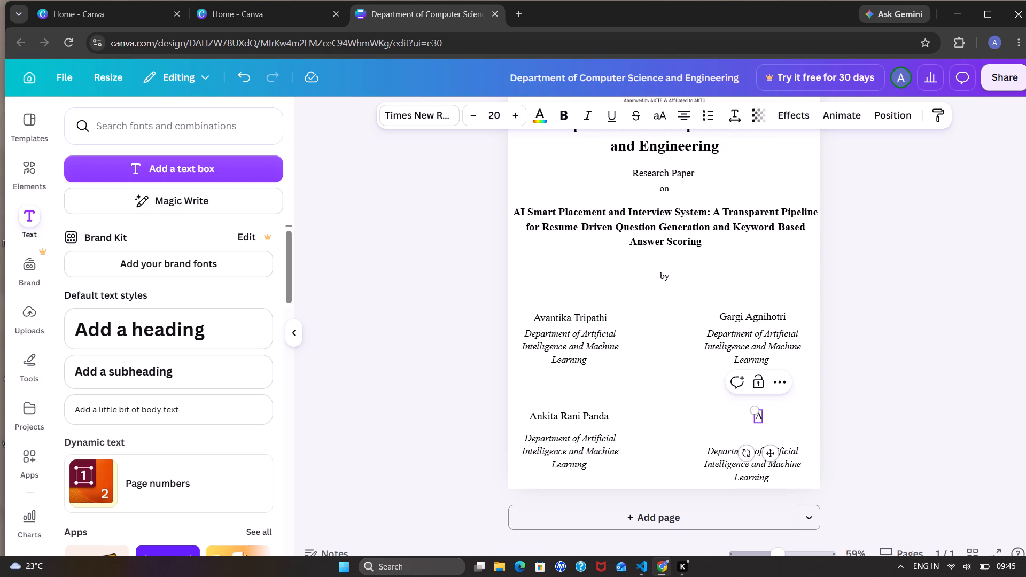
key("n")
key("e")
key("BackSpace")
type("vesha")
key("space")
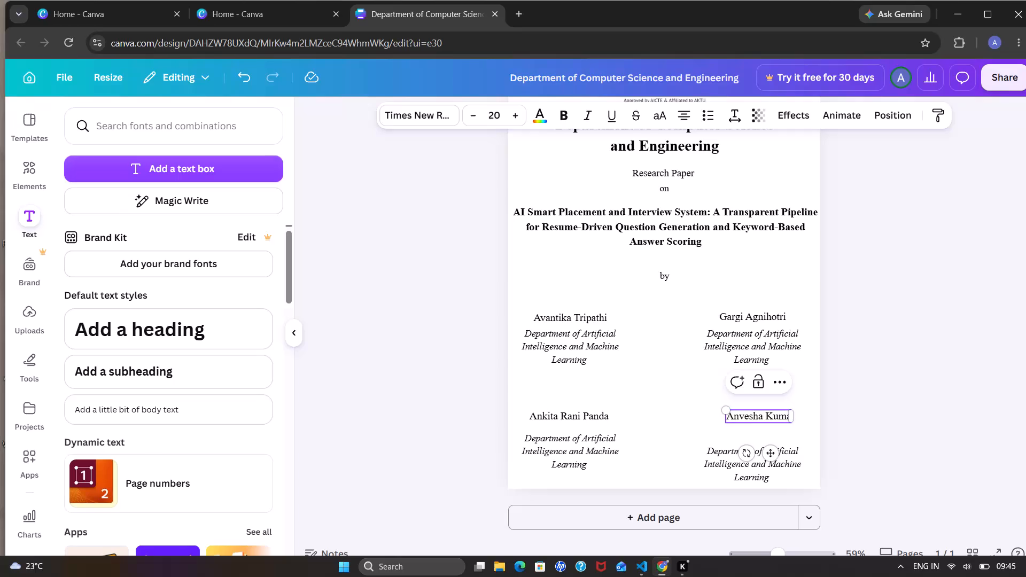
left_click(831, 411)
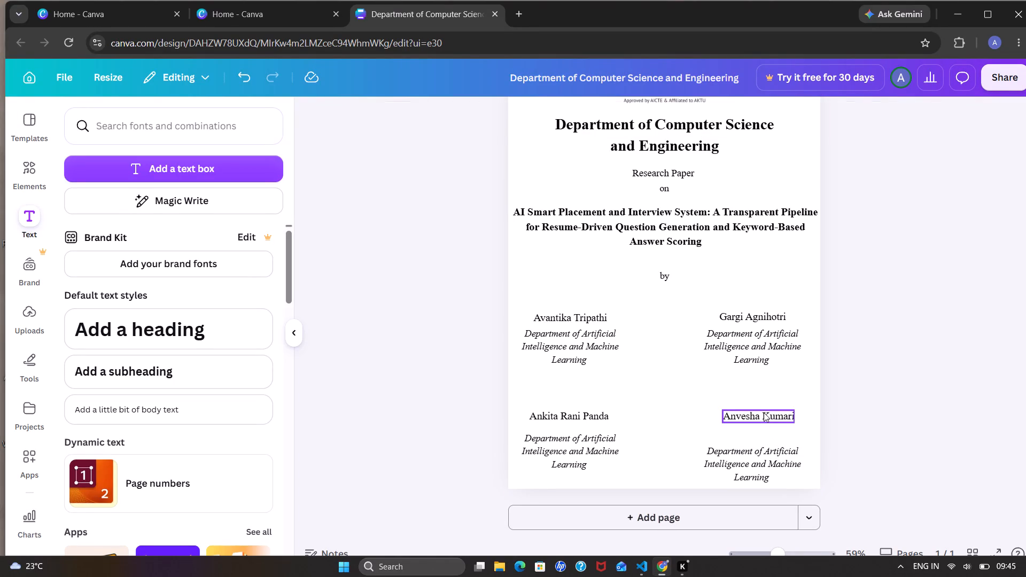
Shift the fourth author's name slightly outward and move its affiliation up so it sits centred closely beneath the name.
left_click(764, 412)
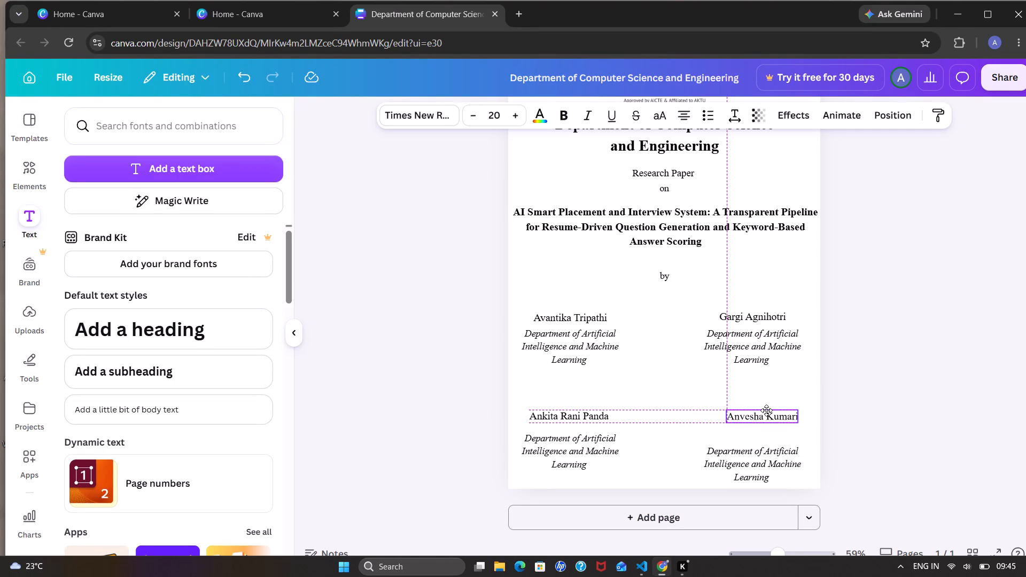
left_click_drag(789, 464, 794, 445)
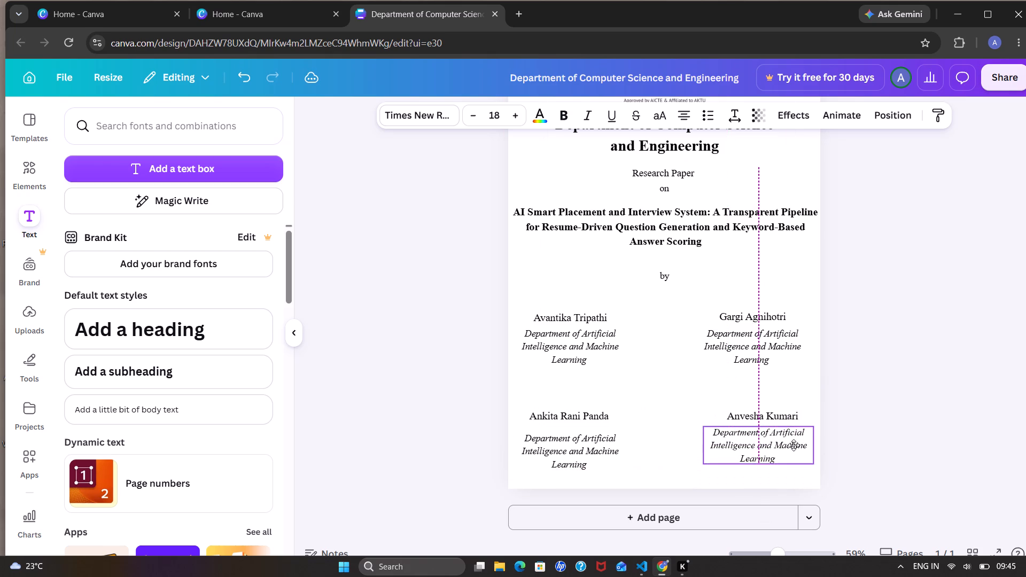
left_click_drag(794, 445, 796, 445)
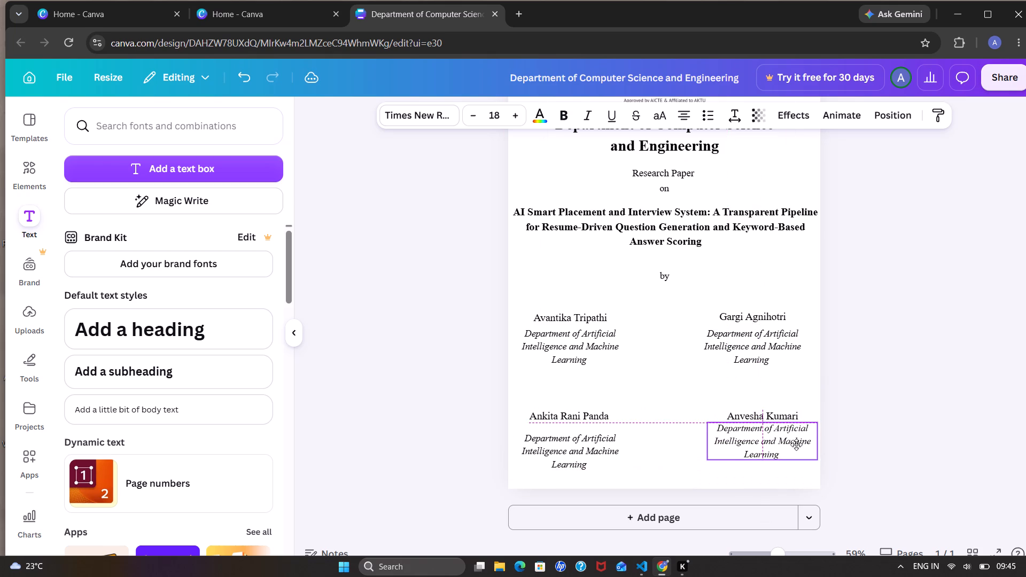
left_click_drag(796, 445, 796, 445)
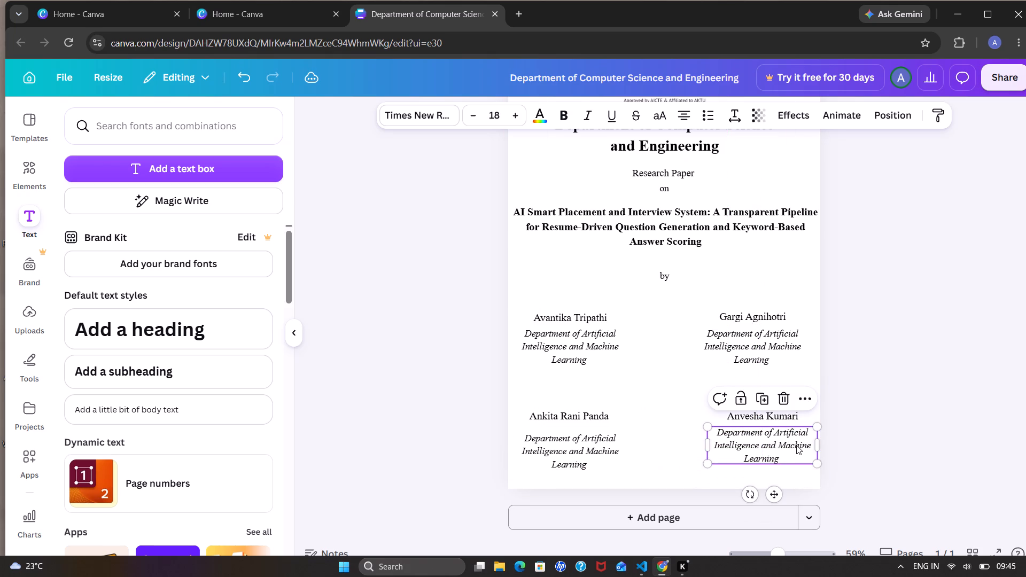
Move the third author's affiliation up beneath the name, level with the fourth author's affiliation.
left_click_drag(589, 431, 592, 422)
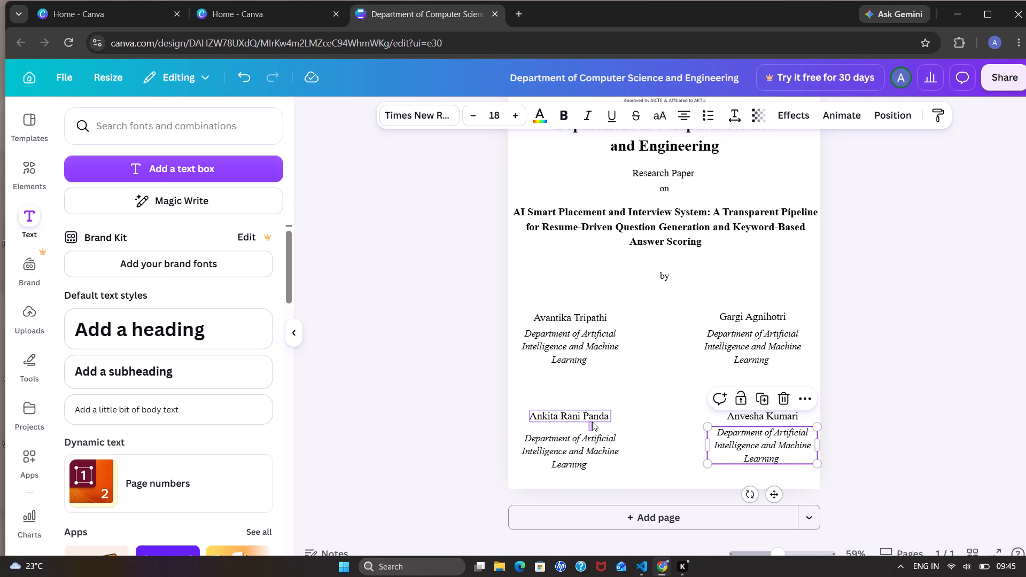
left_click_drag(592, 422, 593, 422)
left_click_drag(592, 436, 592, 429)
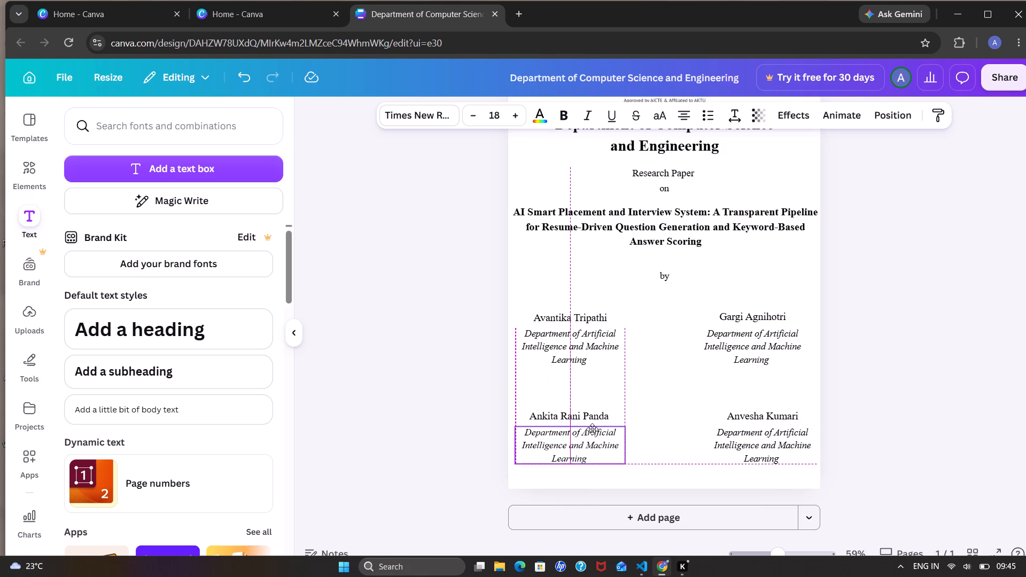
left_click_drag(592, 429, 592, 430)
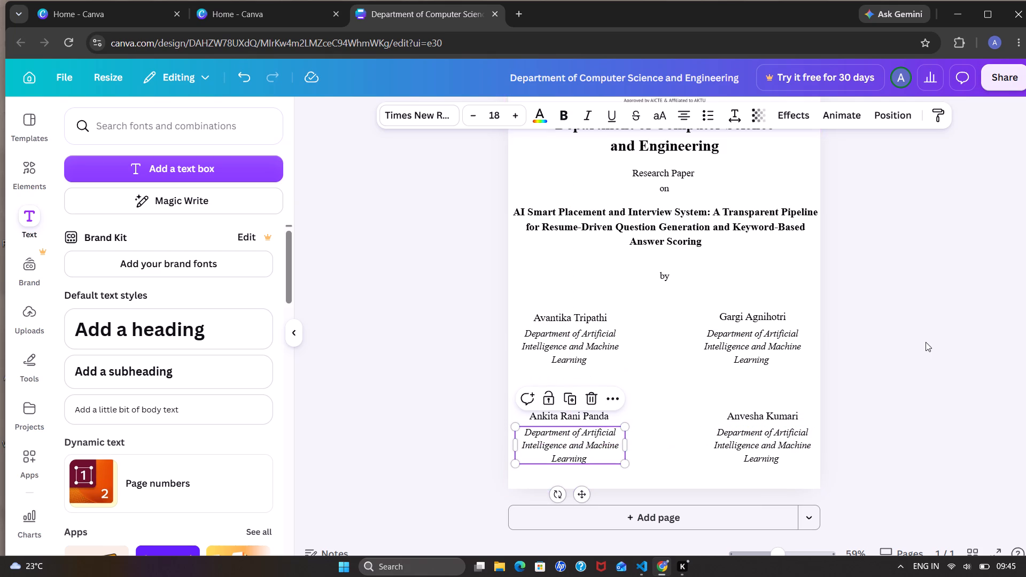
left_click(926, 342)
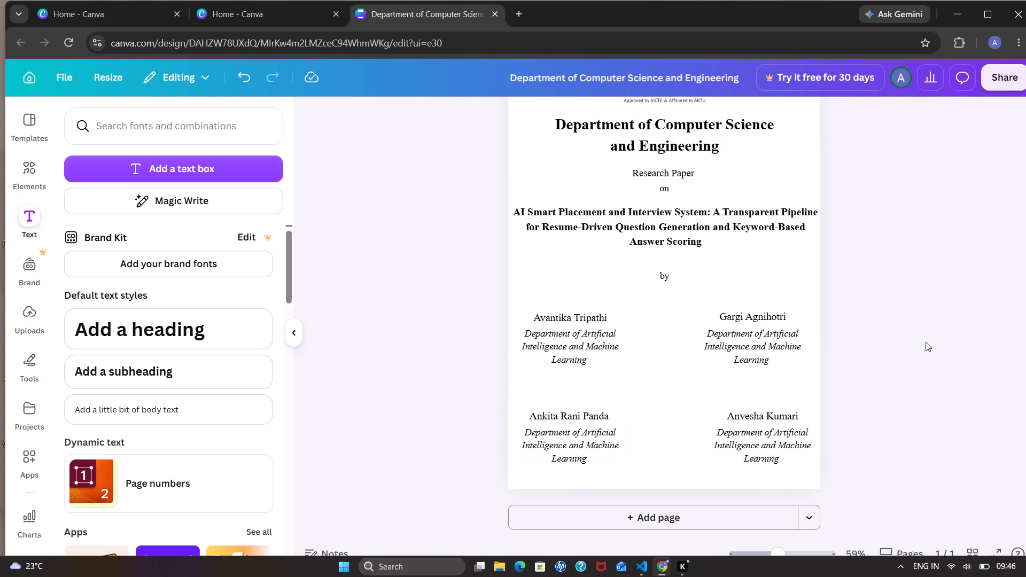
Set the font size of the fourth author's name to 19.
left_click(778, 418)
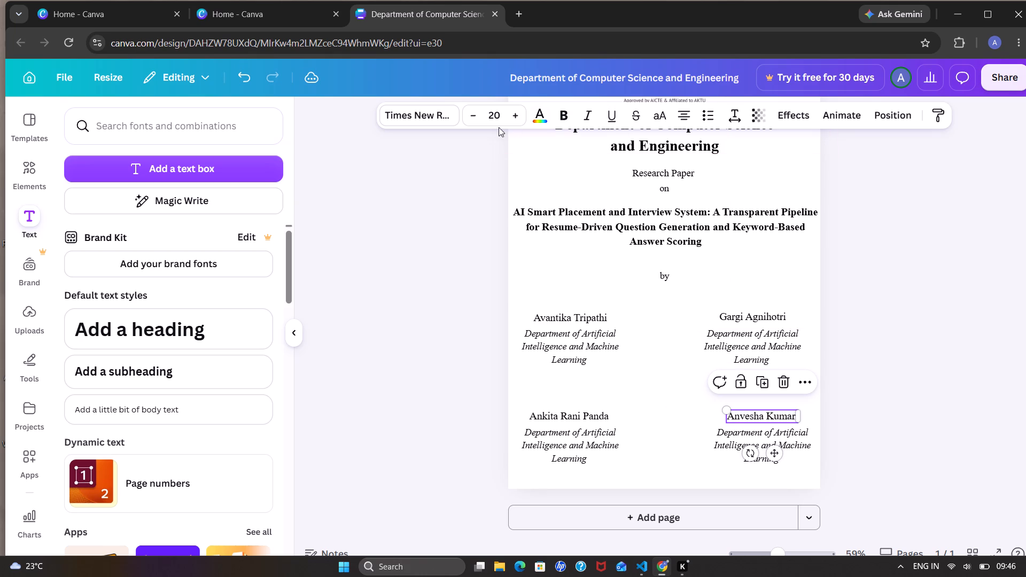
left_click(481, 122)
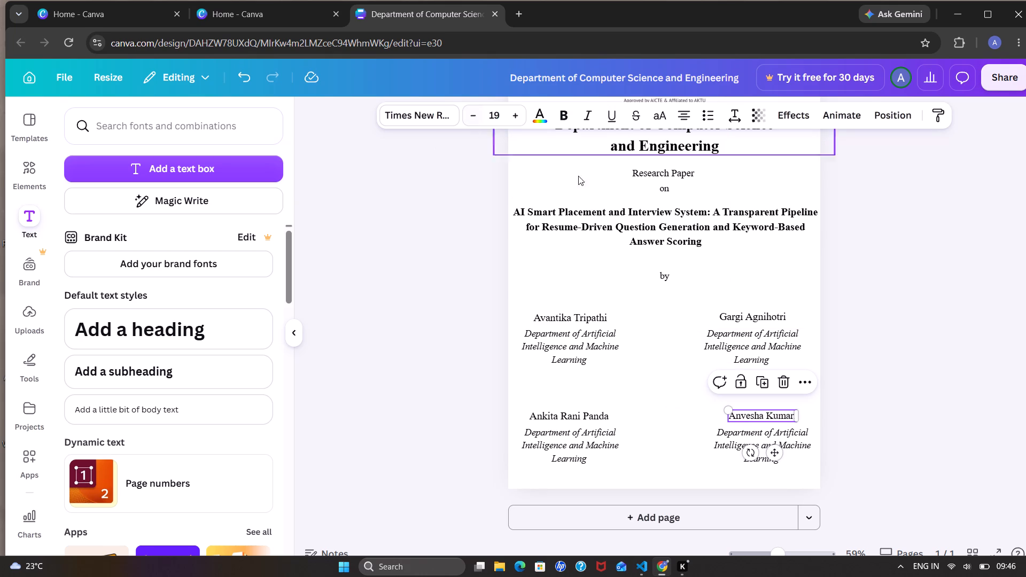
left_click(895, 314)
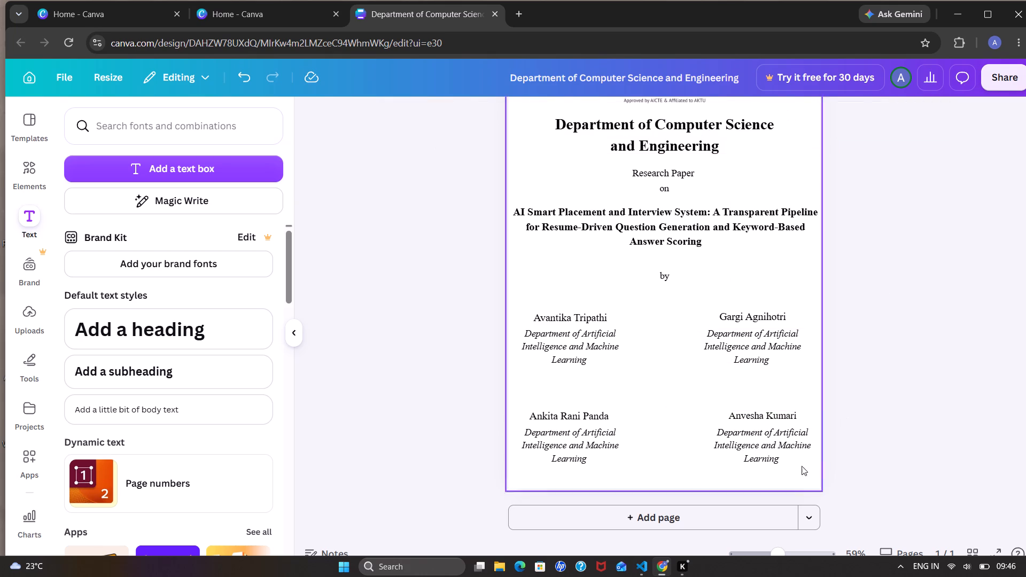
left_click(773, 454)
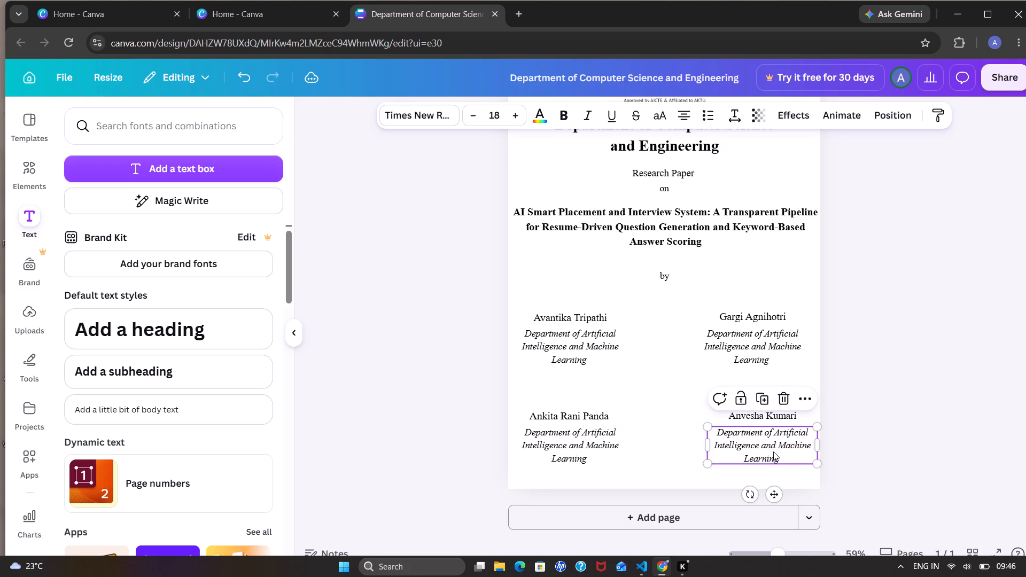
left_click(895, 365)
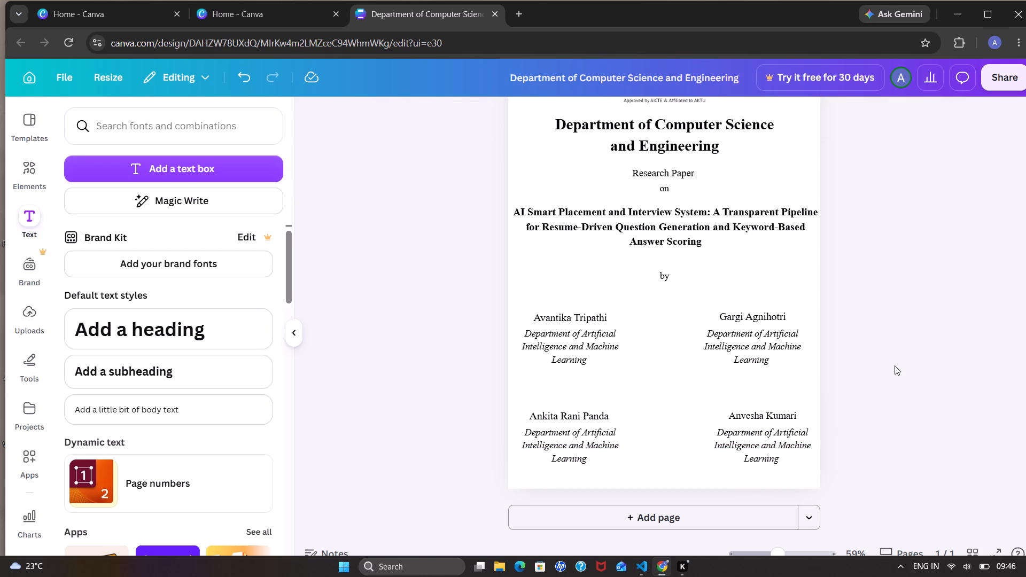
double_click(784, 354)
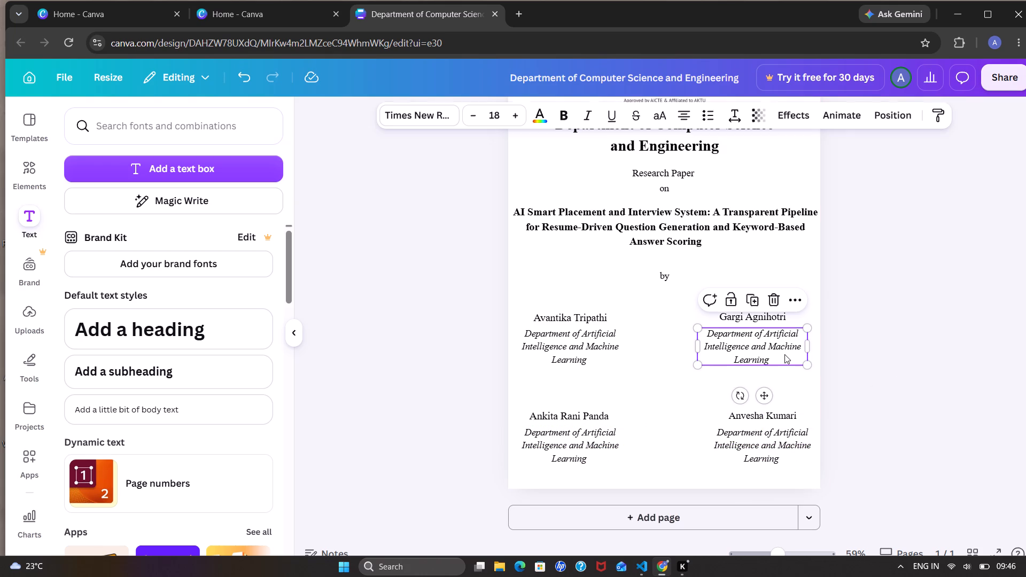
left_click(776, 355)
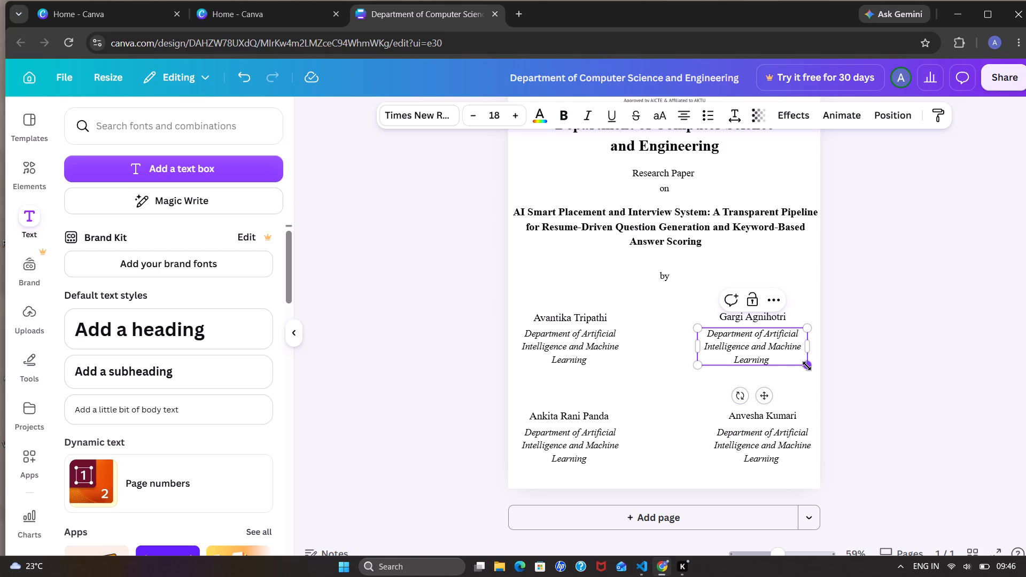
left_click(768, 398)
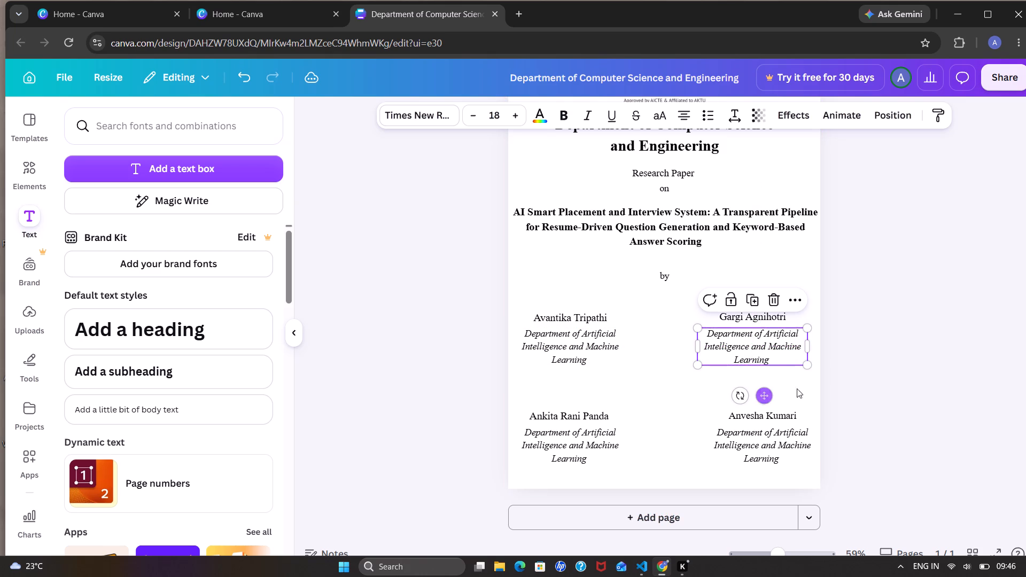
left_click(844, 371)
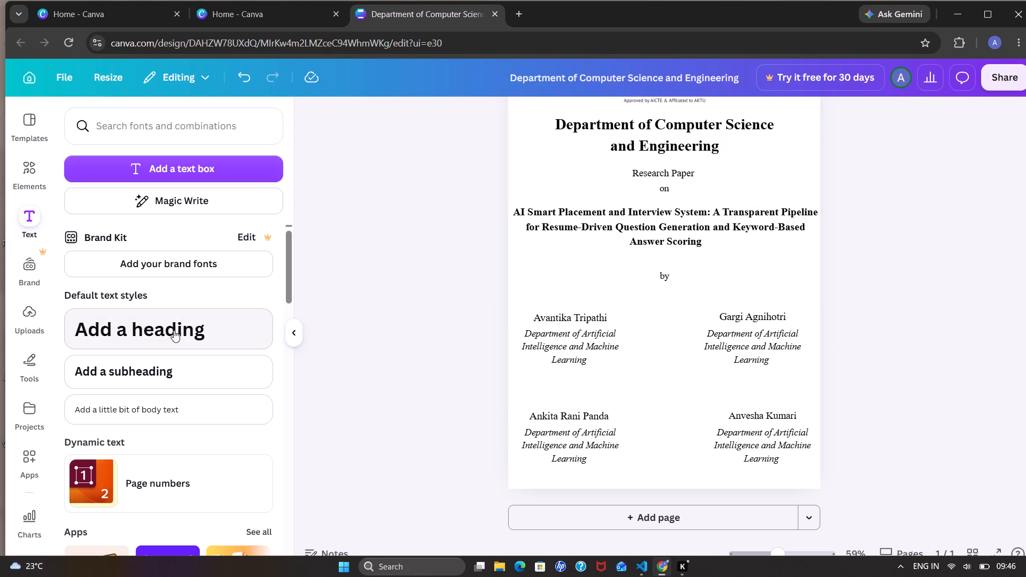
Add a body text box to the page and enter the student's roll number in it.
left_click(151, 408)
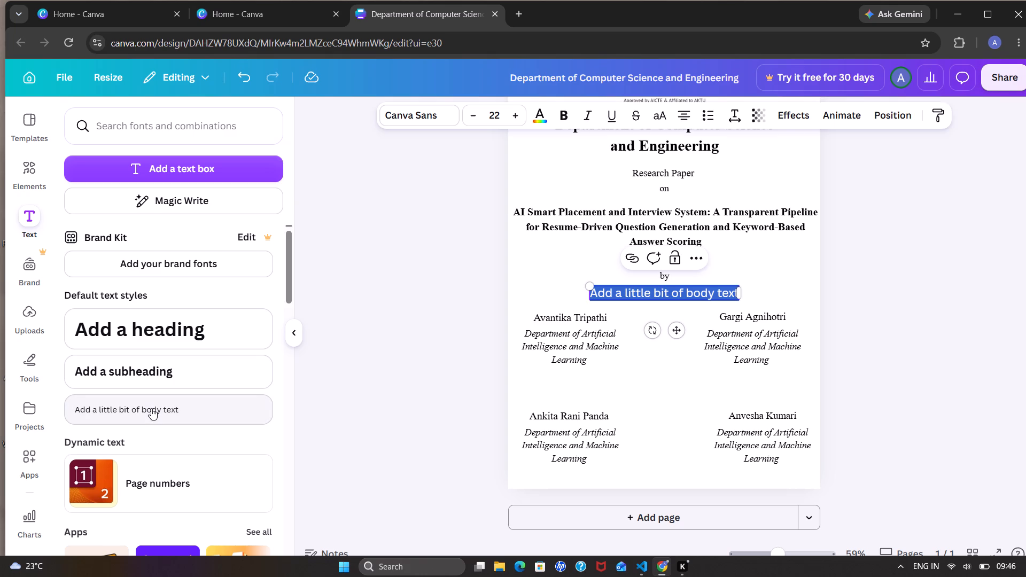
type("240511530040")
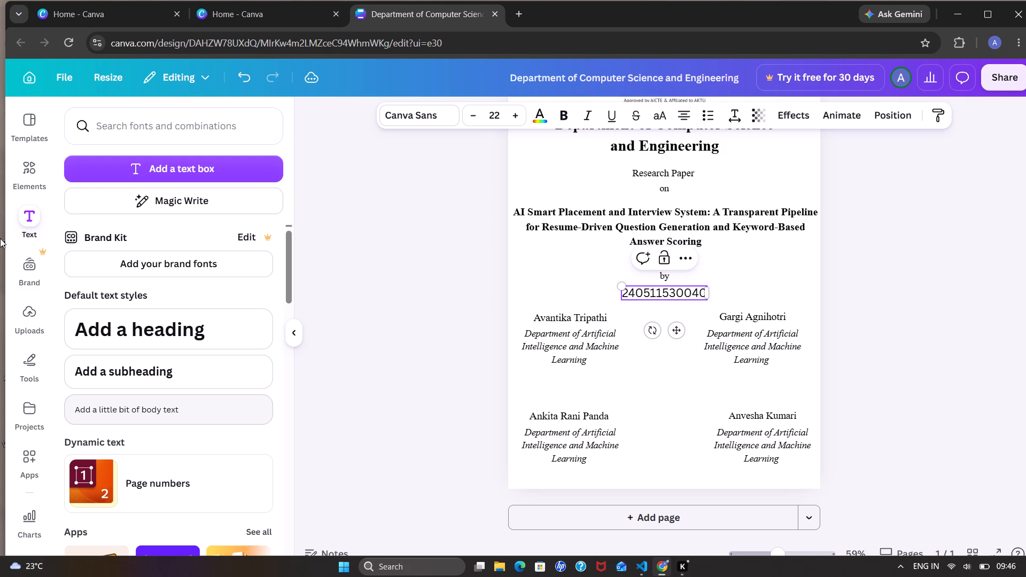
Format the new roll number text in Times New Roman at font size 17.
left_click(433, 119)
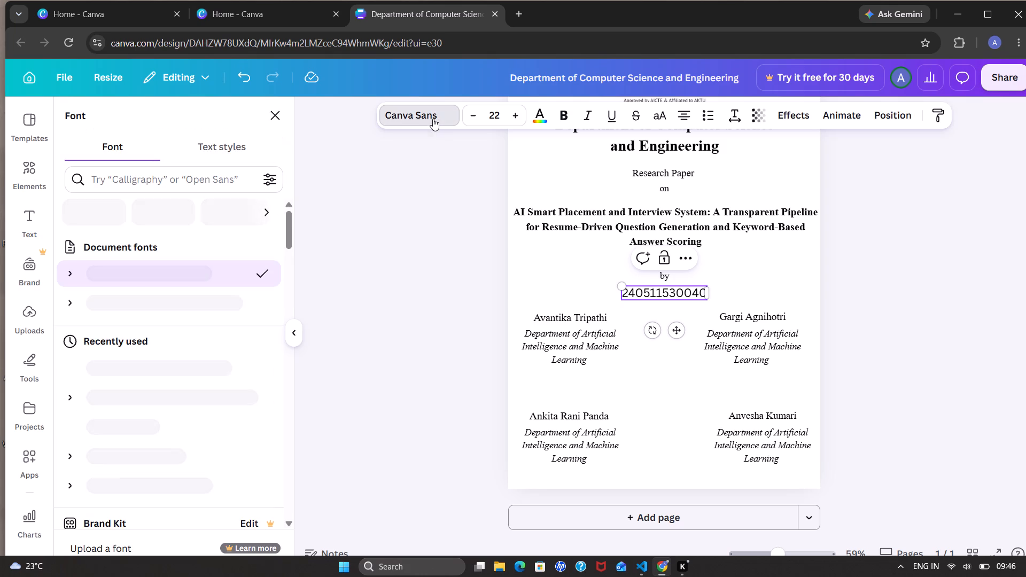
left_click(161, 306)
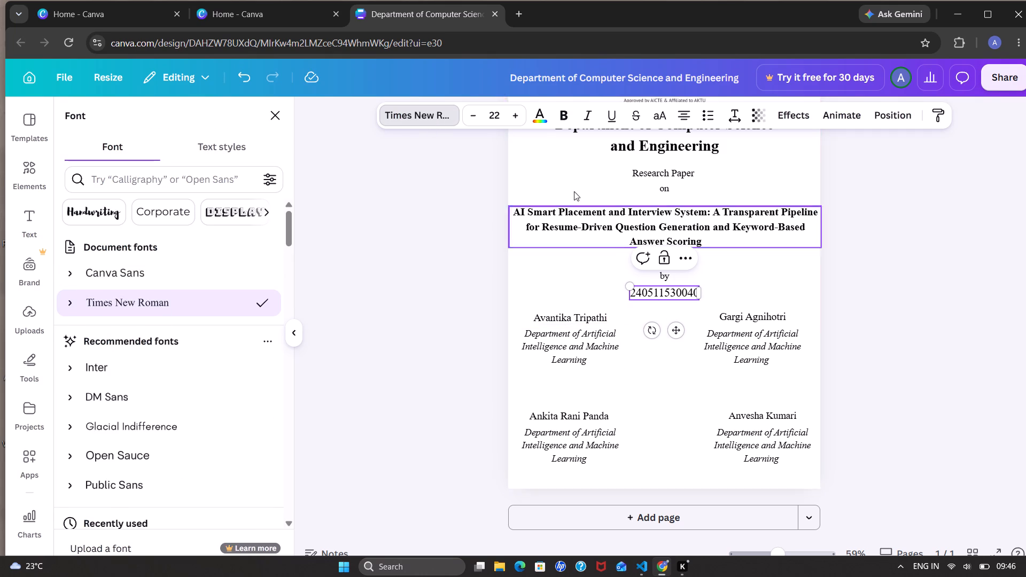
left_click_drag(473, 113, 485, 112)
left_click(485, 112)
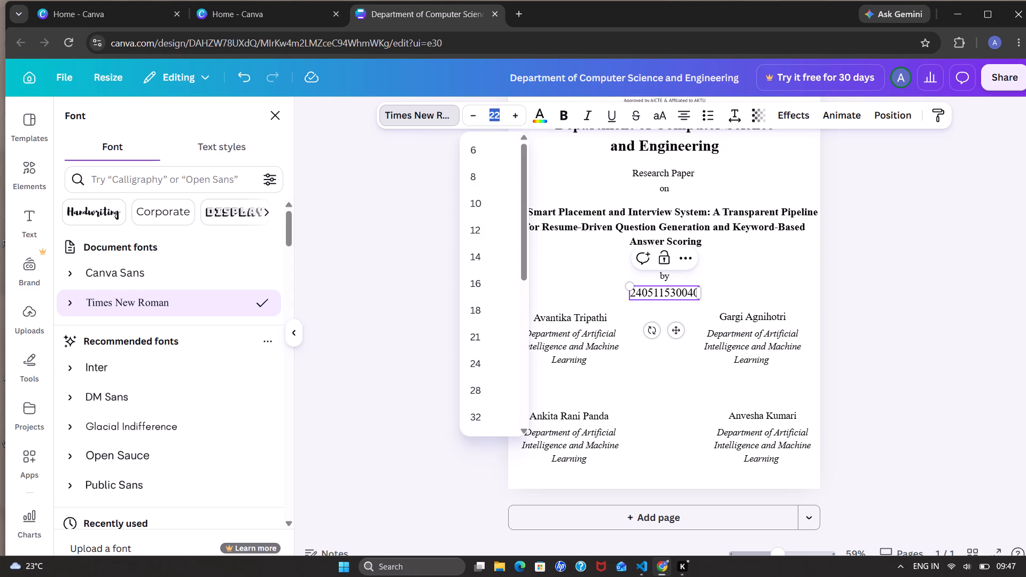
left_click(473, 120)
double_click(473, 120)
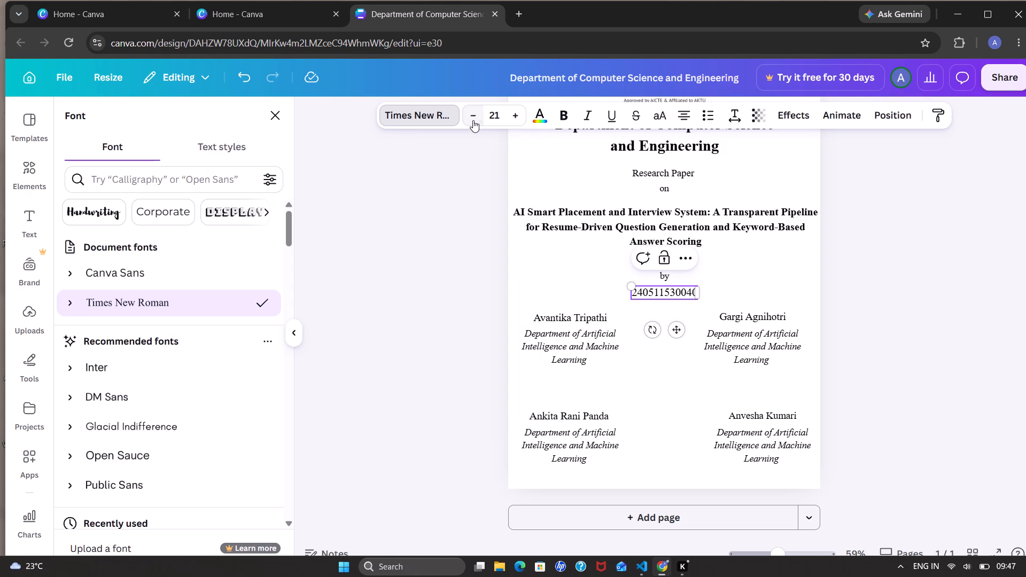
left_click(473, 120)
left_click(473, 120)
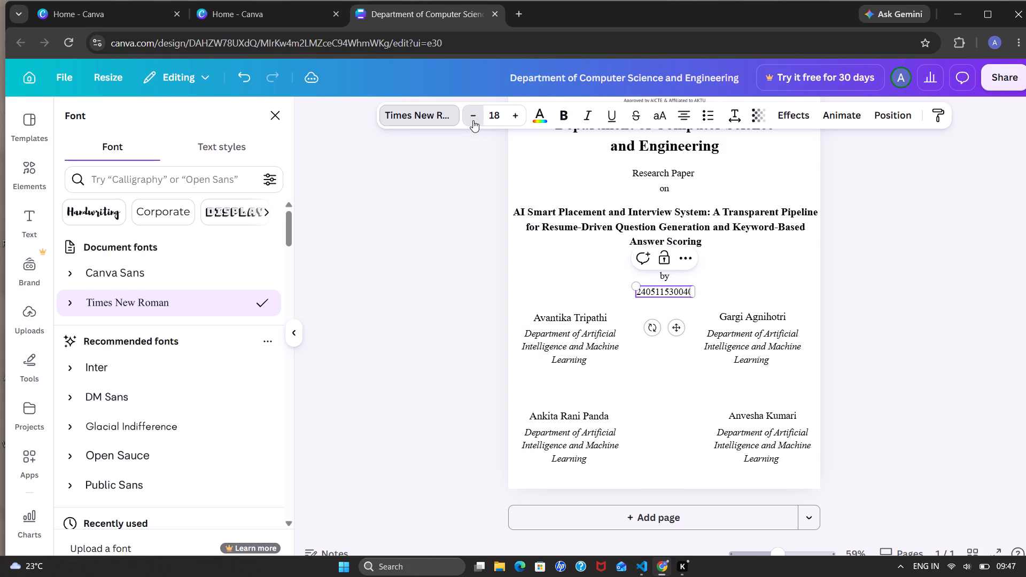
Move the roll number directly beneath the first author's affiliation, centred under it.
left_click_drag(678, 329, 656, 337)
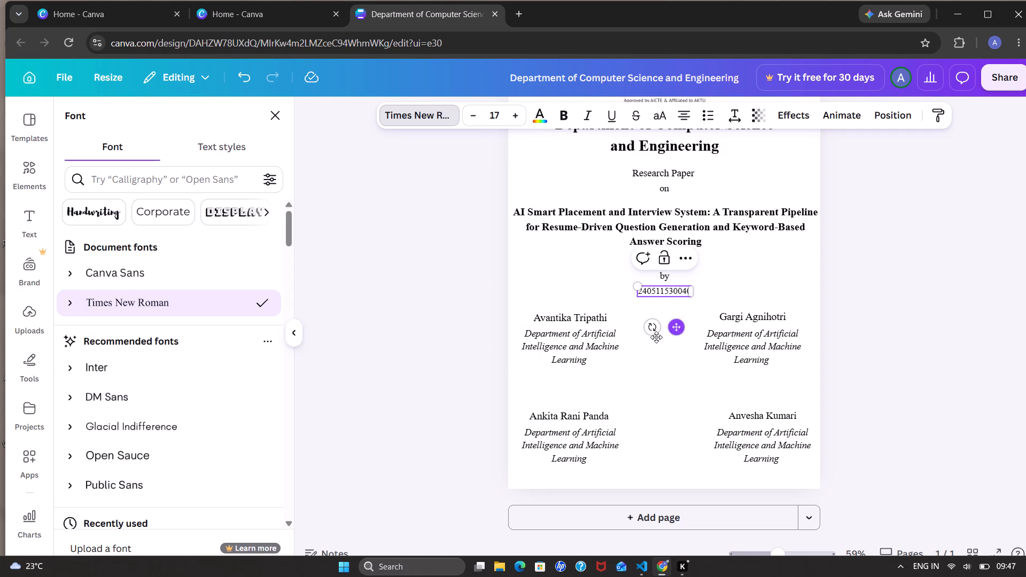
left_click_drag(656, 337, 581, 410)
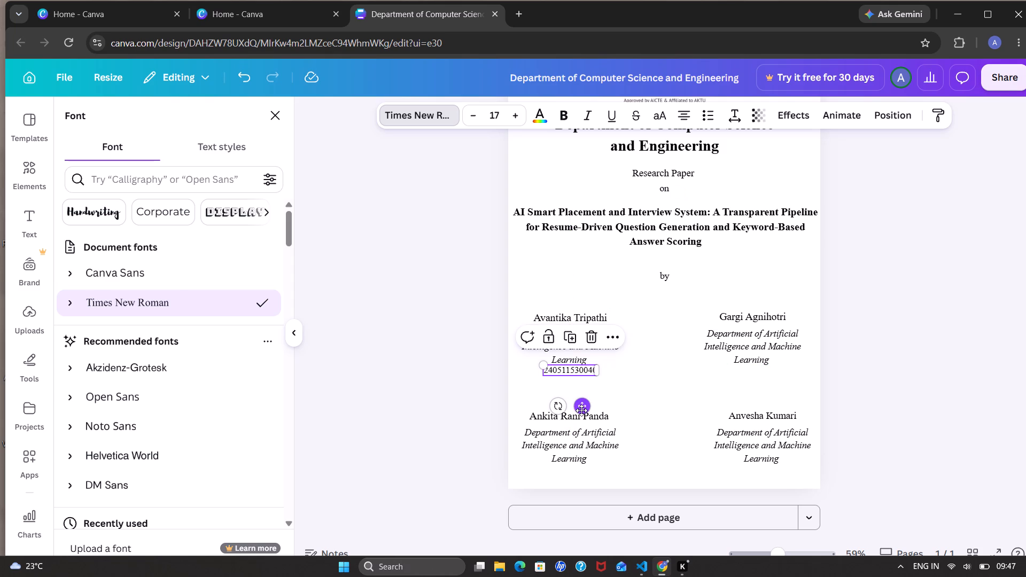
Duplicate the first author's roll number and place the copy beneath the second author's affiliation.
left_click(573, 339)
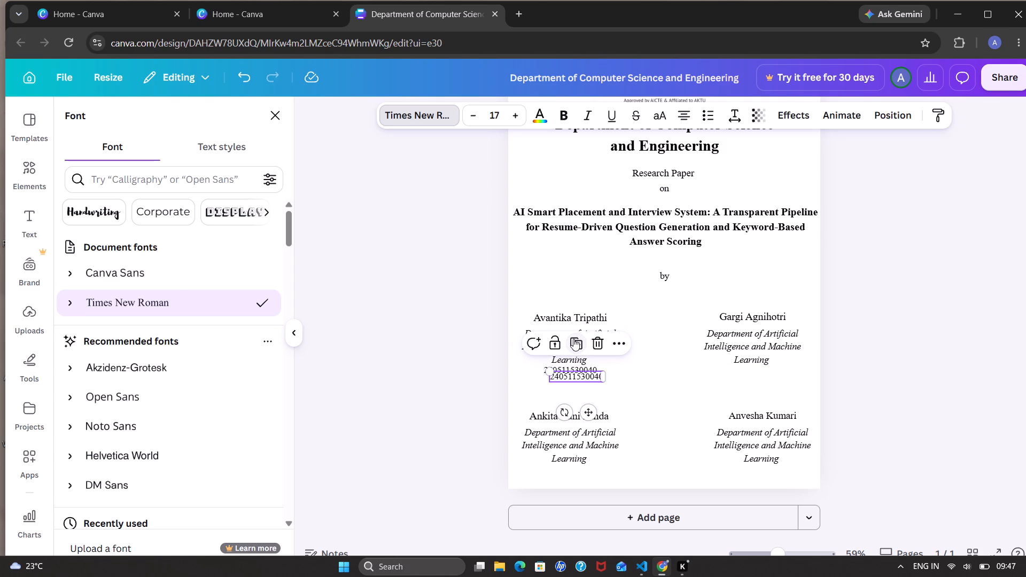
left_click_drag(585, 415, 731, 414)
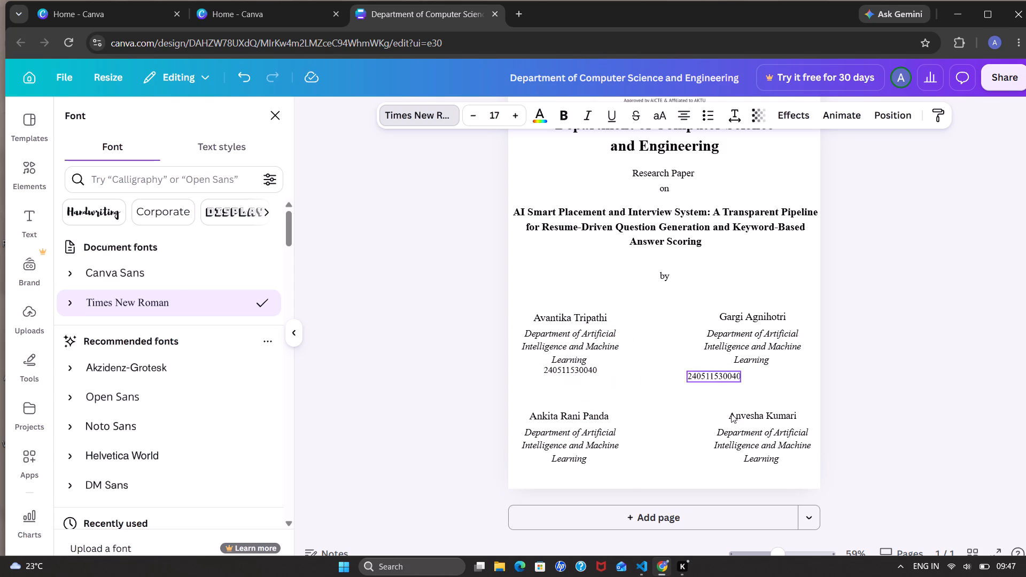
left_click_drag(731, 414, 756, 409)
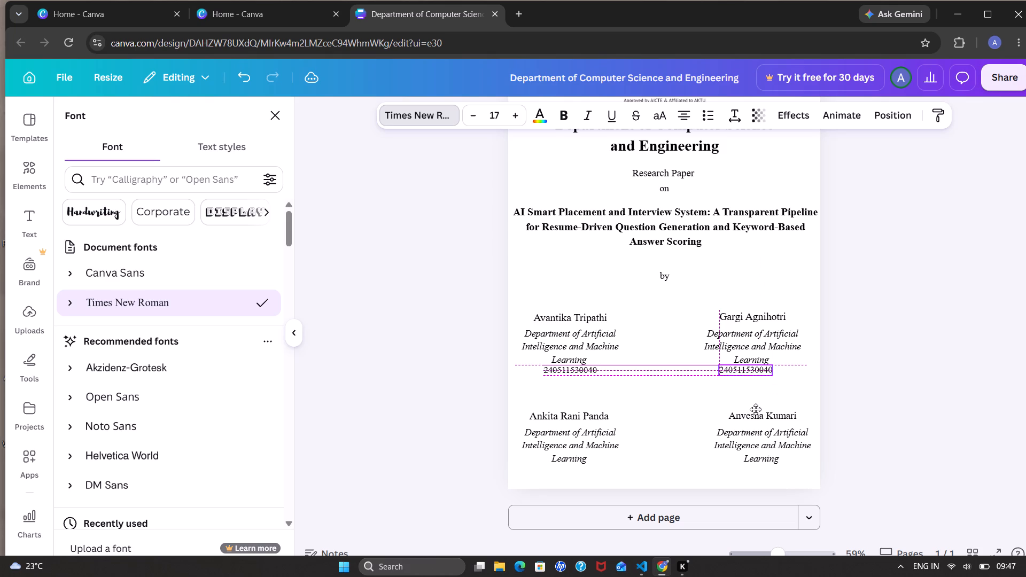
left_click_drag(756, 409, 757, 406)
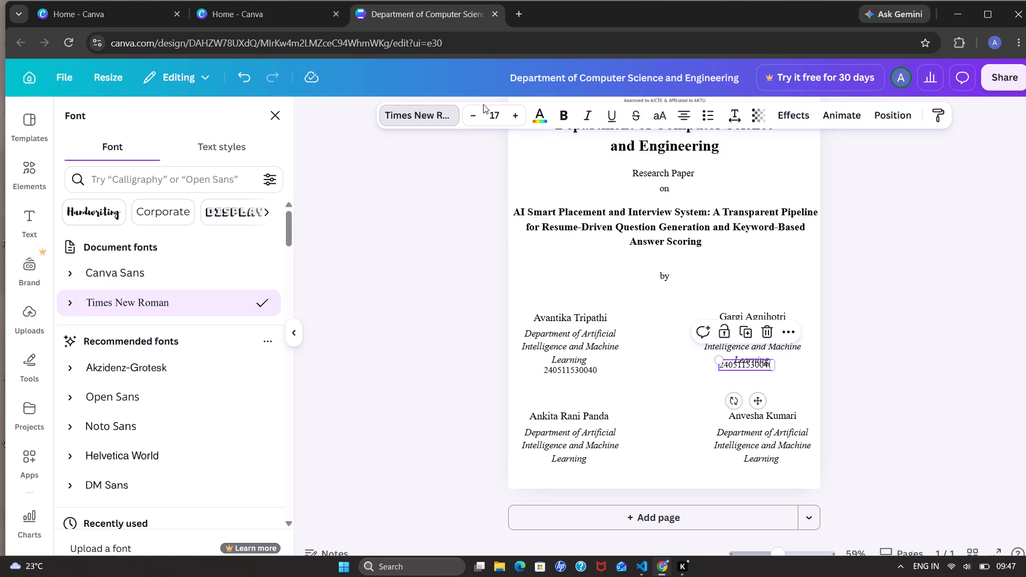
left_click(472, 236)
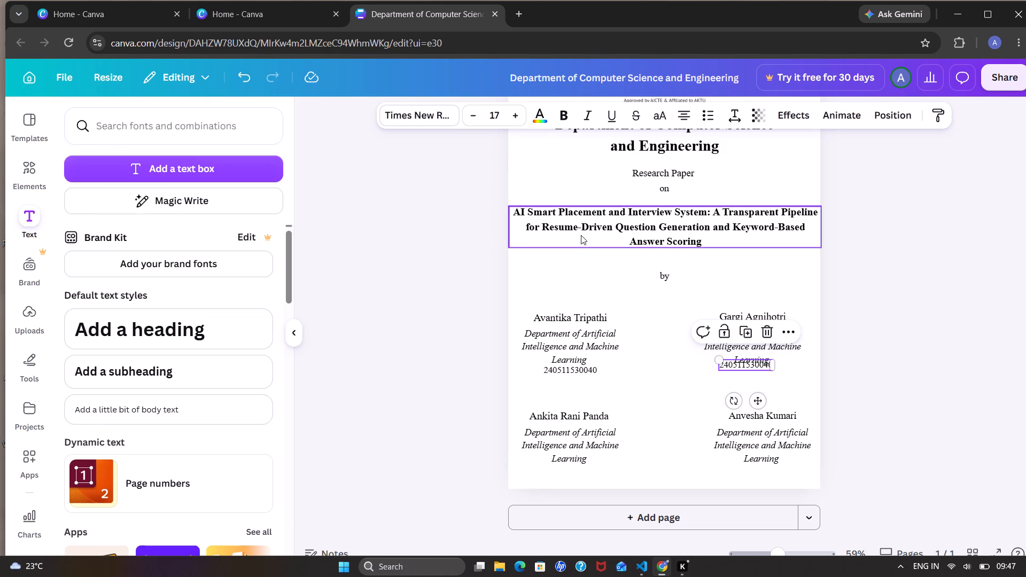
left_click(585, 276)
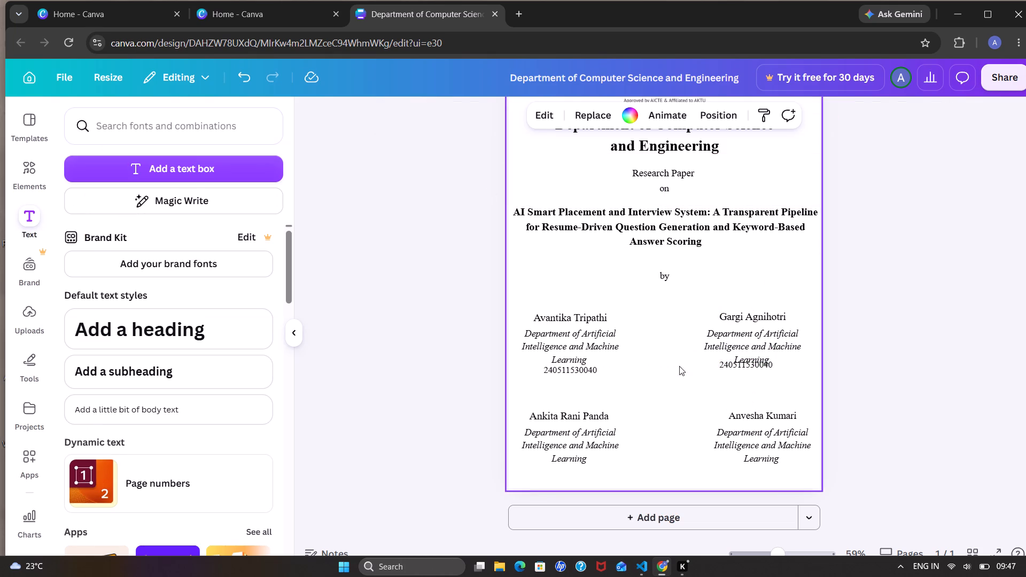
Shift the second author's affiliation slightly up and outward, and realign the copied roll number beneath it.
left_click(734, 344)
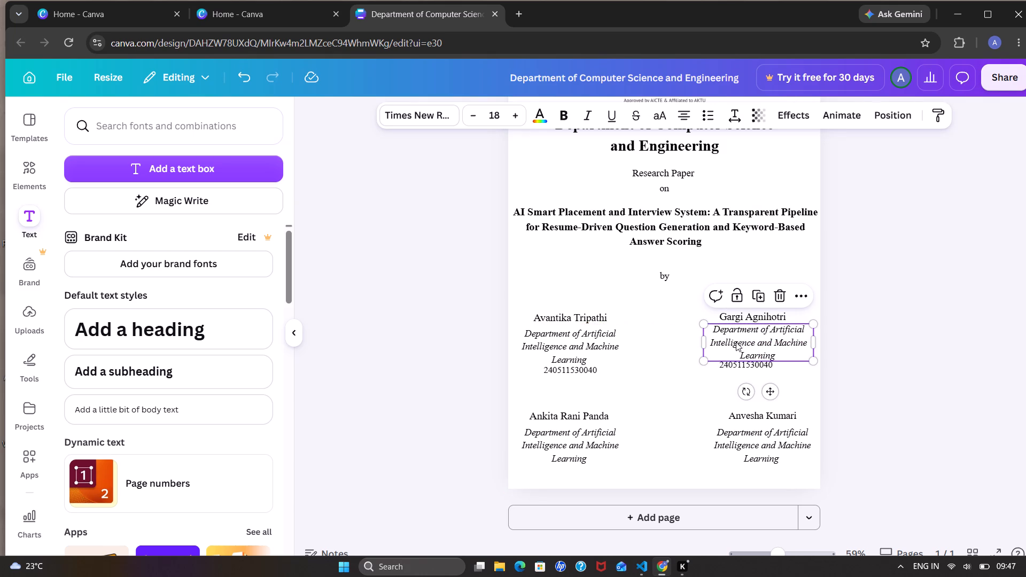
left_click(694, 392)
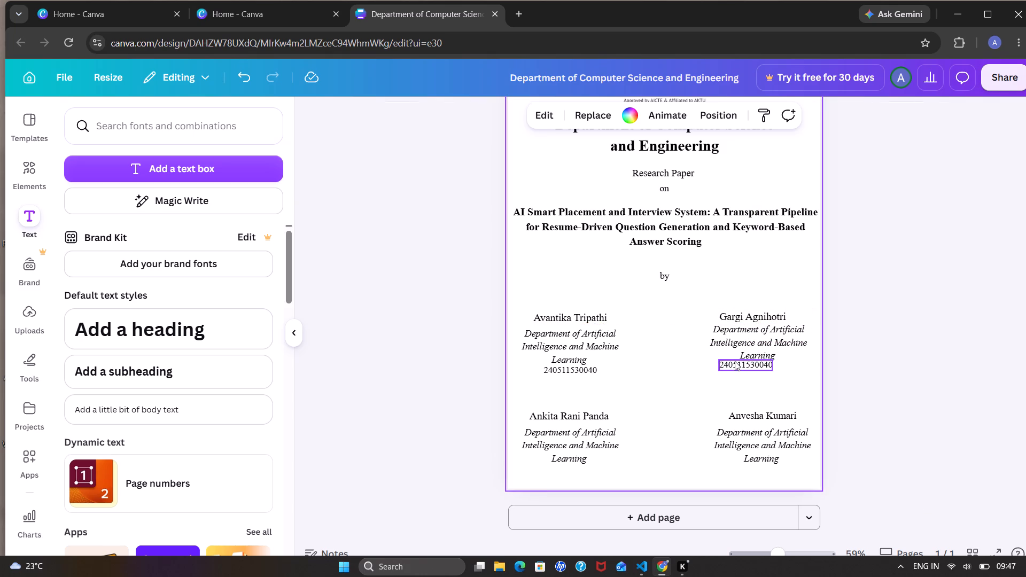
left_click_drag(735, 361, 744, 363)
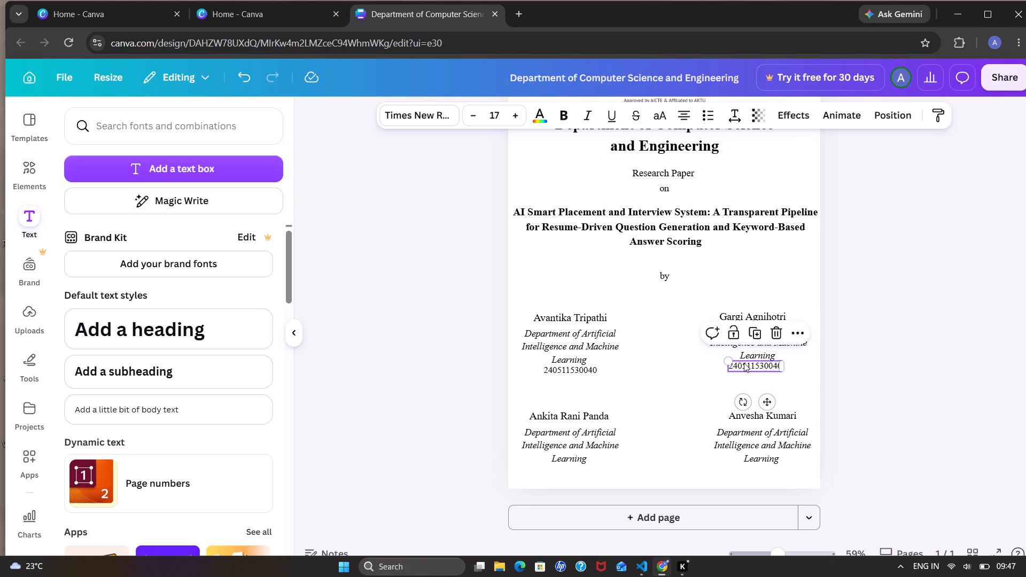
Replace the copied number beneath the second author's affiliation with that author's own roll number.
left_click(776, 363)
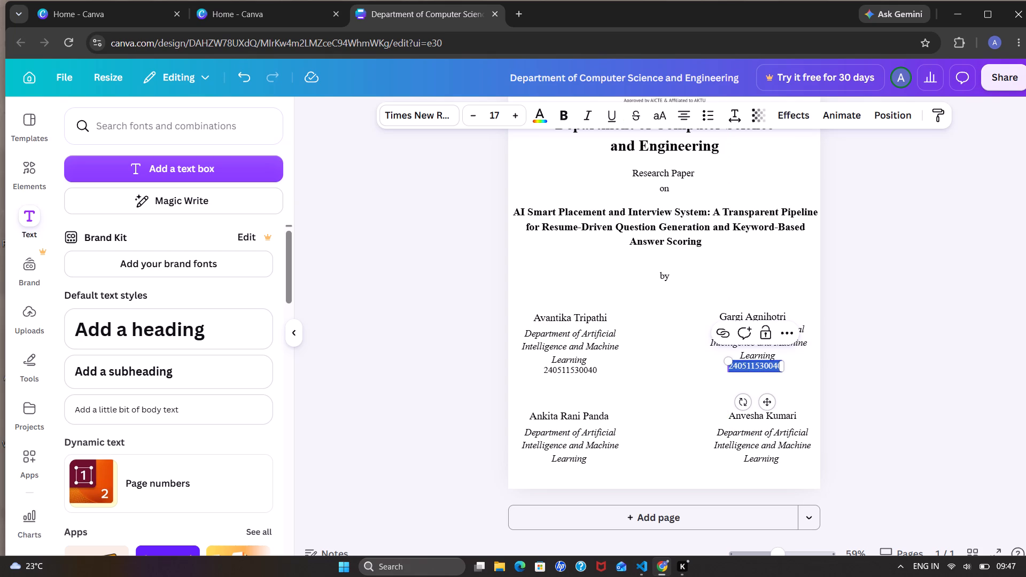
left_click(777, 364)
left_click(777, 364)
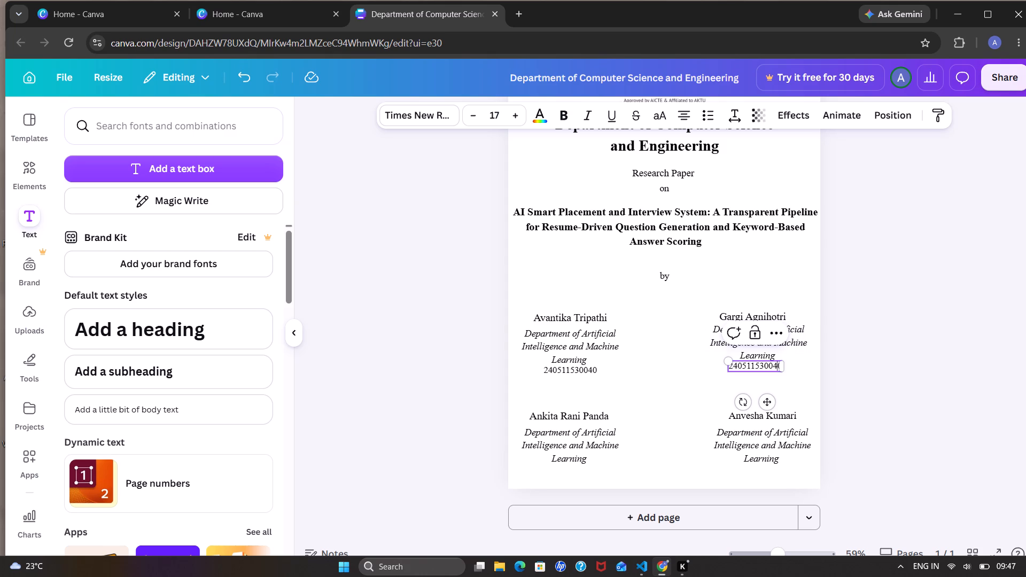
left_click(777, 367)
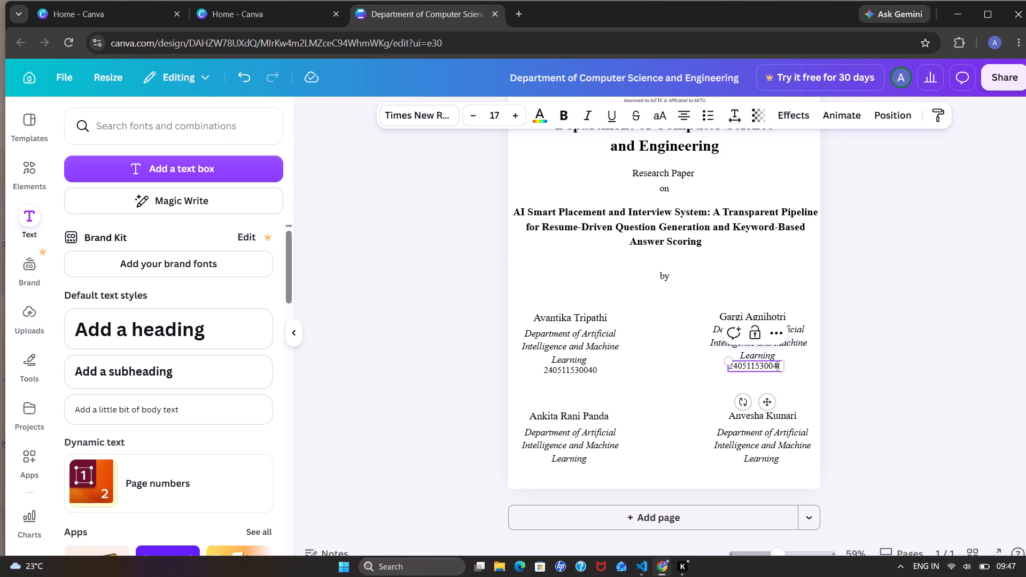
left_click(778, 367)
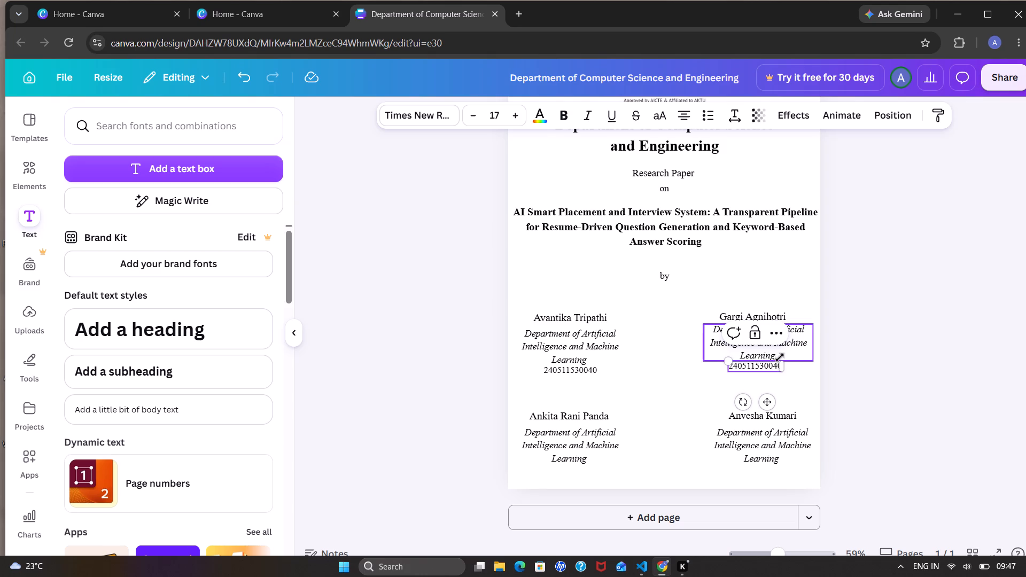
left_click(778, 368)
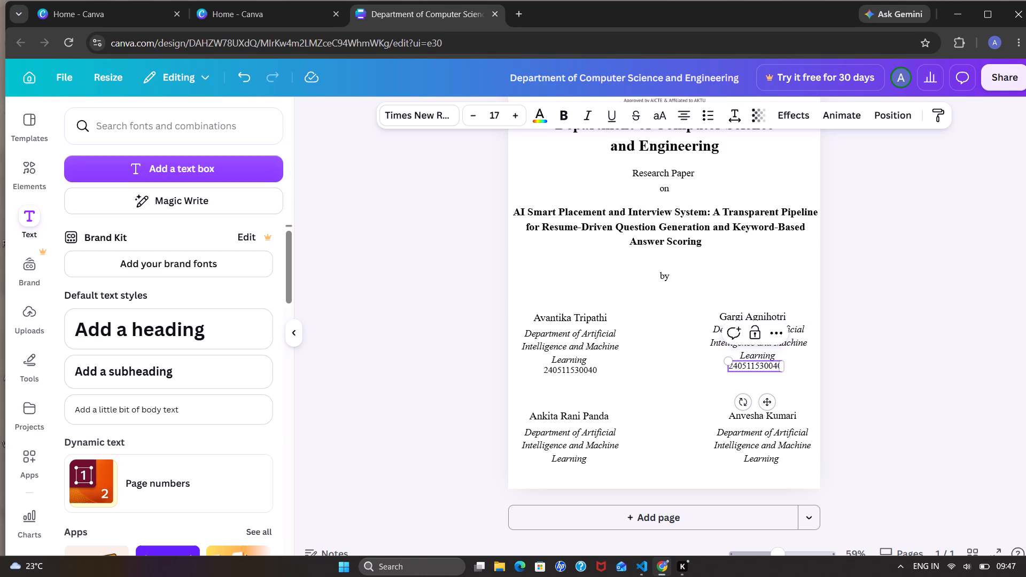
left_click(812, 369)
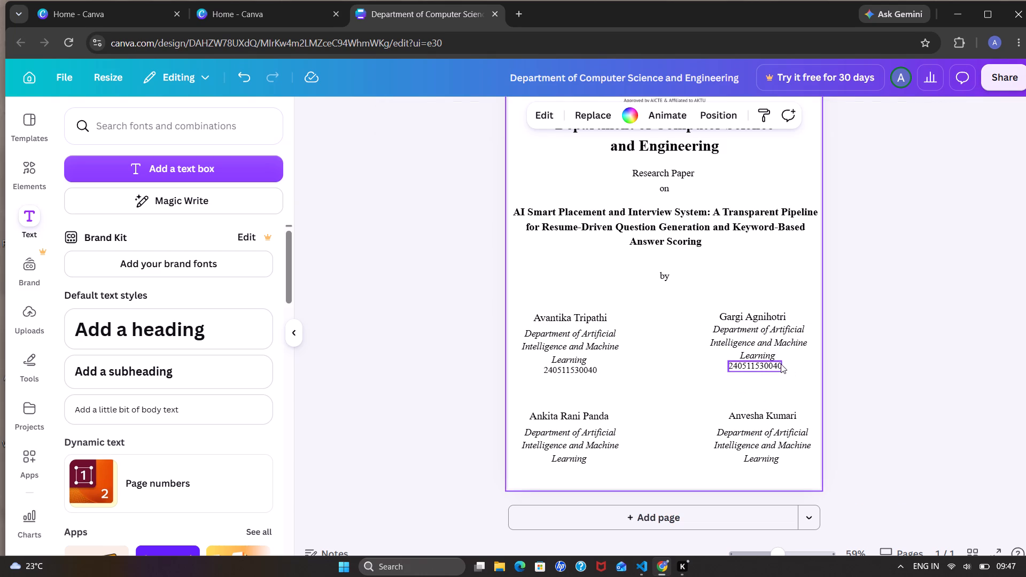
left_click(781, 364)
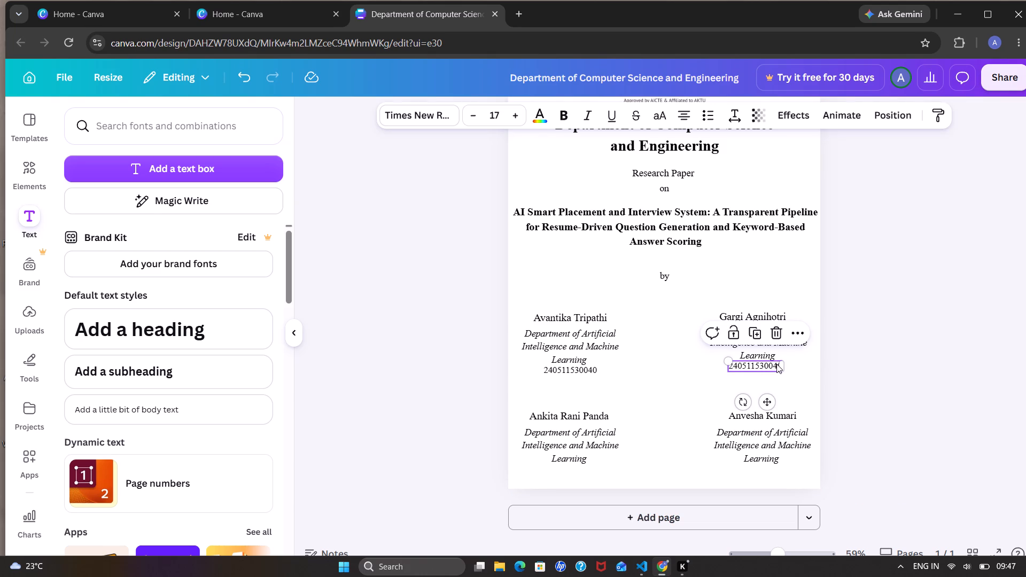
left_click(778, 362)
left_click(777, 362)
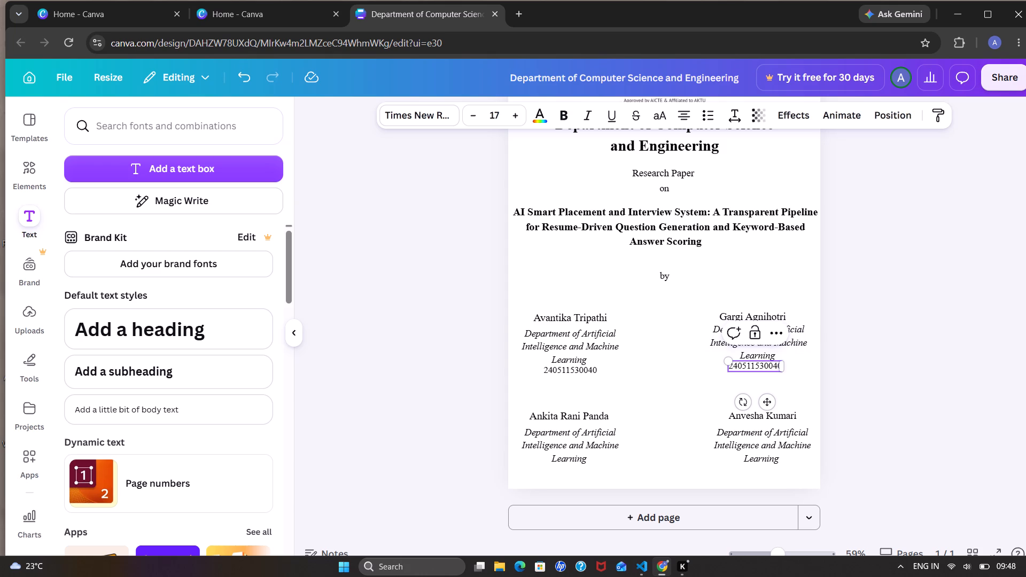
double_click(777, 362)
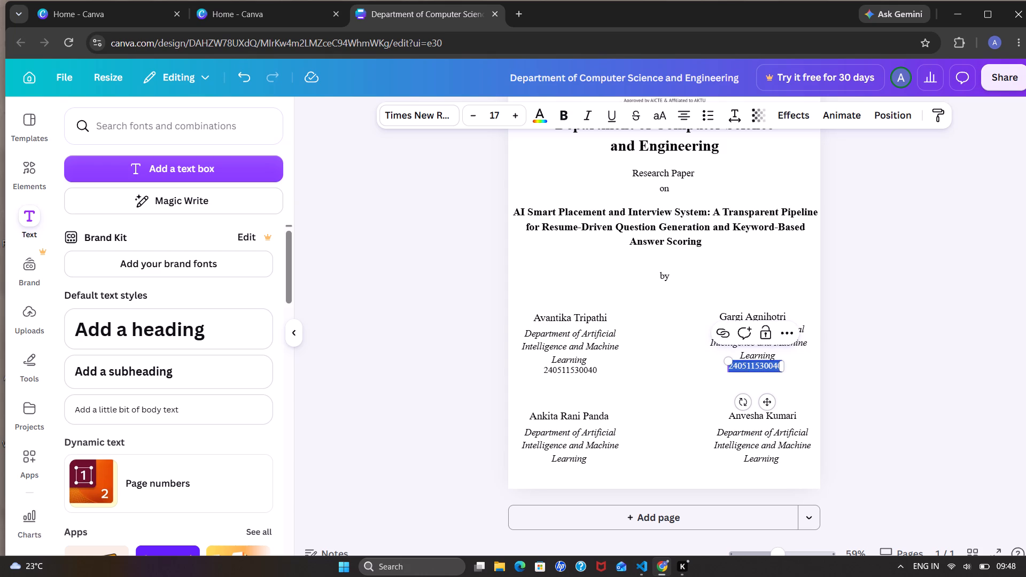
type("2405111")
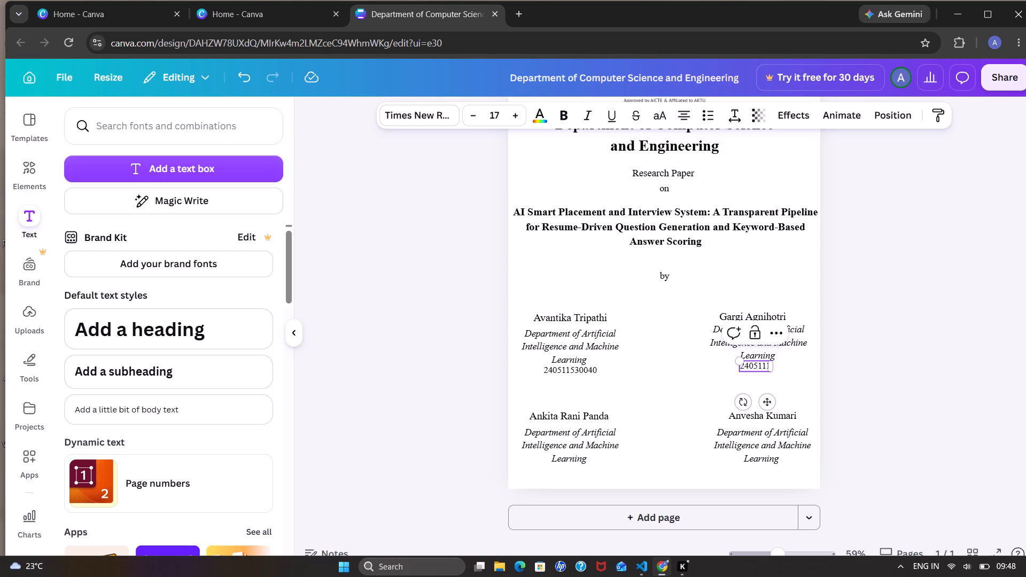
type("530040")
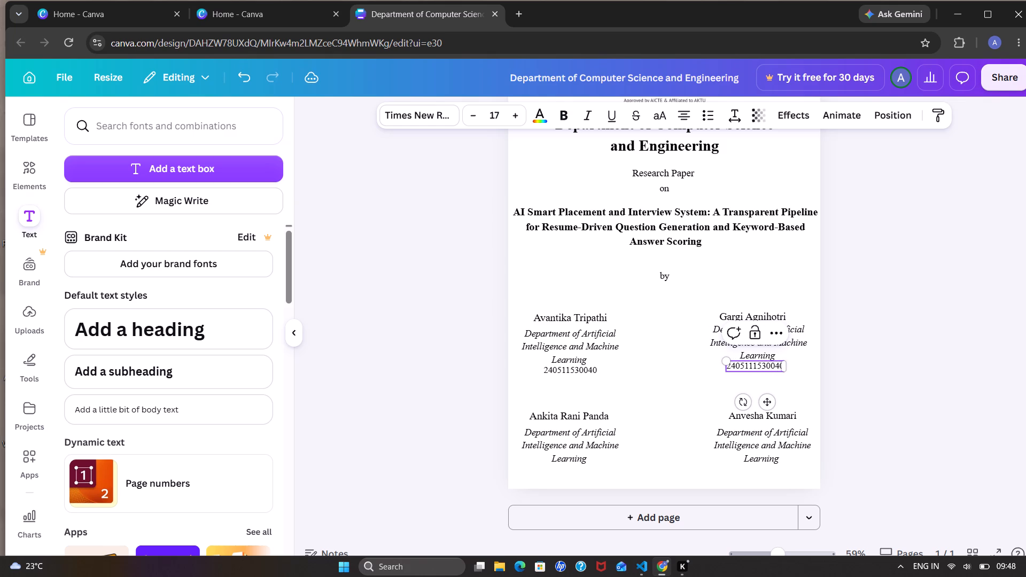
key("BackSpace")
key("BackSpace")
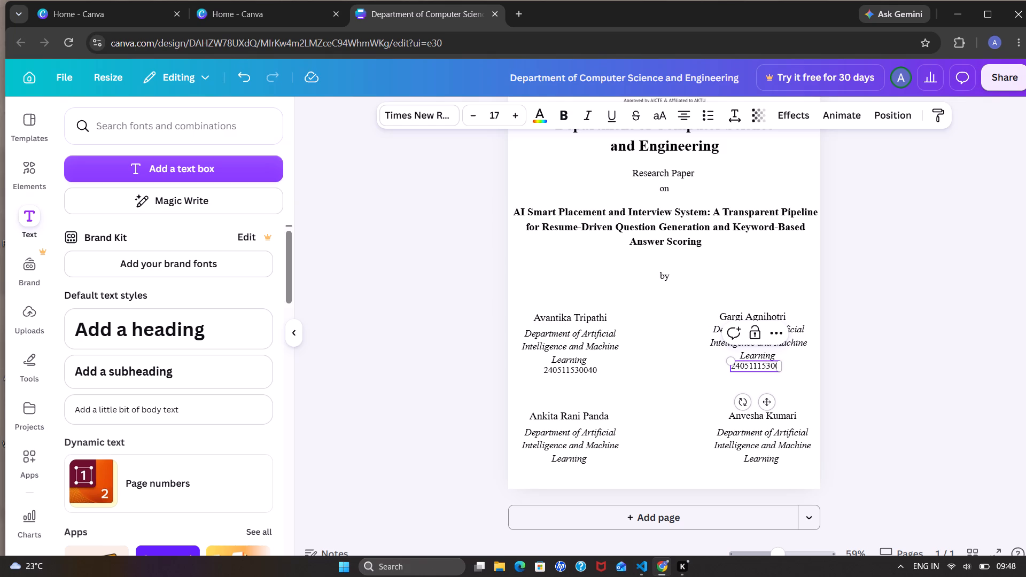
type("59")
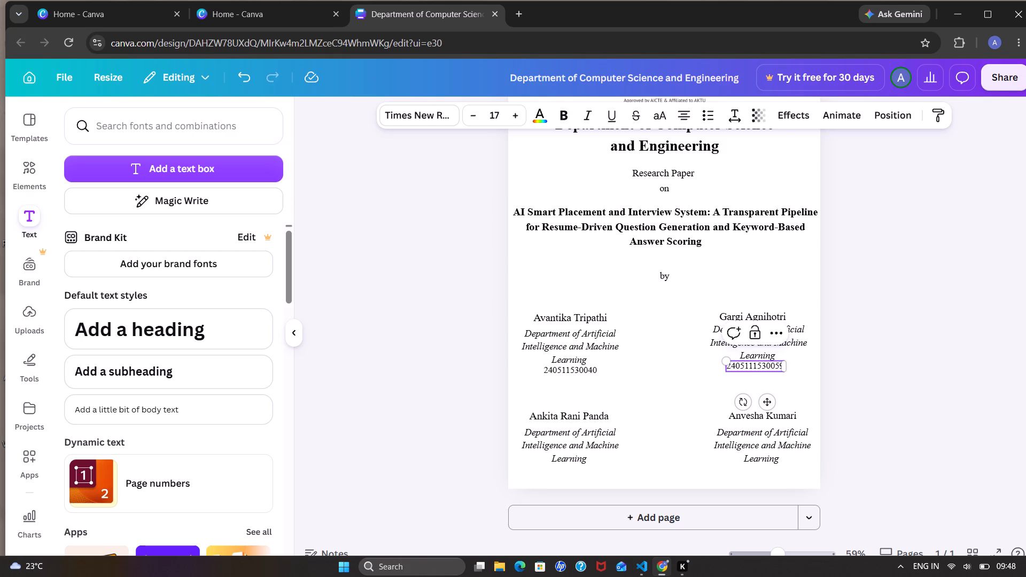
left_click(887, 358)
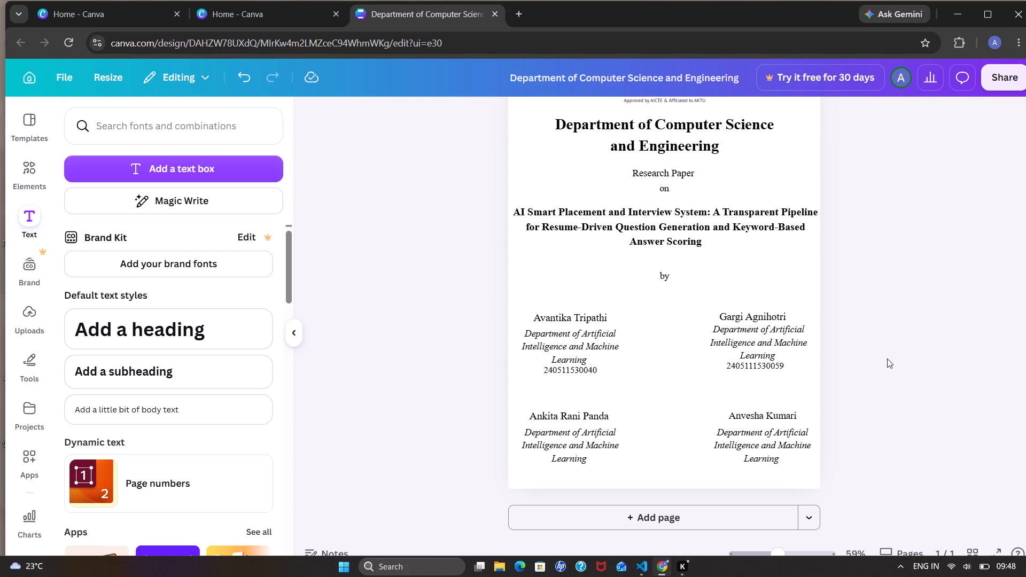
Nudge the second and first authors' roll numbers slightly down to leave a small gap below their affiliations.
left_click(587, 368)
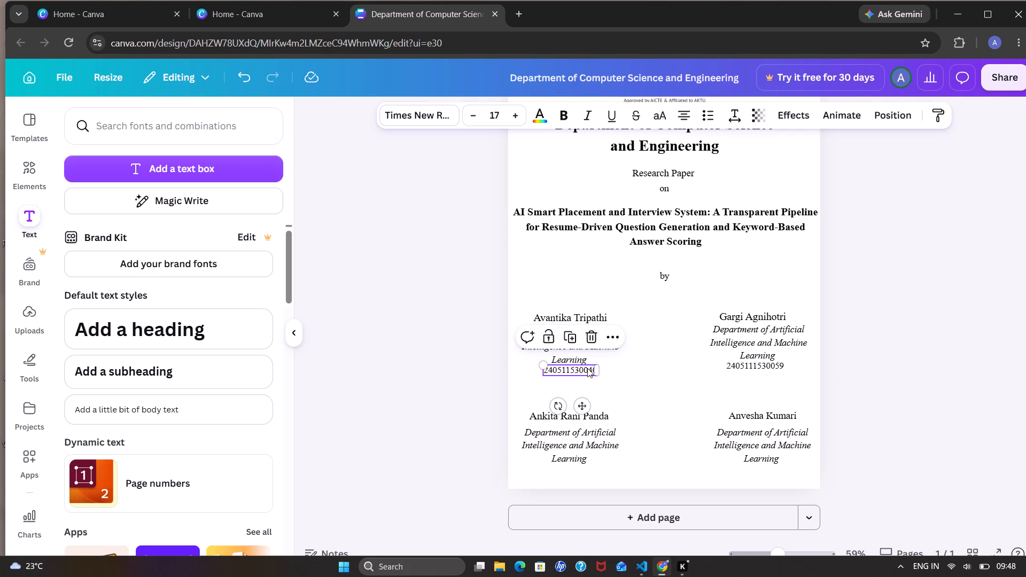
left_click(582, 405)
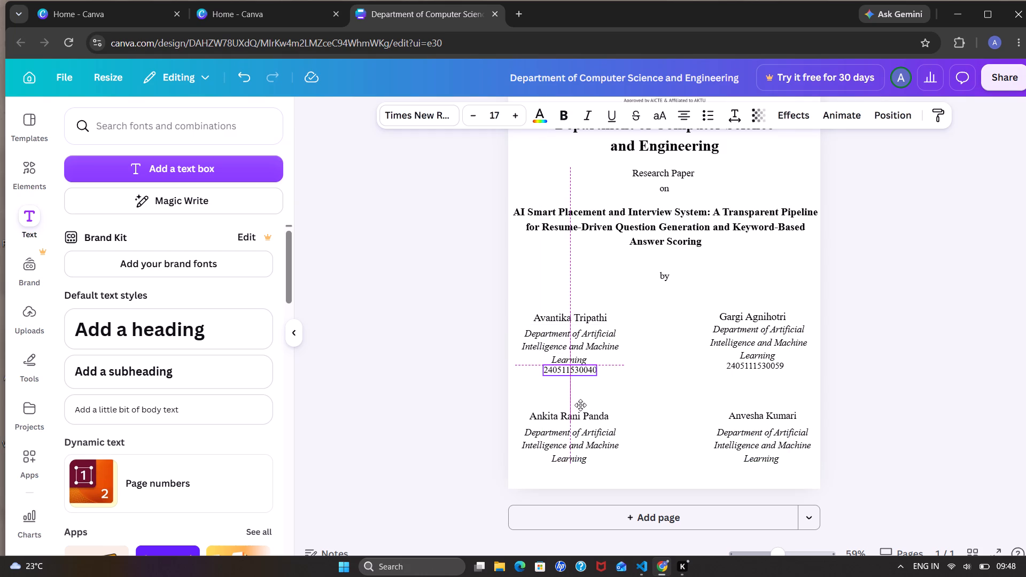
left_click(943, 290)
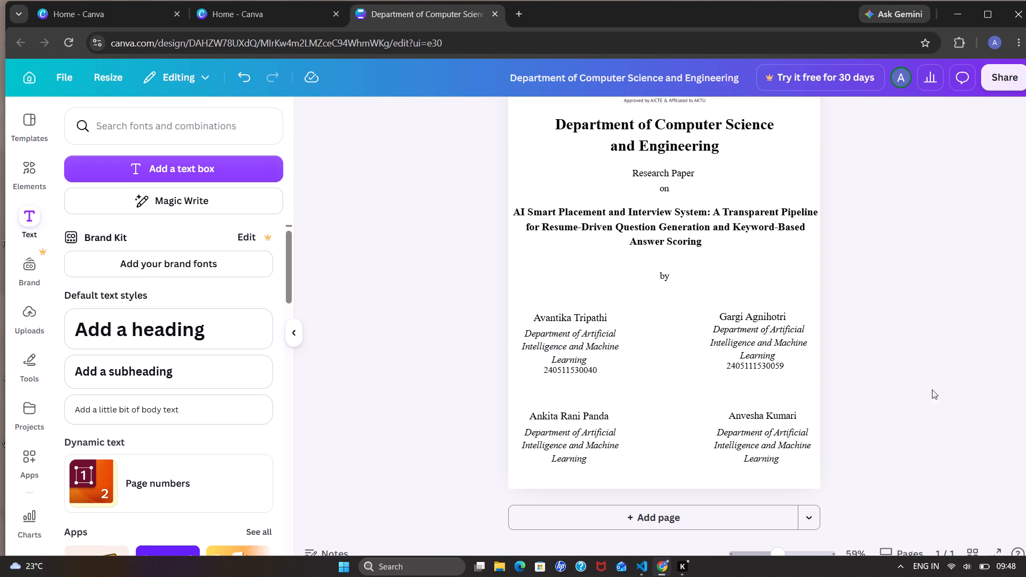
left_click(769, 360)
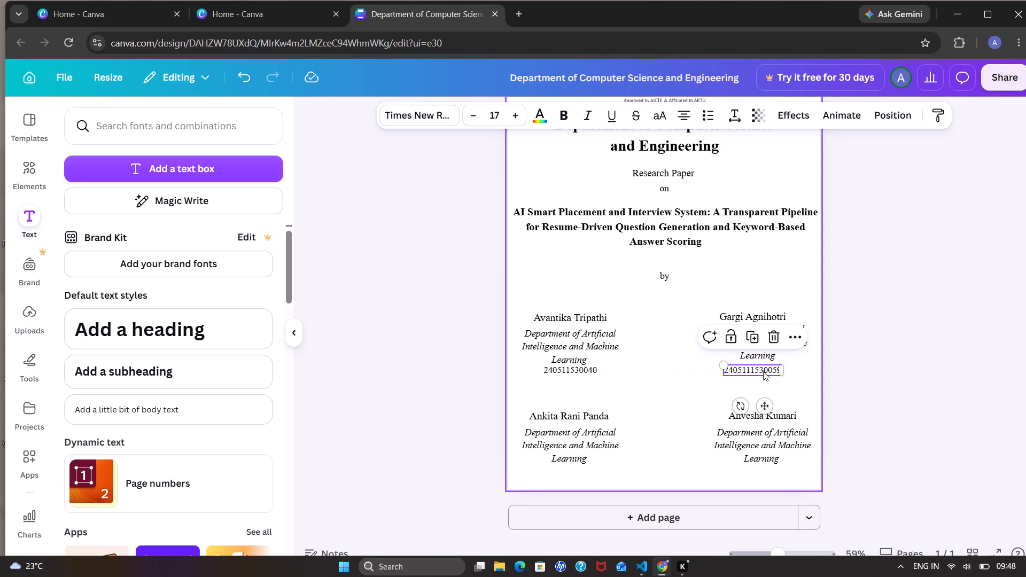
left_click_drag(586, 373, 580, 377)
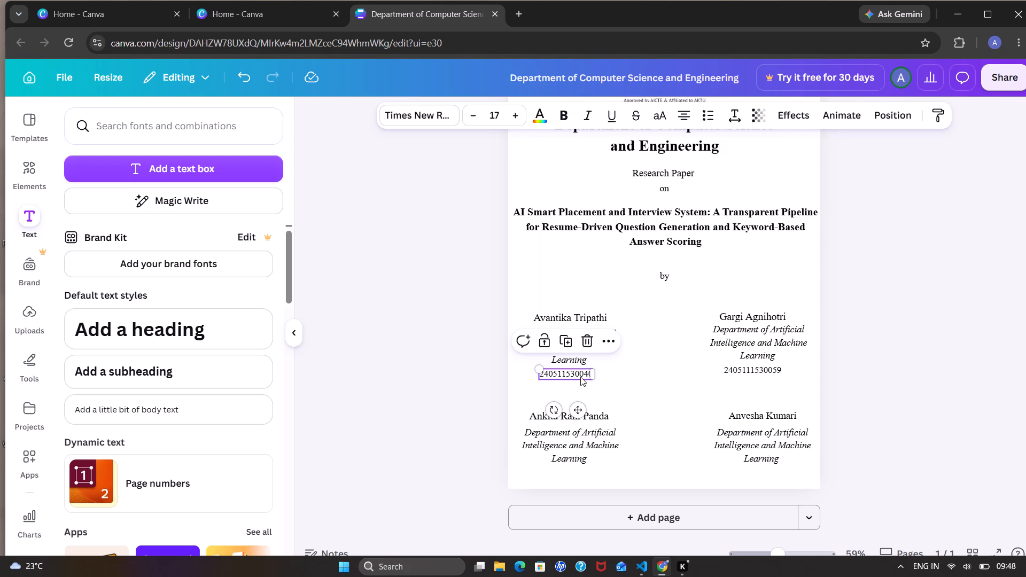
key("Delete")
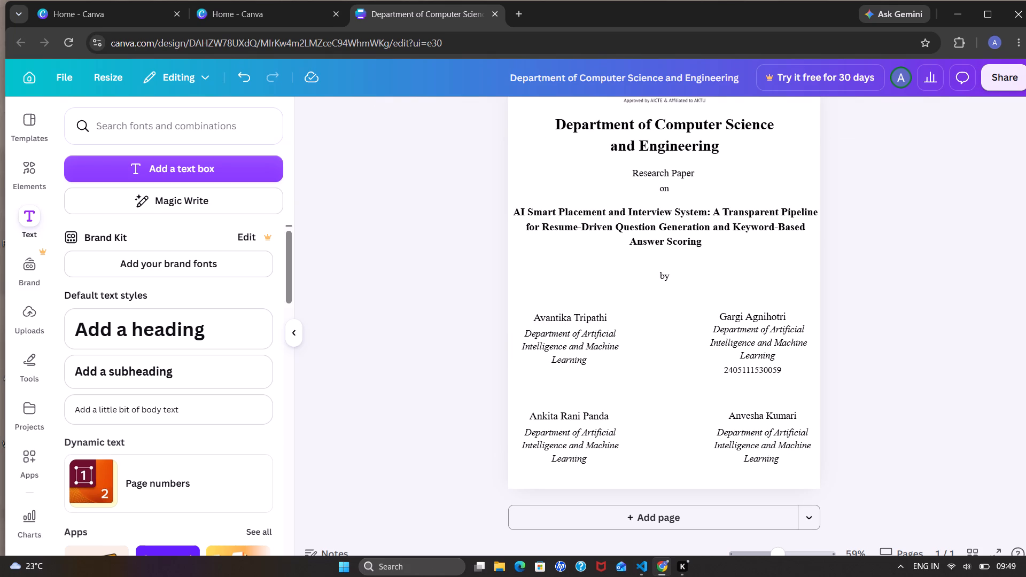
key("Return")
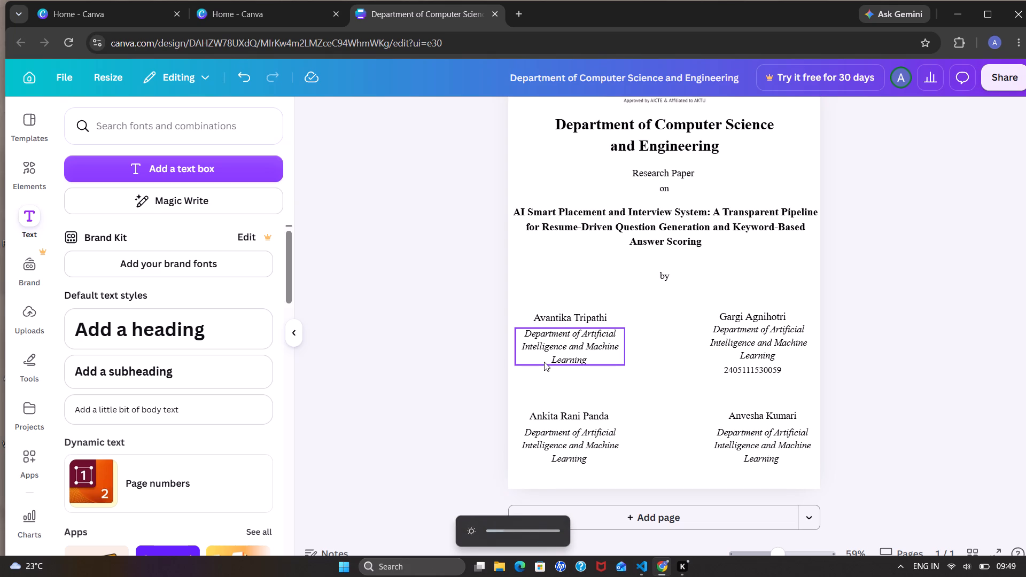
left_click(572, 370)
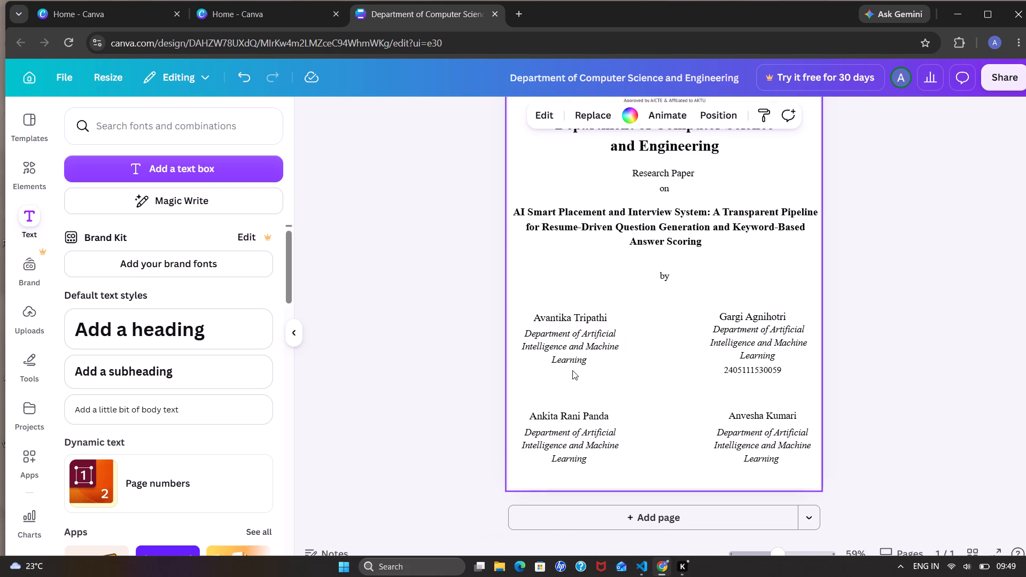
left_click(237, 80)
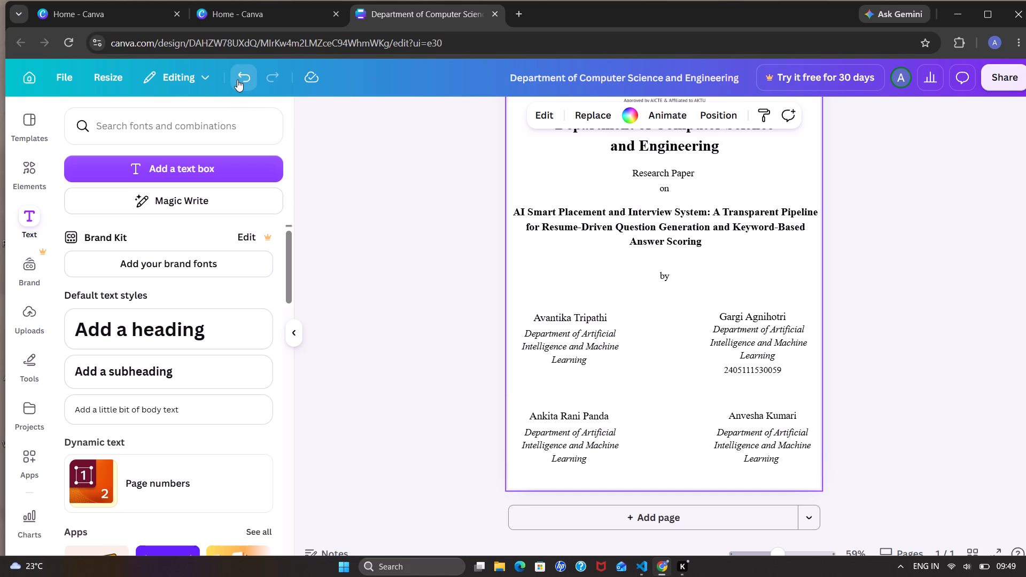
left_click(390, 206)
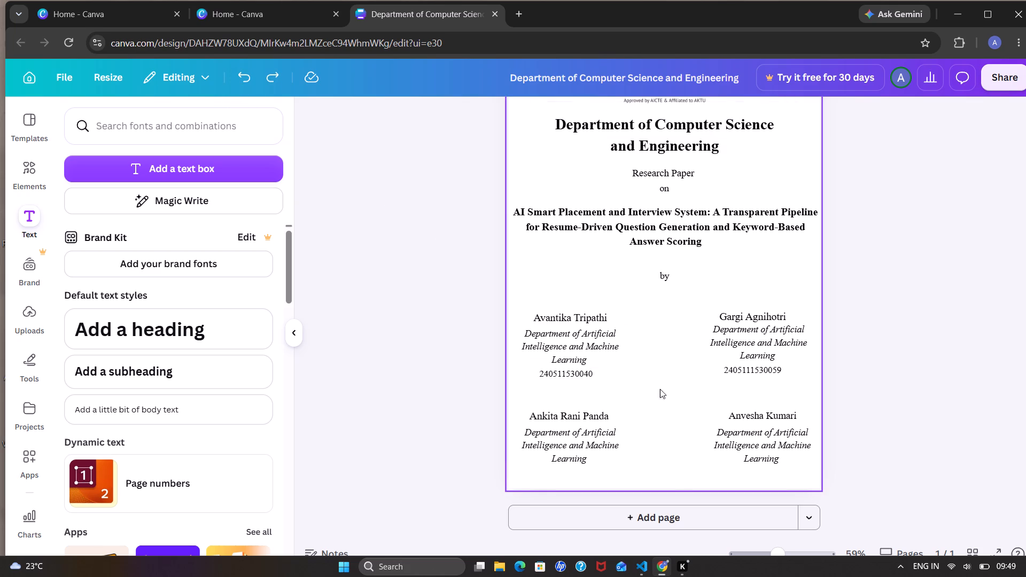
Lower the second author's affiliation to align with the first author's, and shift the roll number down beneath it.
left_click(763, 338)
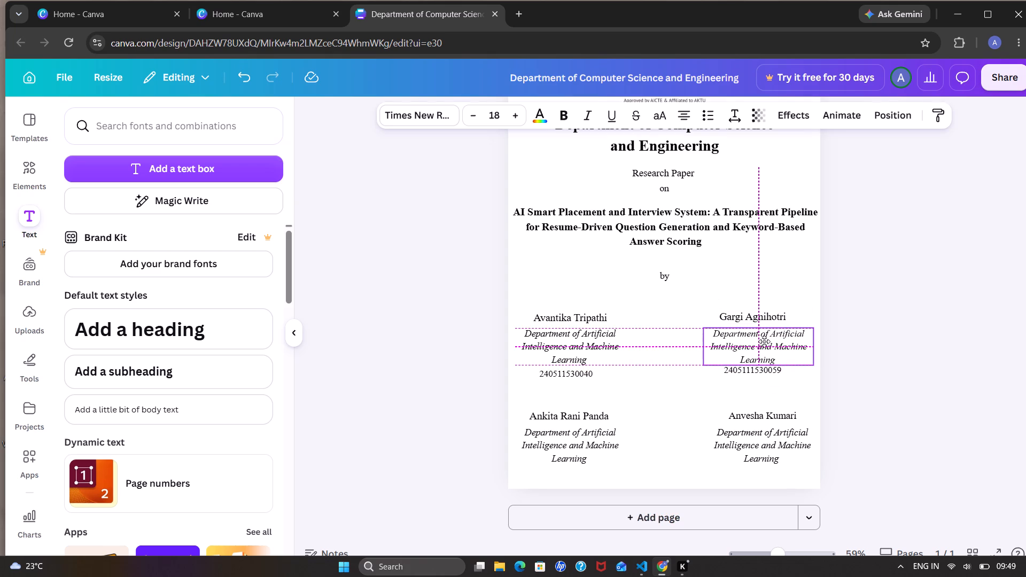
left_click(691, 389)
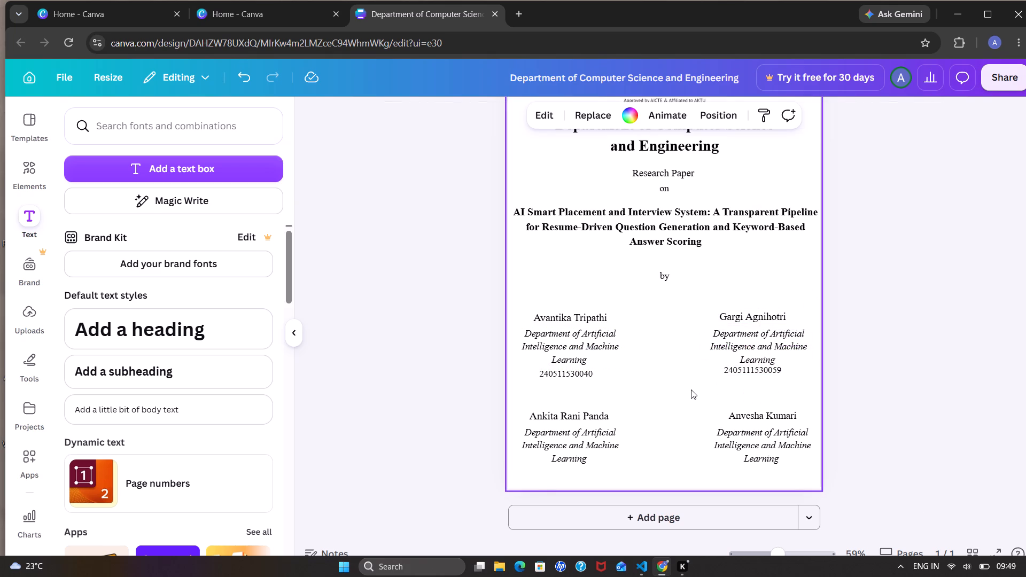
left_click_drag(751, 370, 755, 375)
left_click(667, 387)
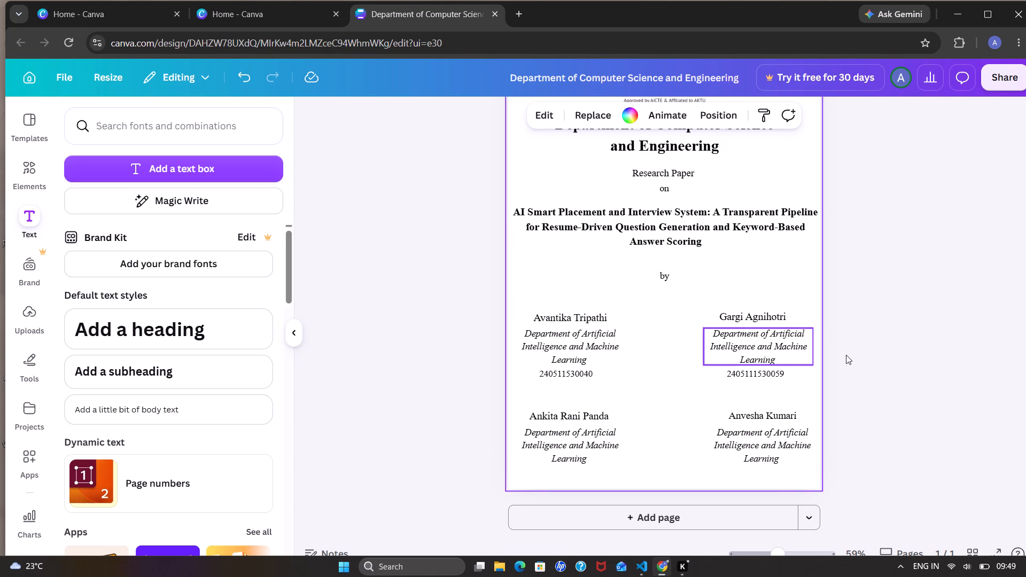
Delete the second author's affiliation, name and roll number from the cover page.
left_click(727, 358)
key("Delete")
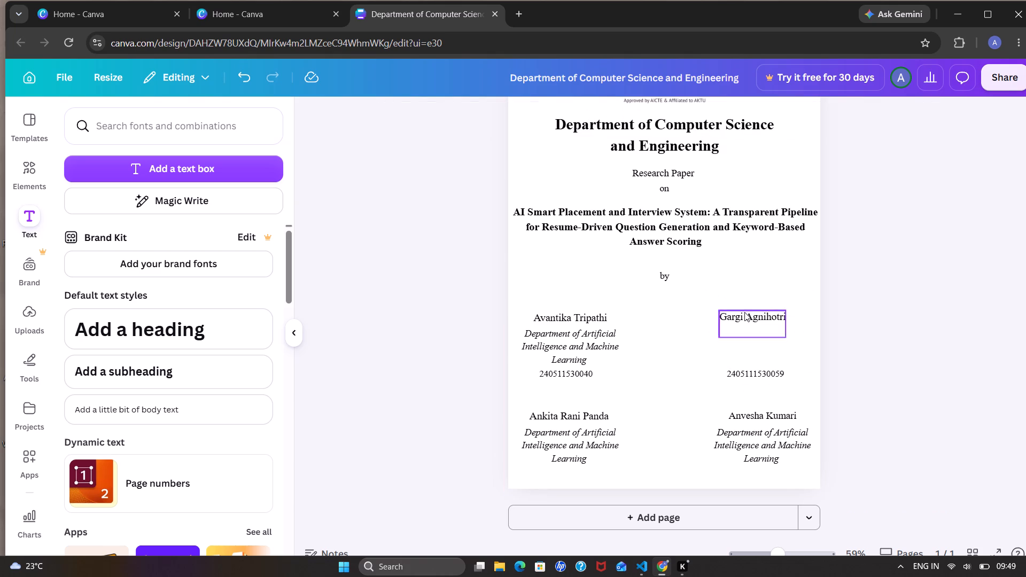
left_click(749, 310)
key("Delete")
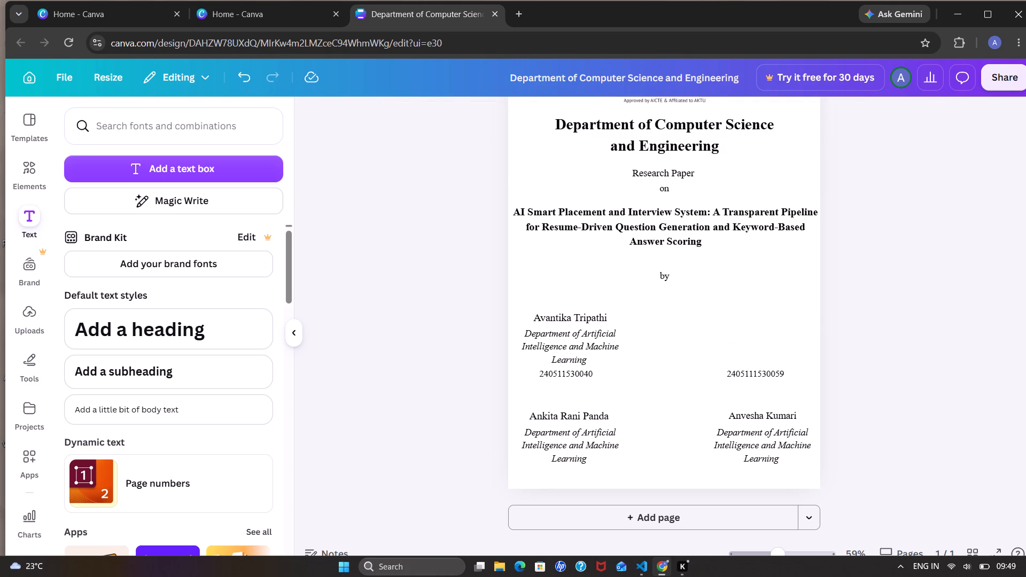
left_click(760, 373)
key("Delete")
Delete the names and affiliations of both authors in the lower row of the grid.
left_click(761, 421)
key("Delete")
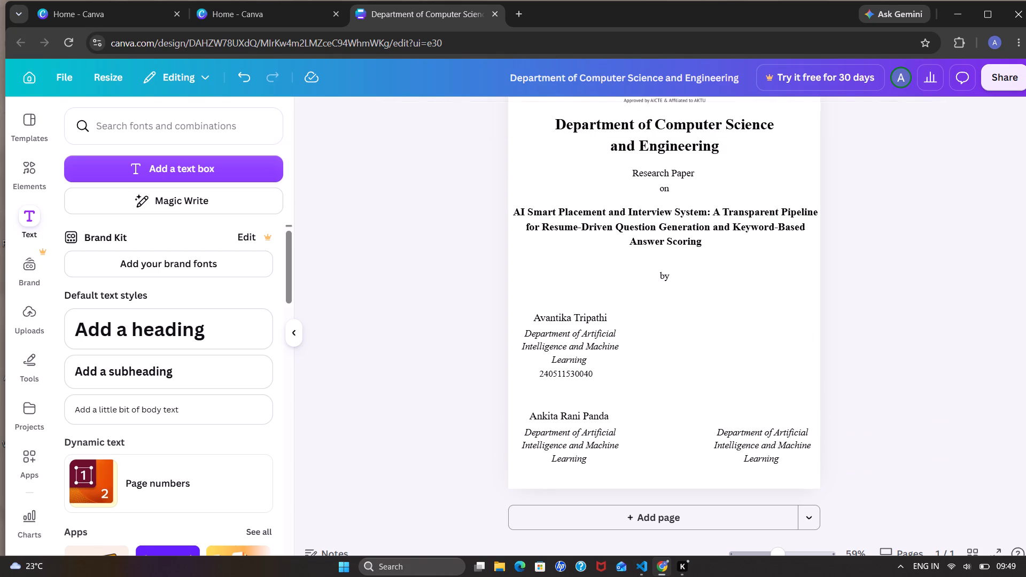
left_click(761, 421)
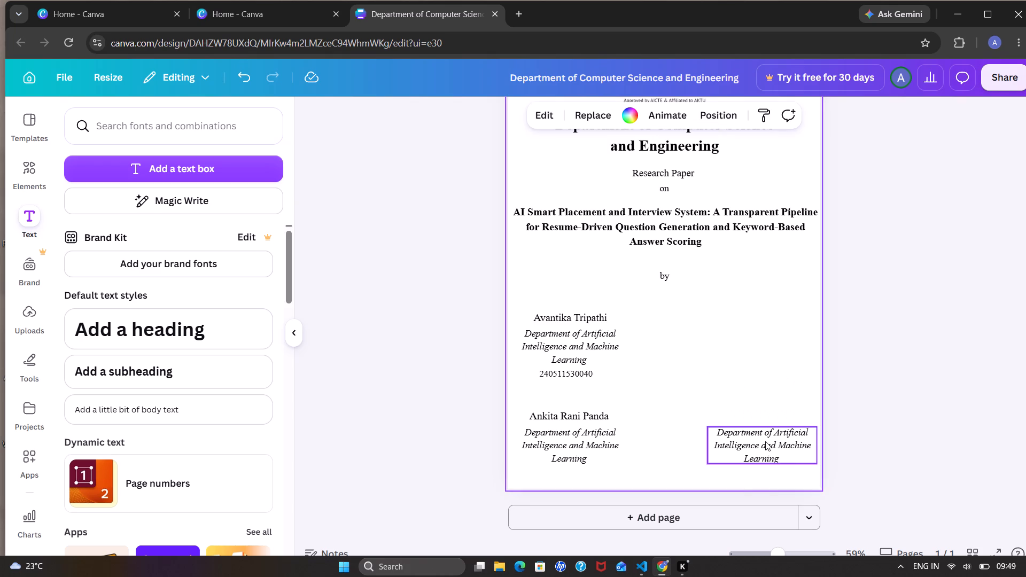
left_click(765, 441)
key("Delete")
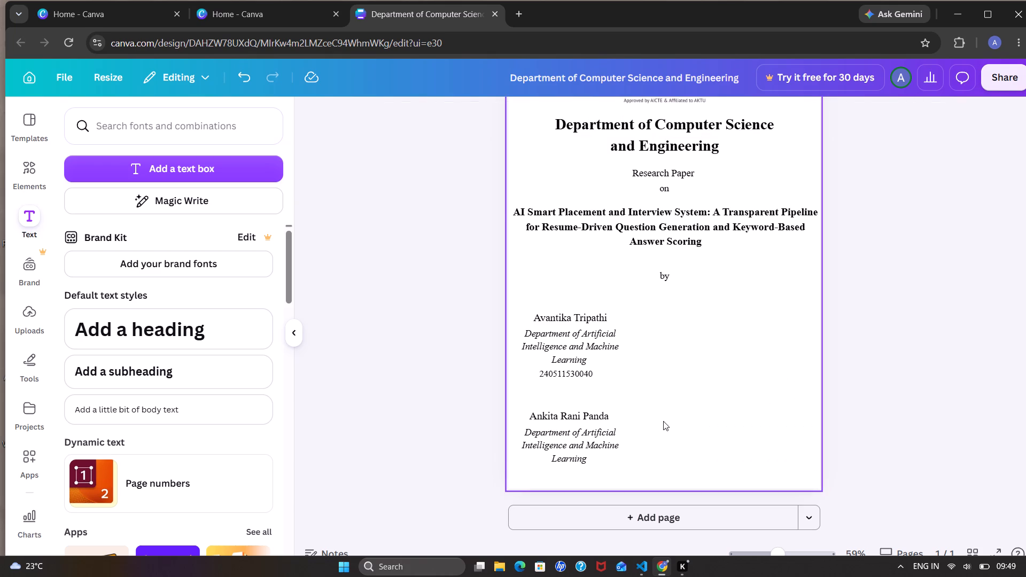
left_click(578, 433)
key("Delete")
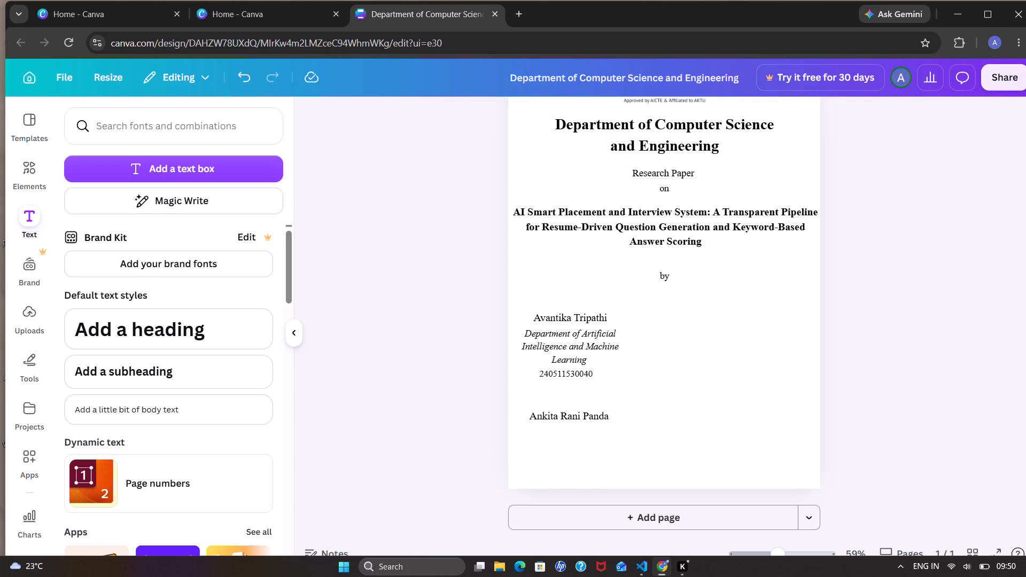
left_click(578, 419)
key("Delete")
Delete the first author's roll number and affiliation, keeping only the name text box.
left_click(577, 370)
key("Delete")
left_click(593, 337)
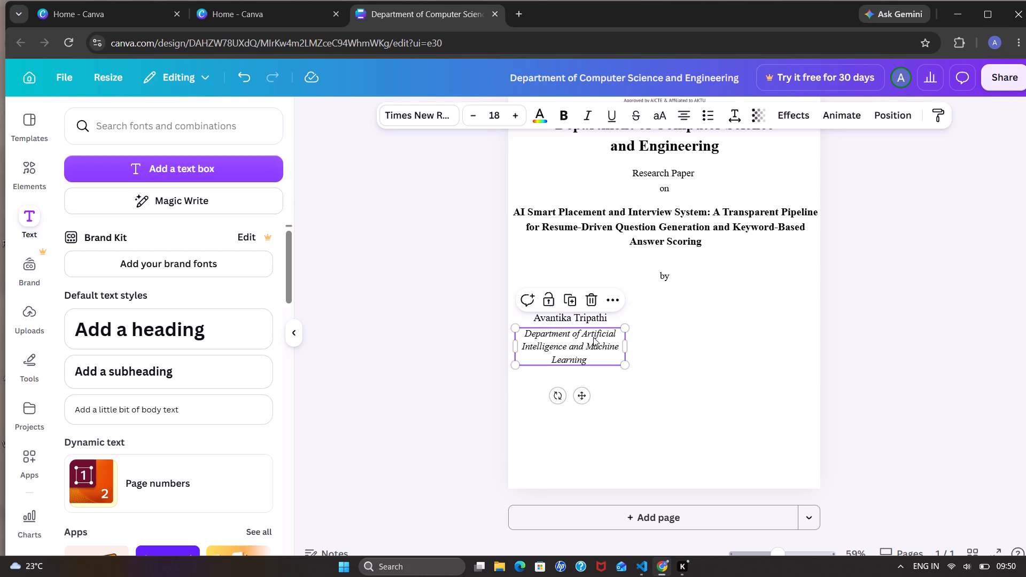
key("Delete")
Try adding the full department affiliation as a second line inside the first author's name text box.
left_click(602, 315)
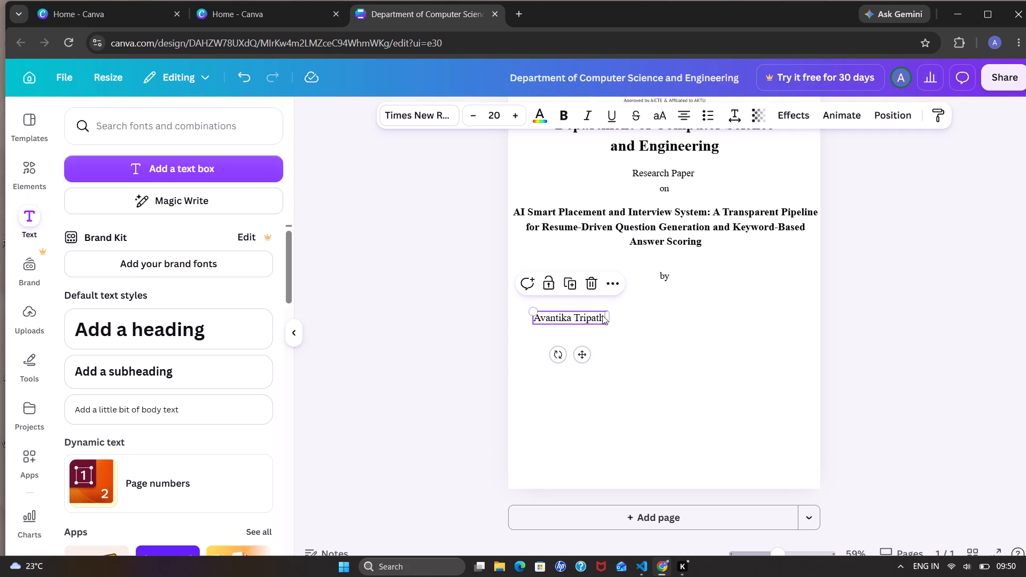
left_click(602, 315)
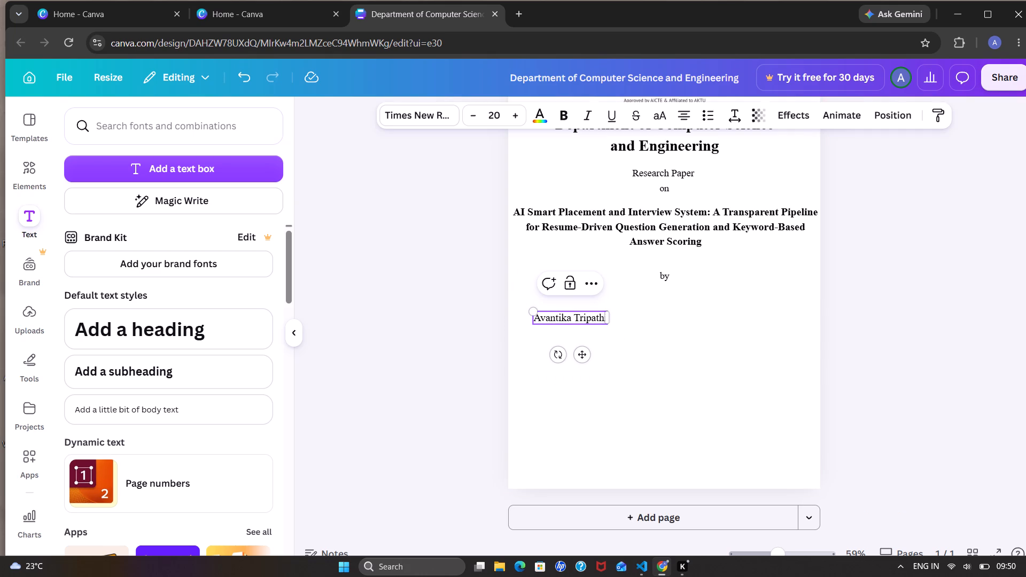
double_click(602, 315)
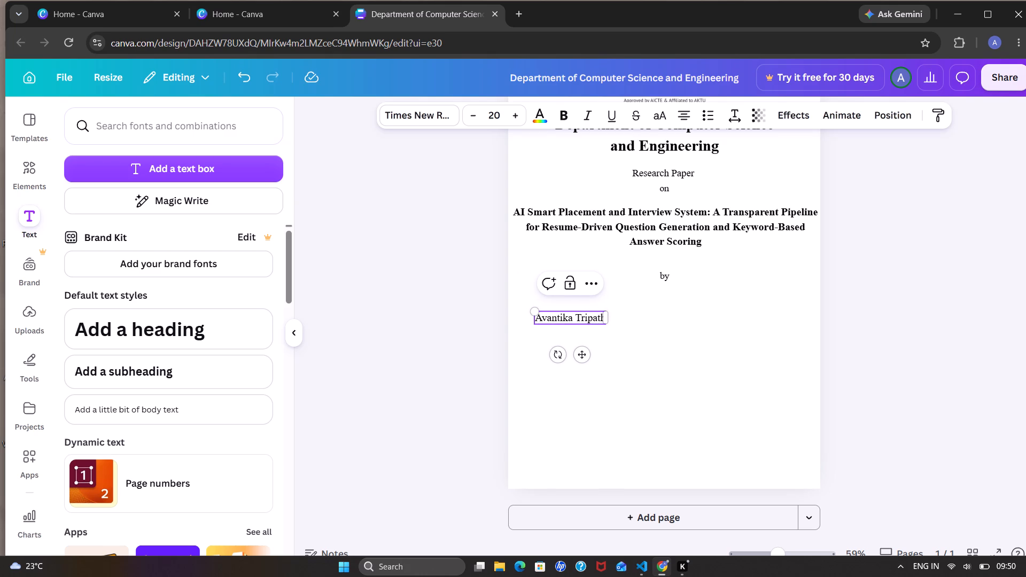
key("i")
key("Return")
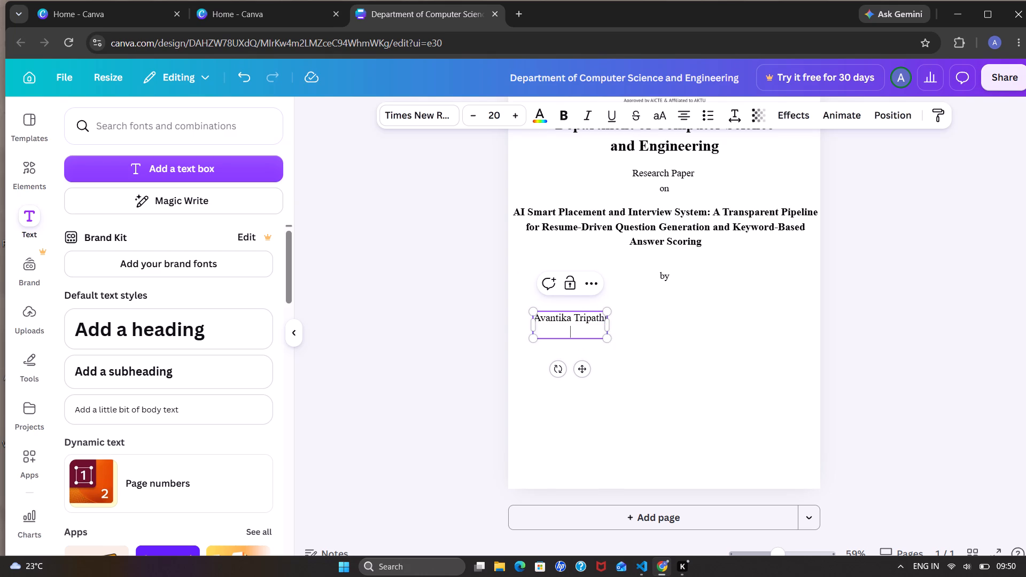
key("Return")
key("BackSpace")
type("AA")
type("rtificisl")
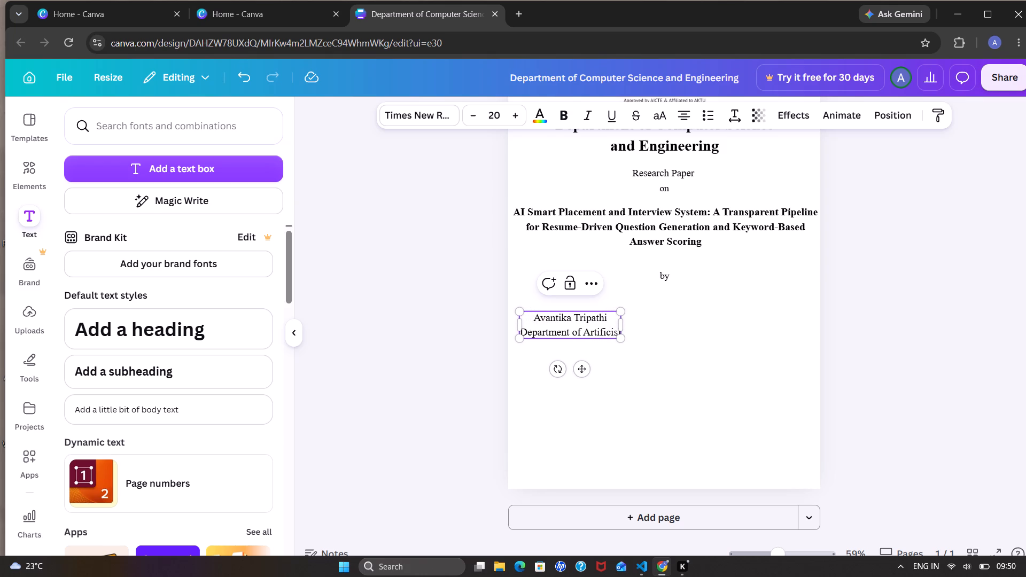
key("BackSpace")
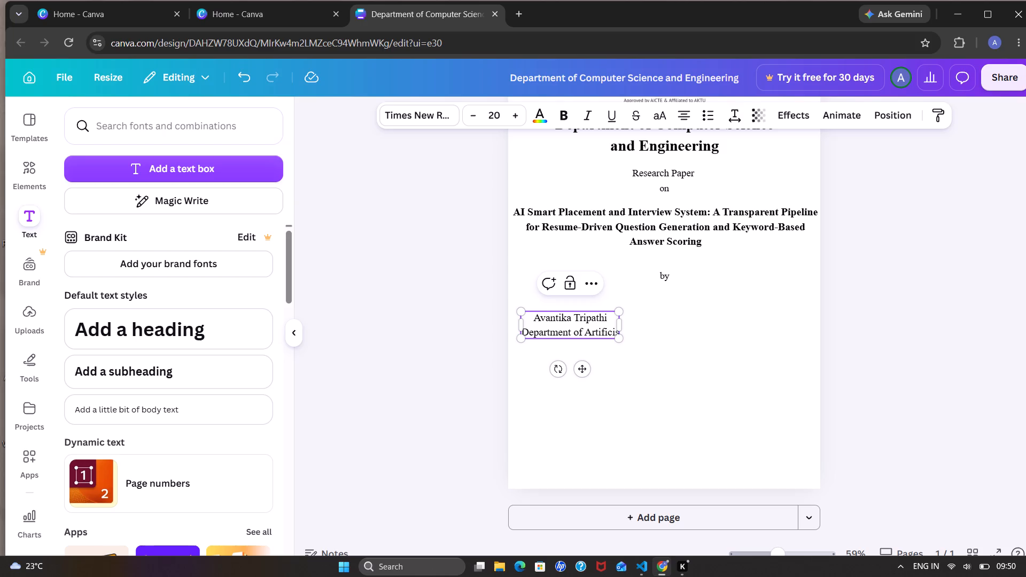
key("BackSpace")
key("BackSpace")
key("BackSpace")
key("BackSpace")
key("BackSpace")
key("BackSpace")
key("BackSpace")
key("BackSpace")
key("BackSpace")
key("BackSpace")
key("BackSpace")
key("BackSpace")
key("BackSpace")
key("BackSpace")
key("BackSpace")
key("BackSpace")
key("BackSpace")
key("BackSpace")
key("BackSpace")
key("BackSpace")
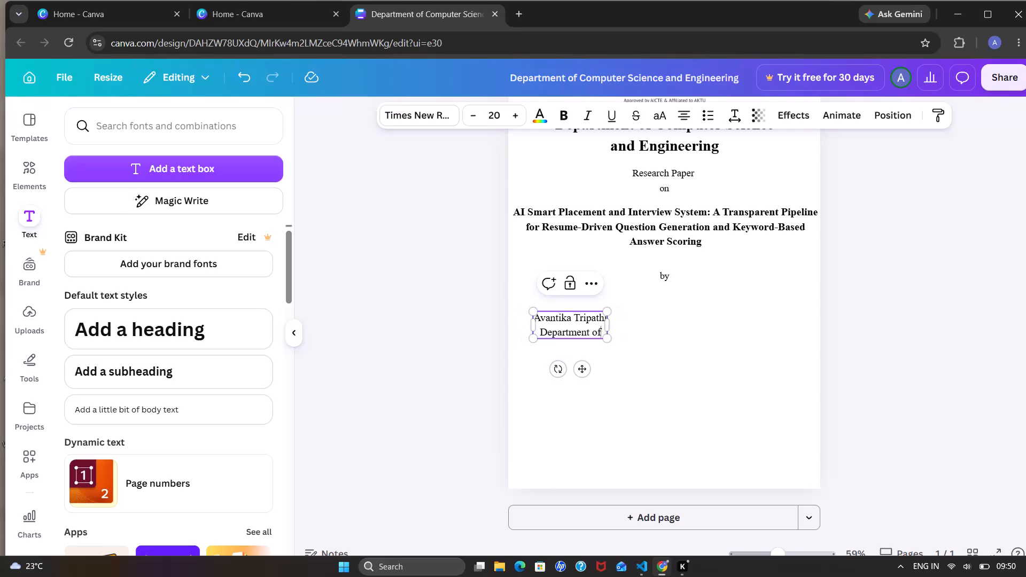
Retype the end of the first author's name and add the line "CSE-AI ML" beneath it in the same text box.
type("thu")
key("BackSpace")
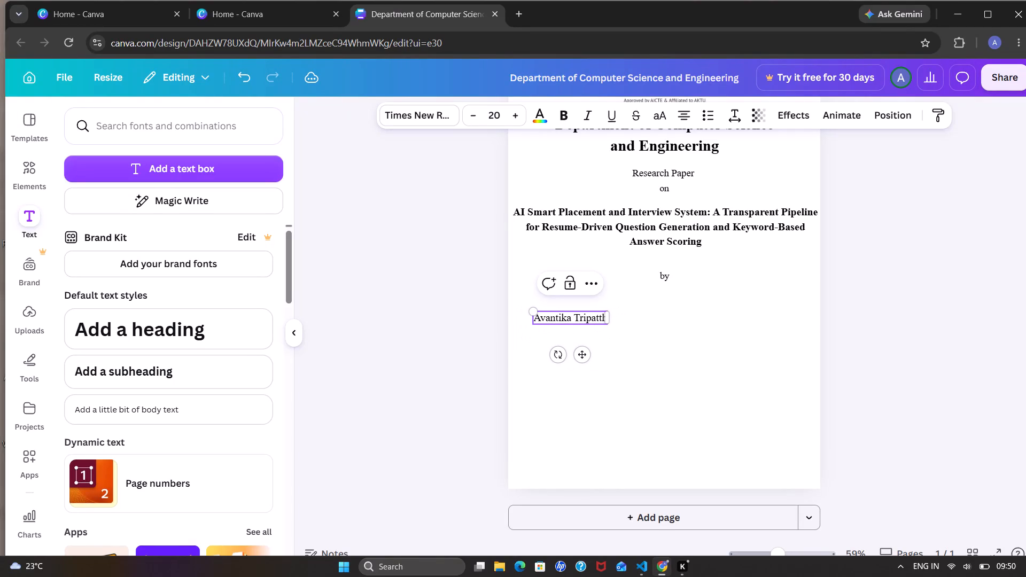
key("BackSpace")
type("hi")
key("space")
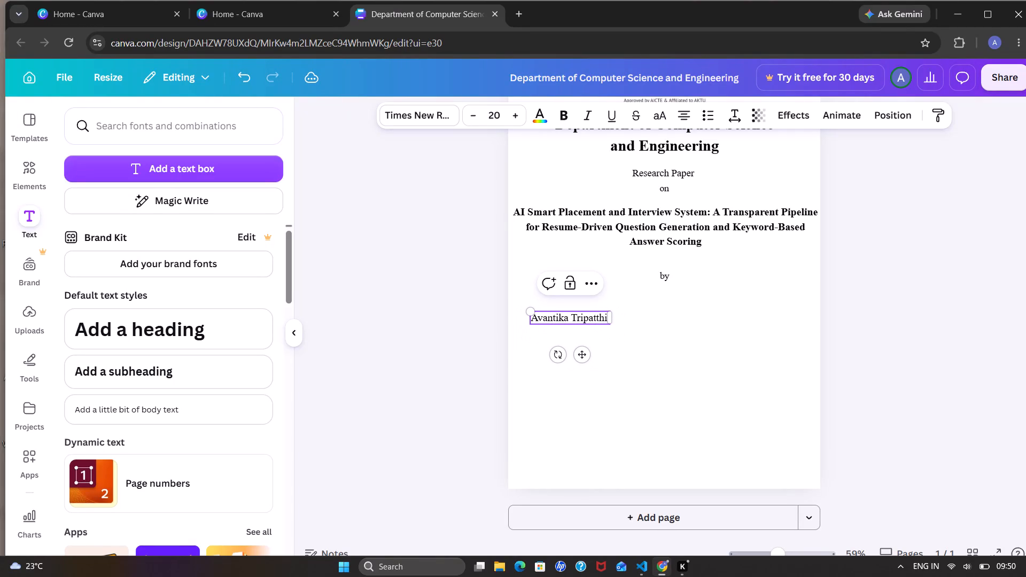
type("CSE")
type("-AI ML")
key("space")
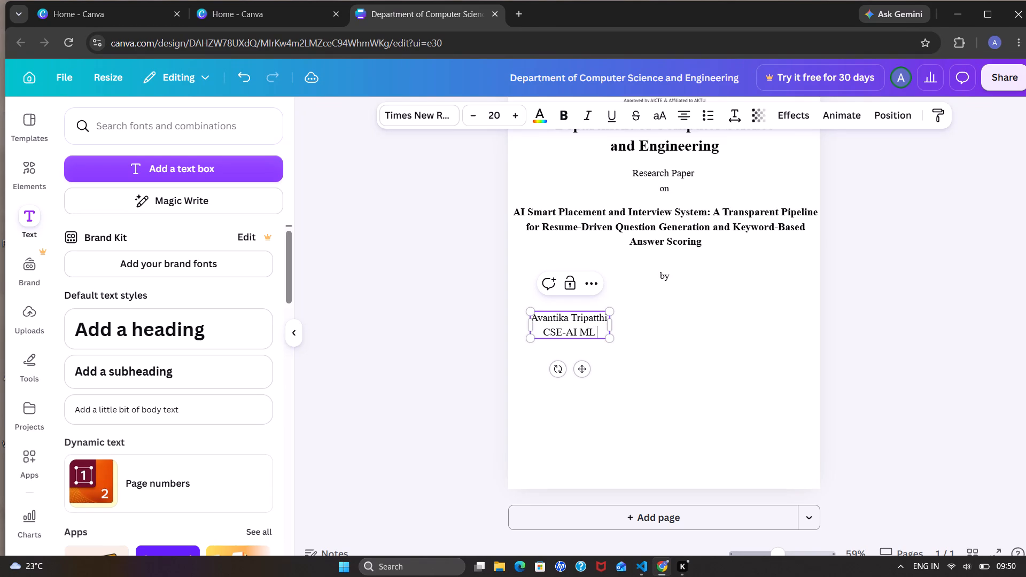
Add the first author's roll number as a third line below "CSE-AI ML" in the same text box.
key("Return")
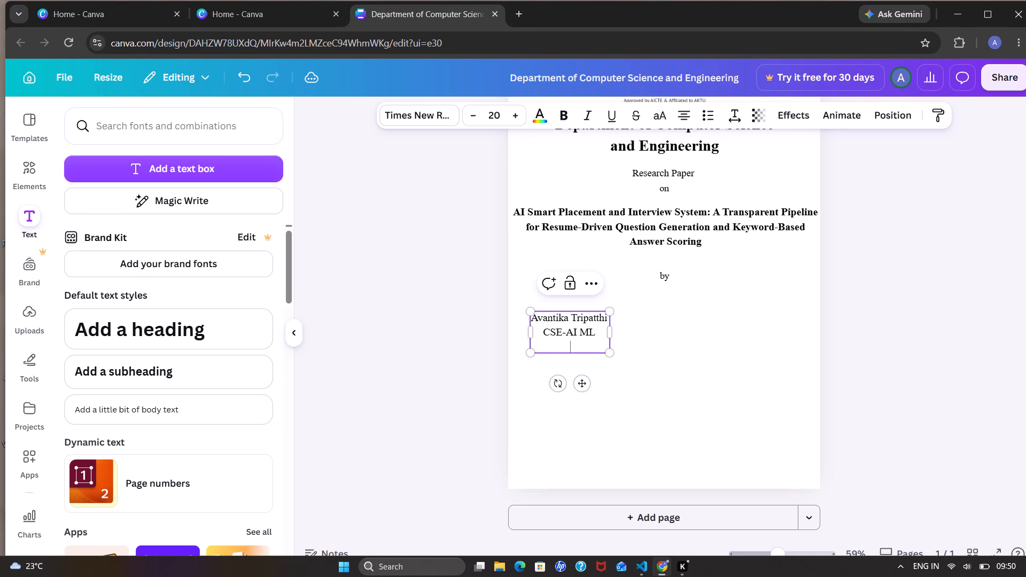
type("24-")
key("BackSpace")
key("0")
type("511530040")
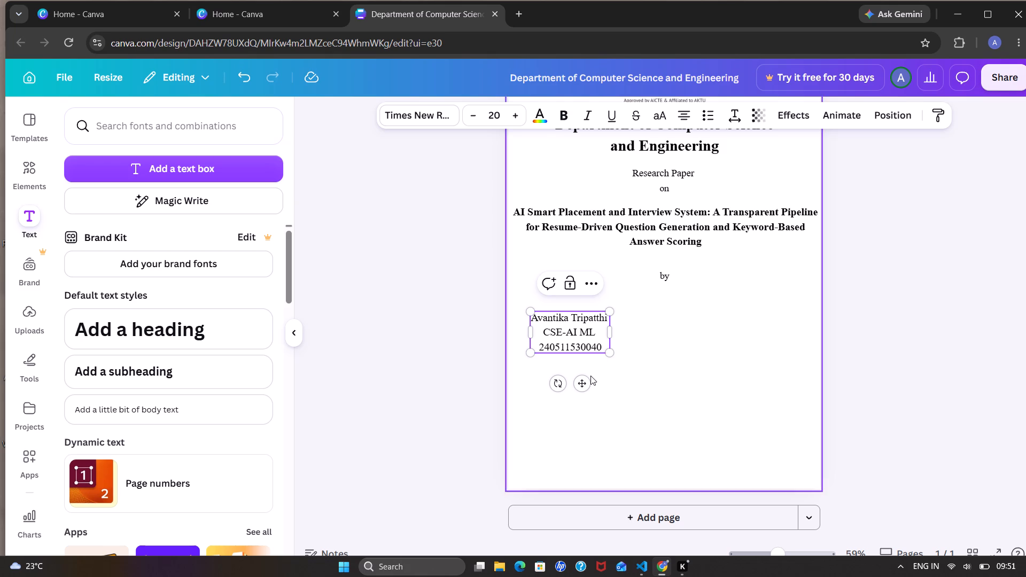
Move the first author's three-line text block slightly down and toward the page's outer edge.
left_click_drag(584, 385, 579, 398)
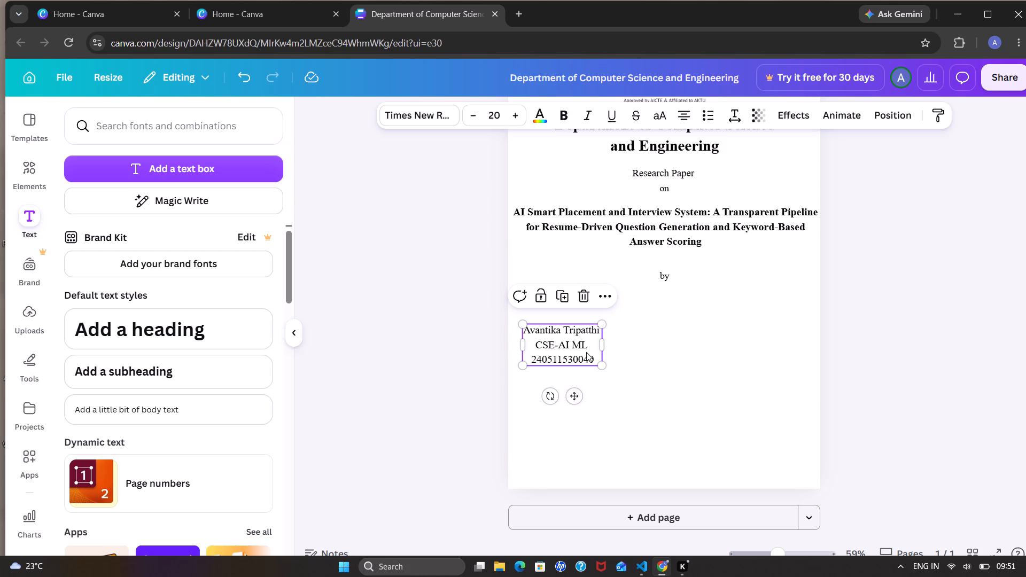
Replace "CSE-AI ML" in the first author's text block with "Department of Artificial Intelligence and Machine Learning".
left_click(588, 340)
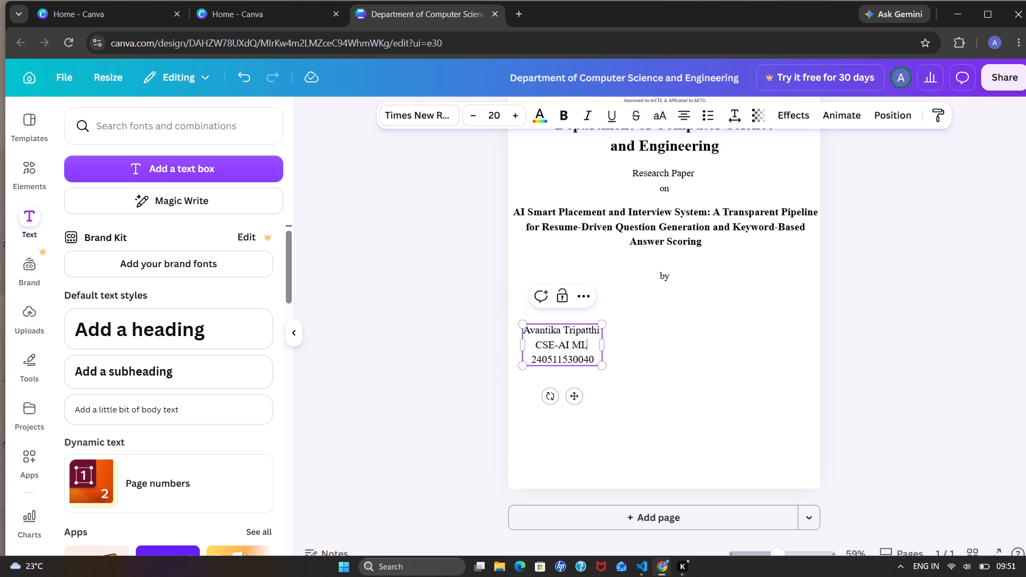
left_click_drag(588, 340, 534, 344)
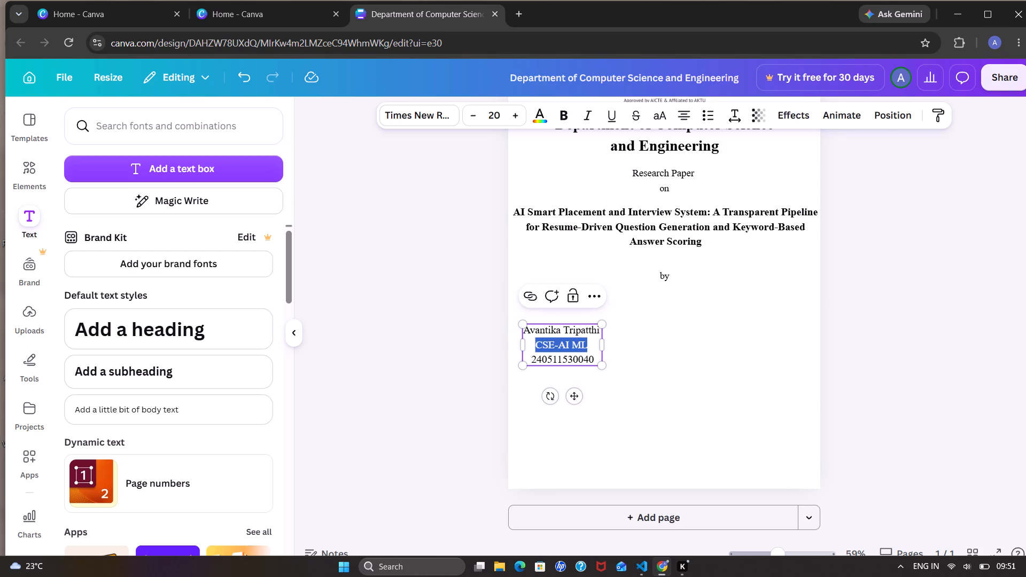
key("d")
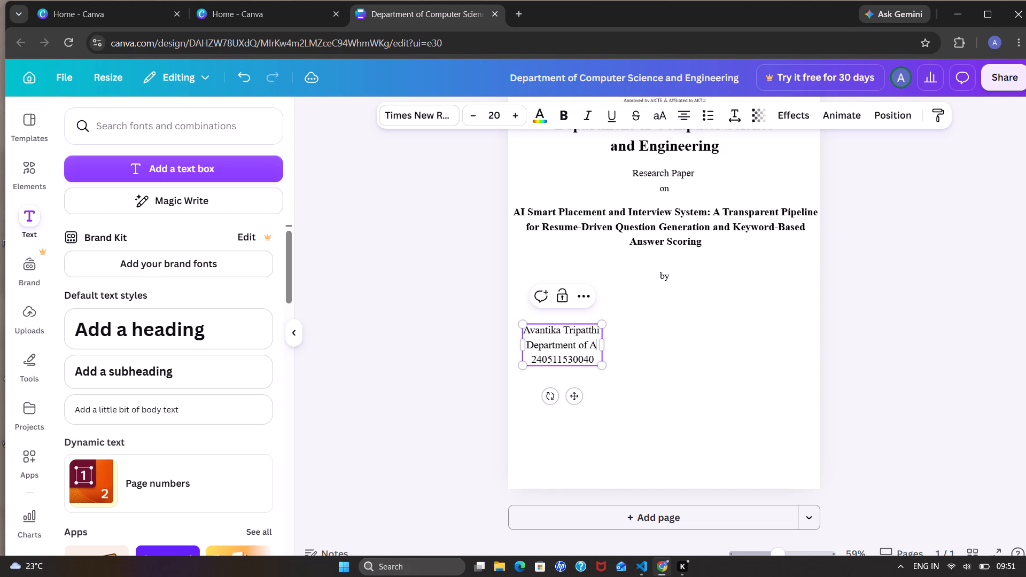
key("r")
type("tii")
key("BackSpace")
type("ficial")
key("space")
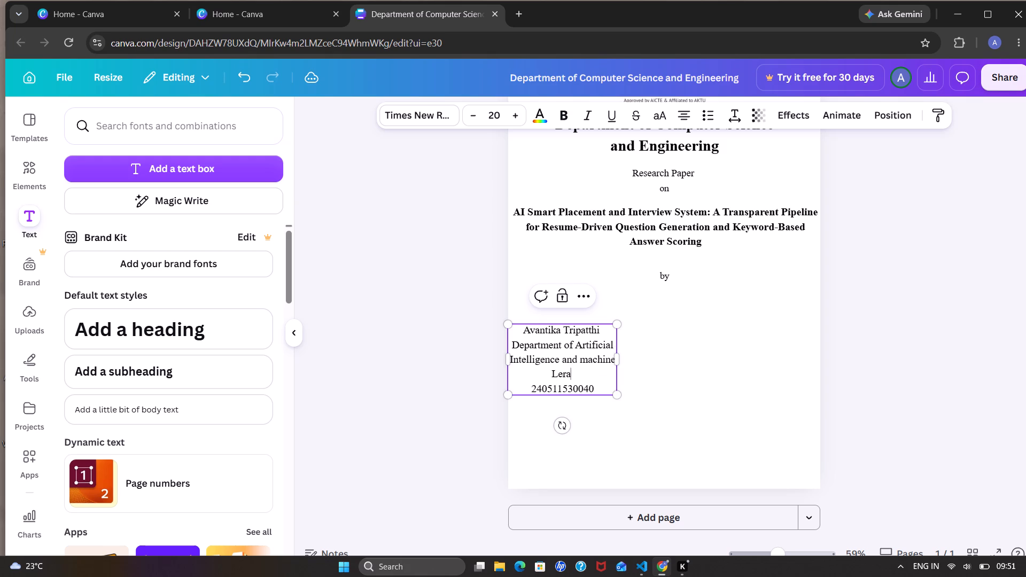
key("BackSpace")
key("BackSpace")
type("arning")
left_click(586, 364)
key("BackSpace")
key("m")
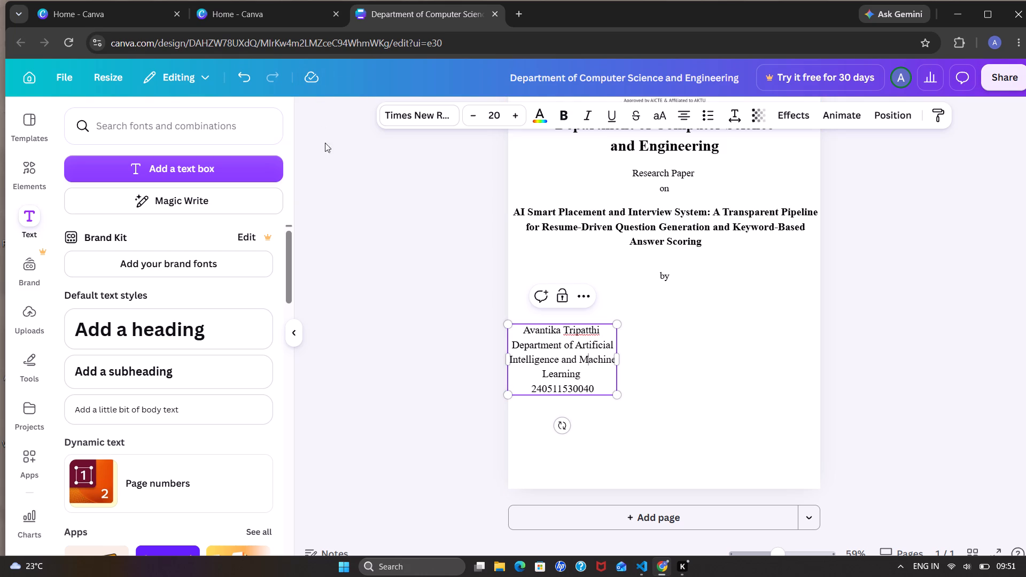
Delete the extra "t" from the first author's surname.
left_click(590, 335)
key("BackSpace")
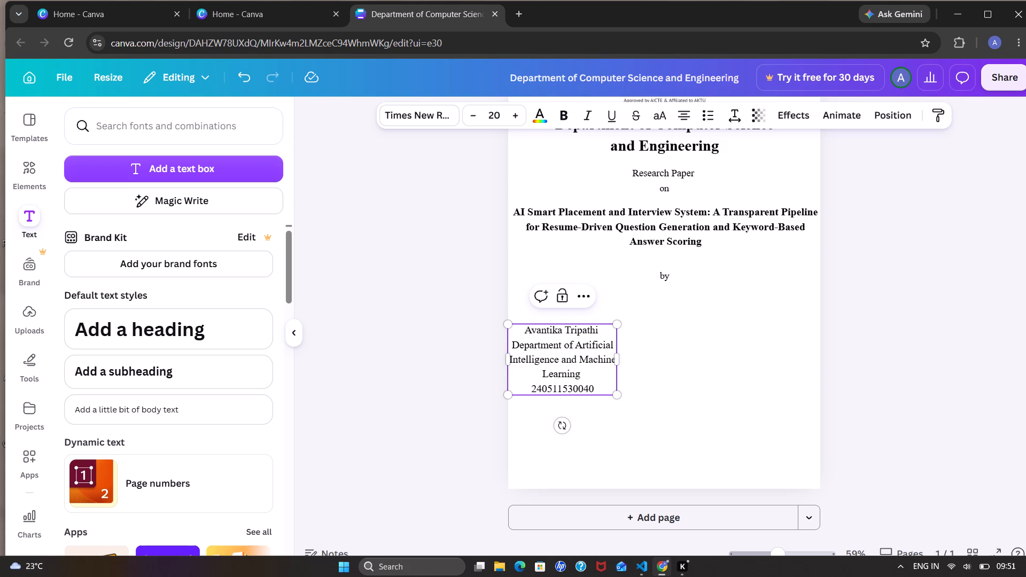
Italicize the full department affiliation in the first author's text block.
left_click_drag(586, 377, 522, 356)
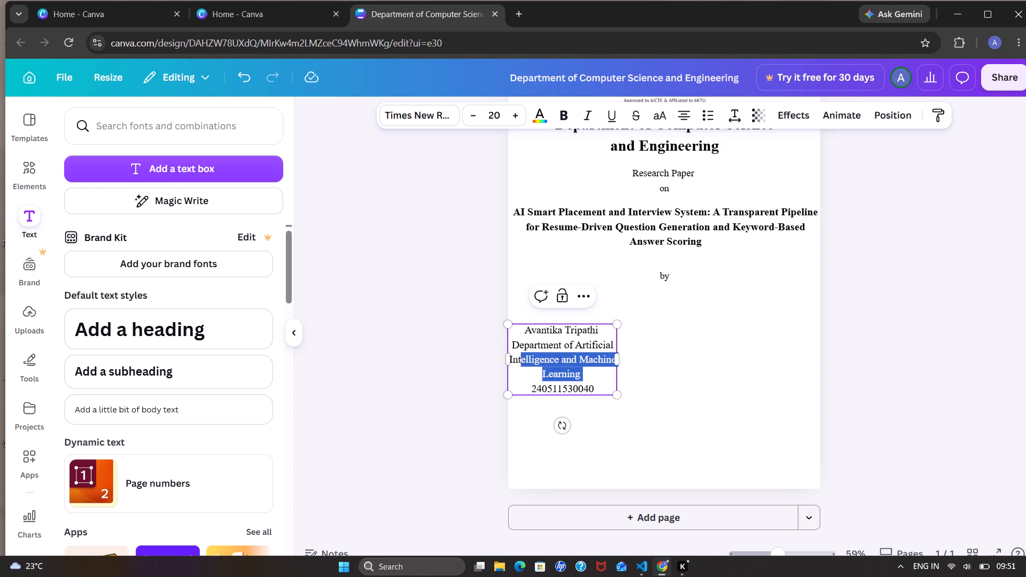
left_click_drag(522, 356, 508, 346)
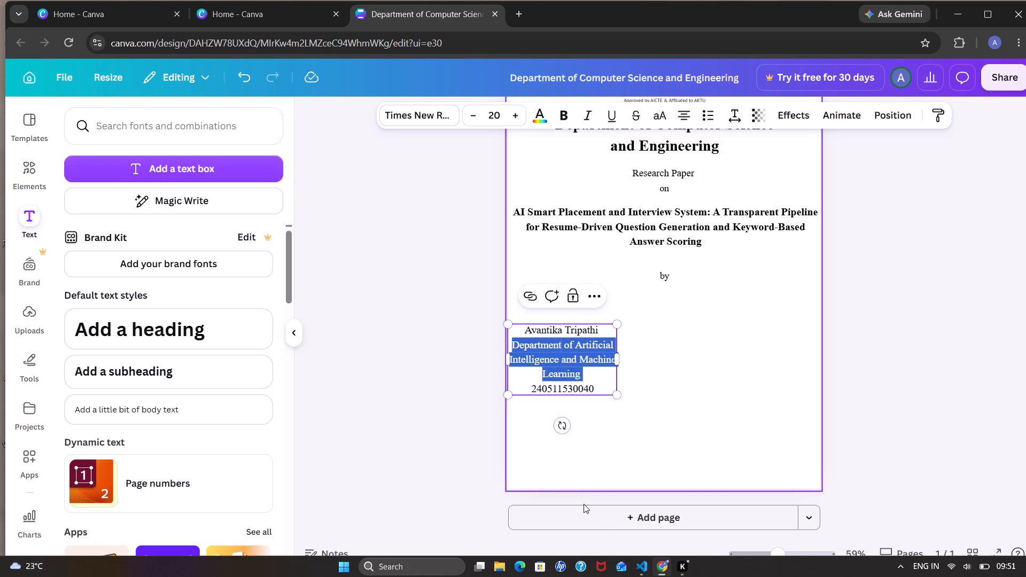
left_click(632, 572)
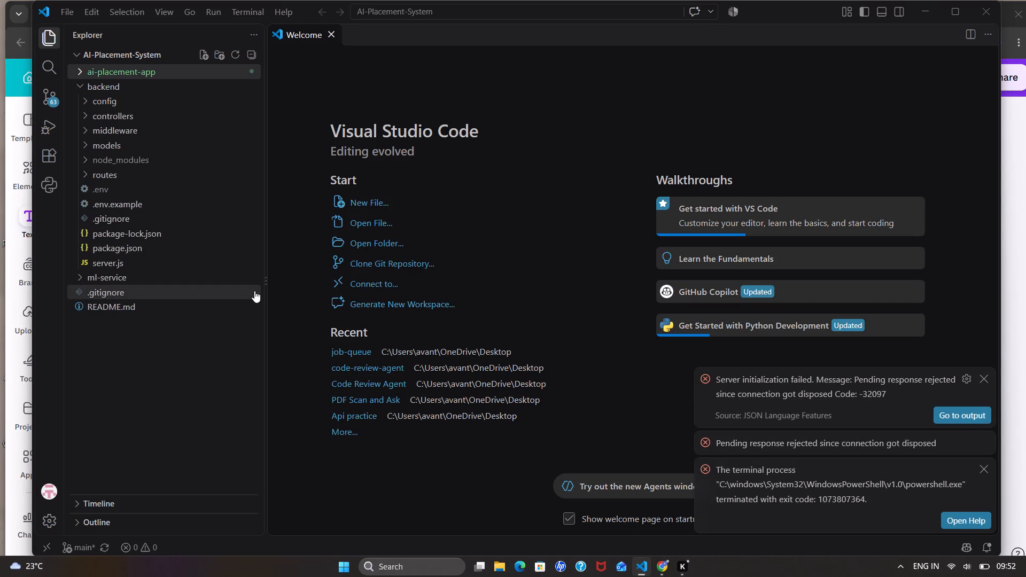
left_click(143, 77)
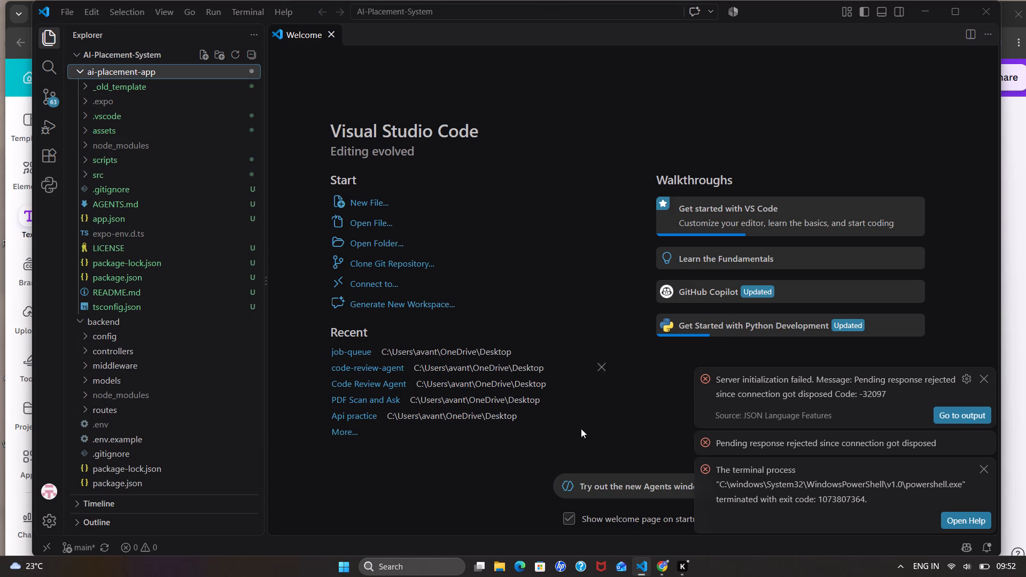
left_click(667, 572)
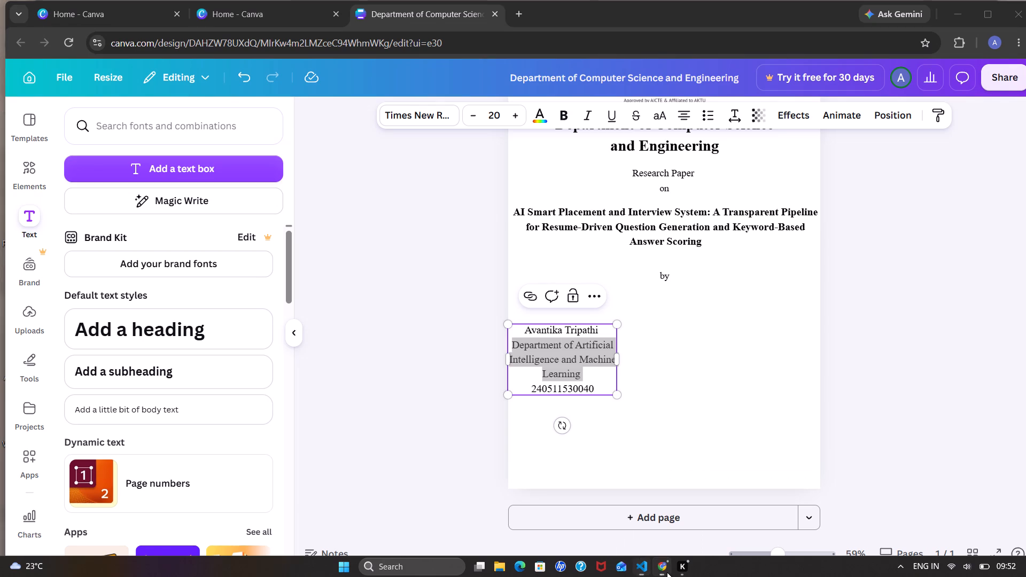
left_click(587, 114)
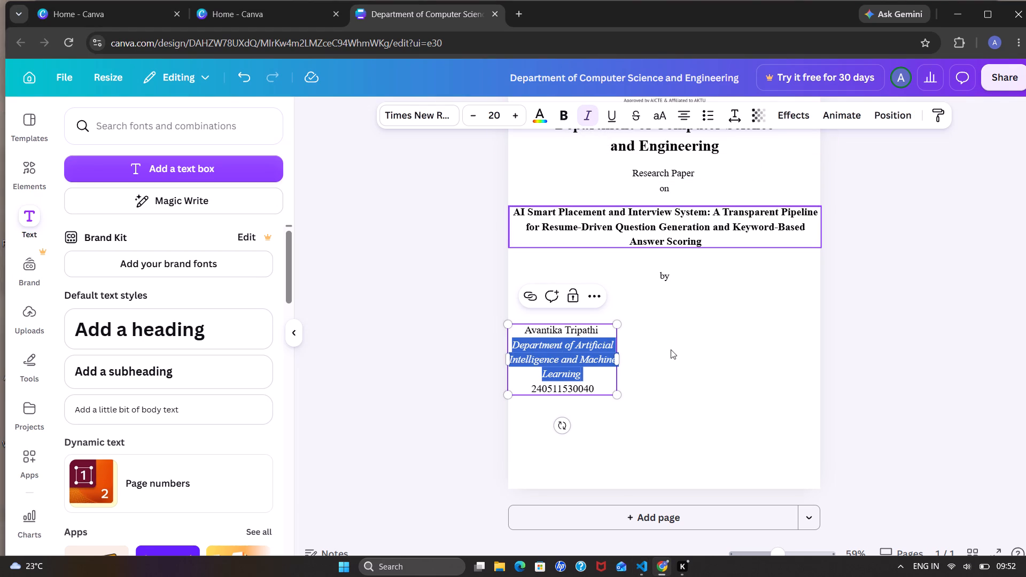
Widen the first author's text box toward the middle of the page.
left_click_drag(617, 358, 631, 354)
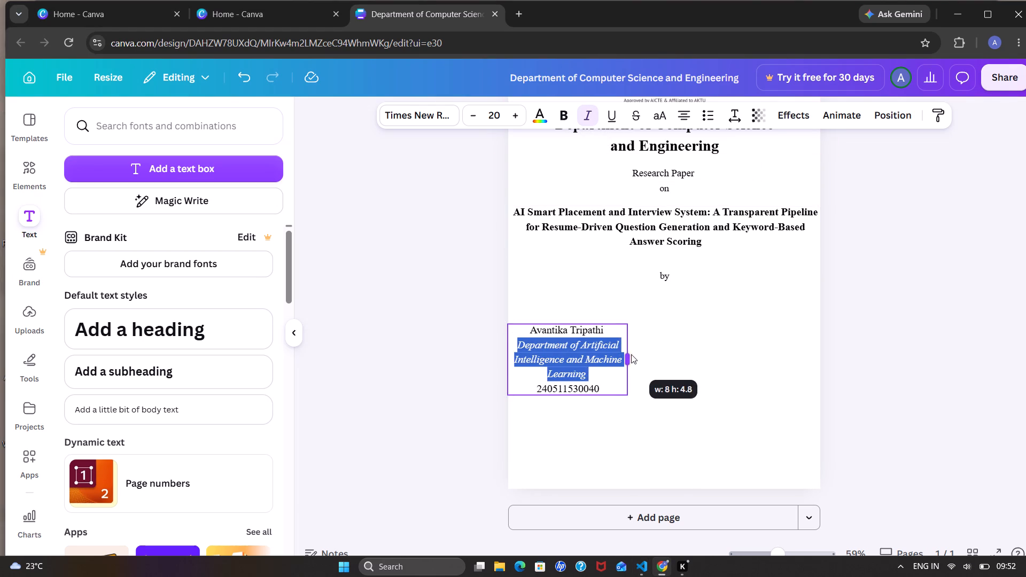
left_click_drag(631, 354, 644, 349)
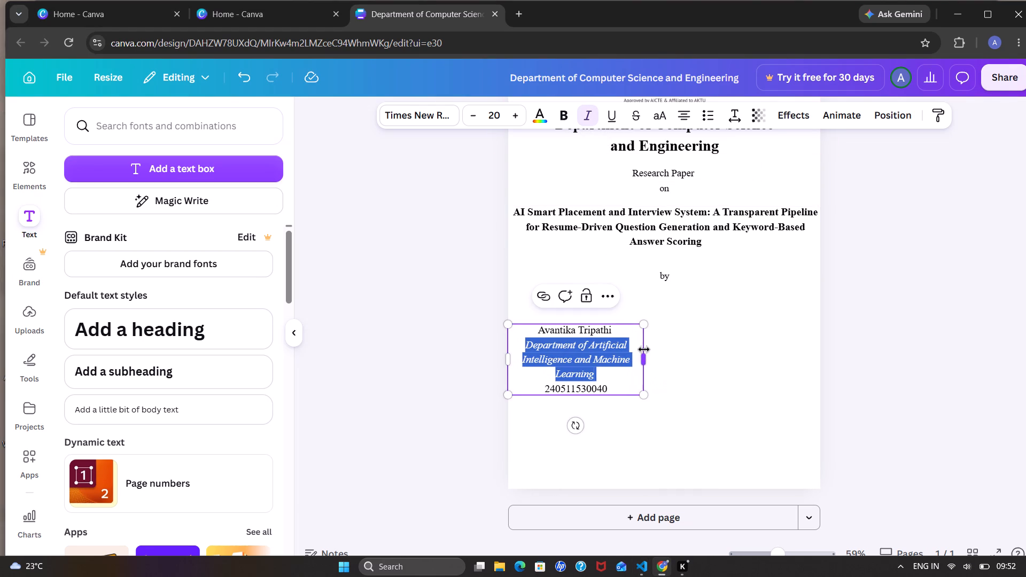
Insert the missing digit 1 in the middle of the first author's roll number.
left_click(620, 384)
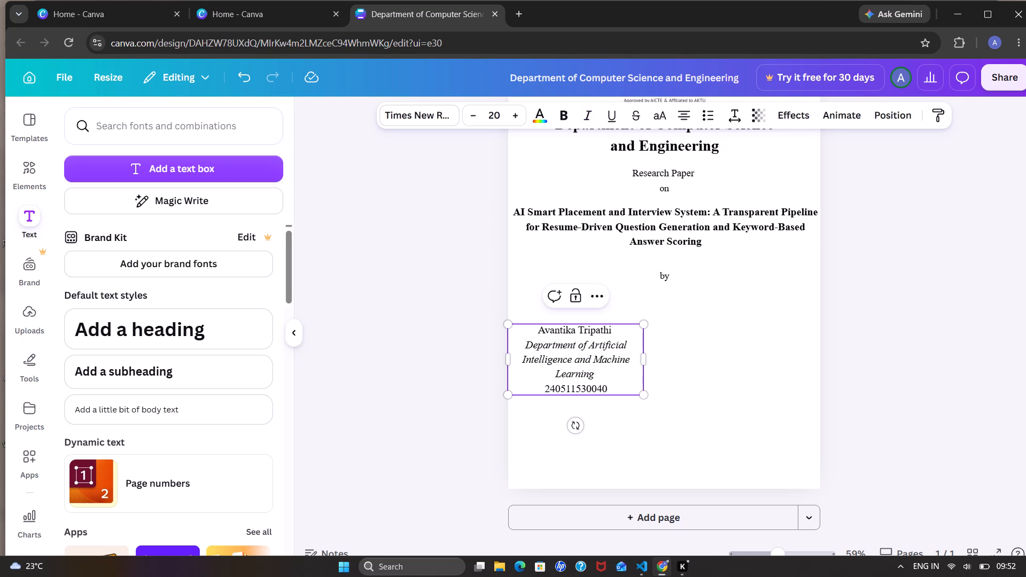
left_click(578, 389)
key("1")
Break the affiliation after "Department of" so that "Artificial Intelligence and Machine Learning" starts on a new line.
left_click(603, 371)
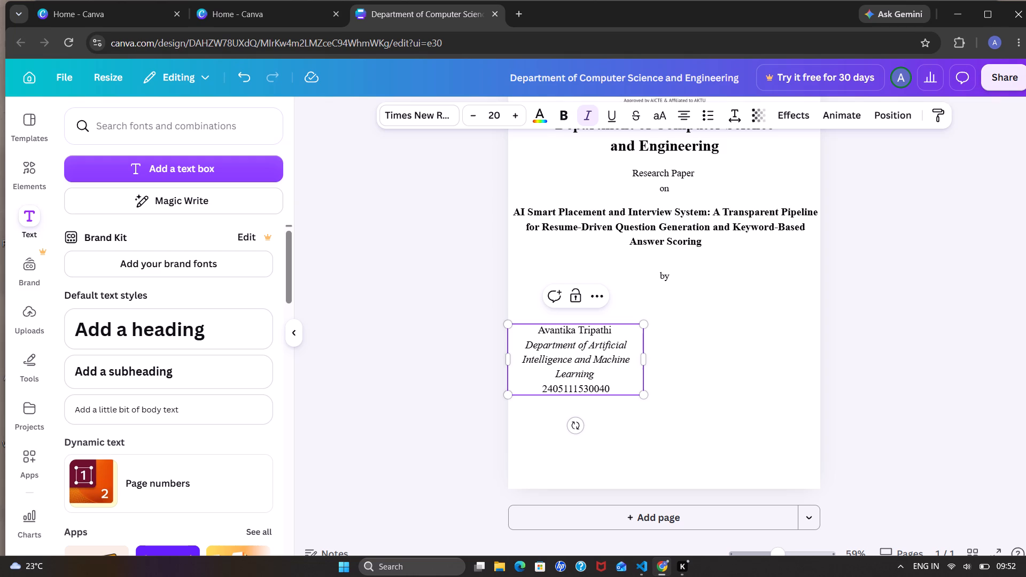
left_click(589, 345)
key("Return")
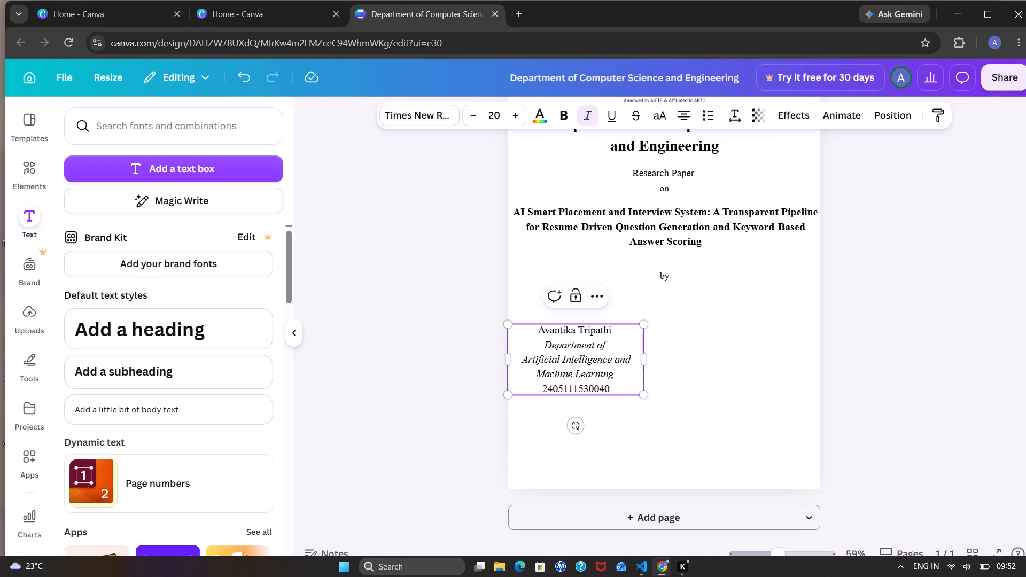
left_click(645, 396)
Reduce the font size of the italic department affiliation lines to 17.
left_click_drag(615, 374, 512, 358)
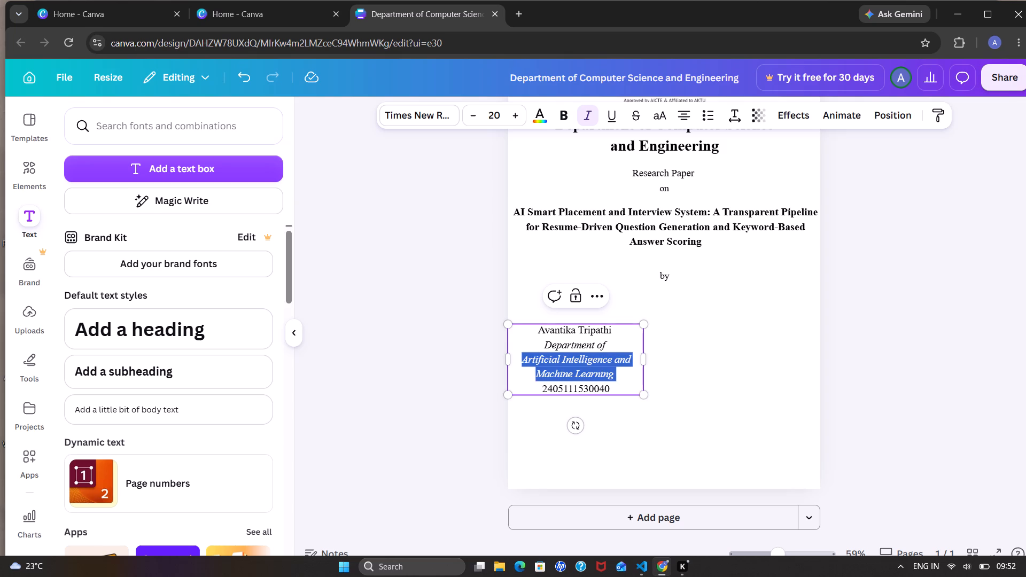
left_click_drag(512, 358, 535, 338)
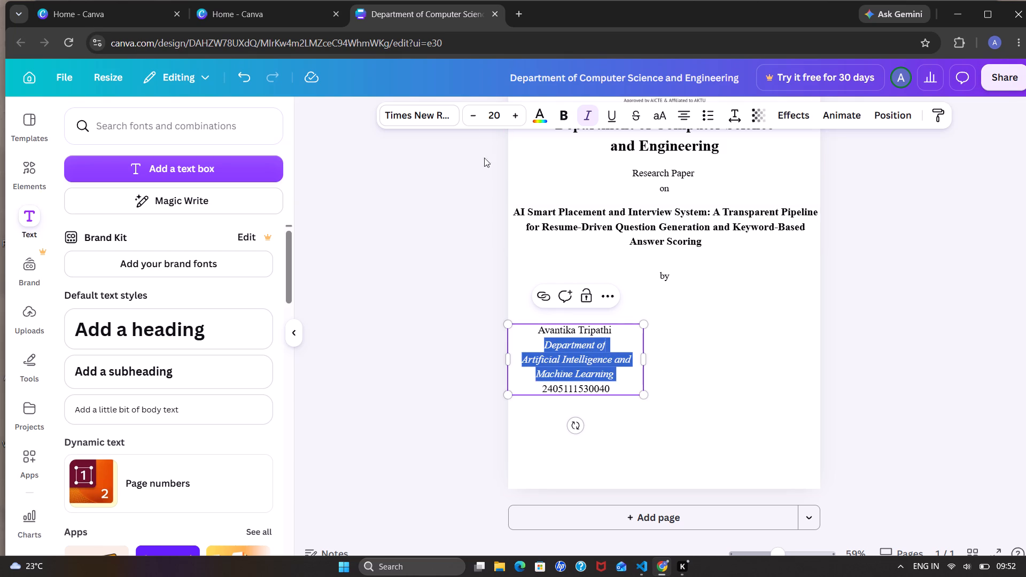
left_click(469, 112)
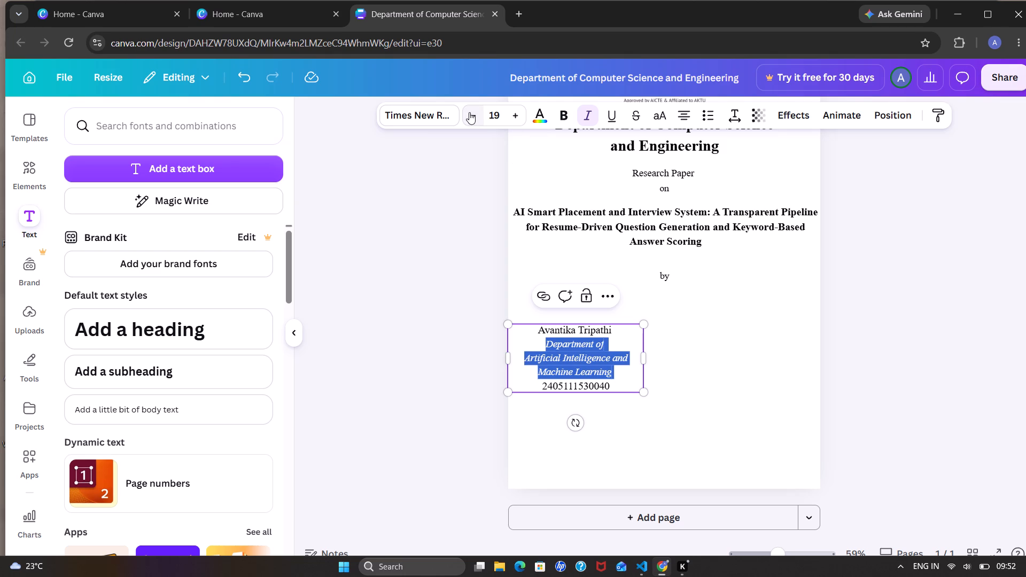
left_click(469, 112)
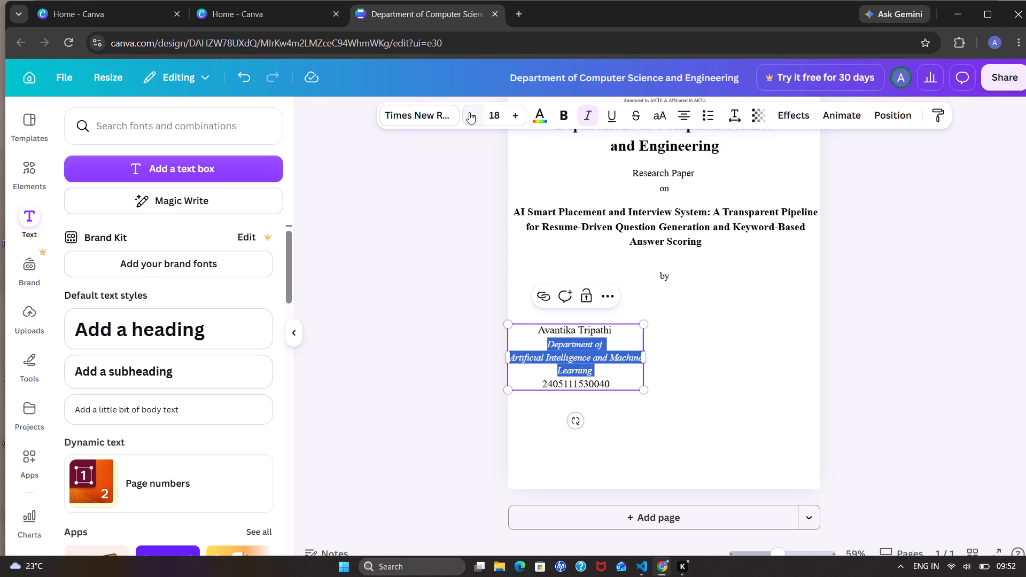
left_click(469, 112)
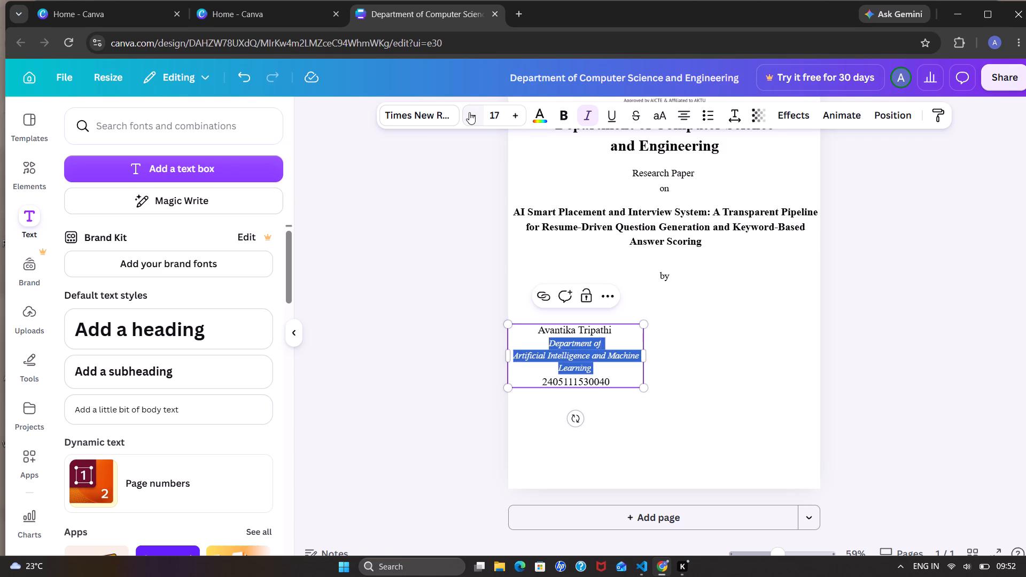
left_click(469, 112)
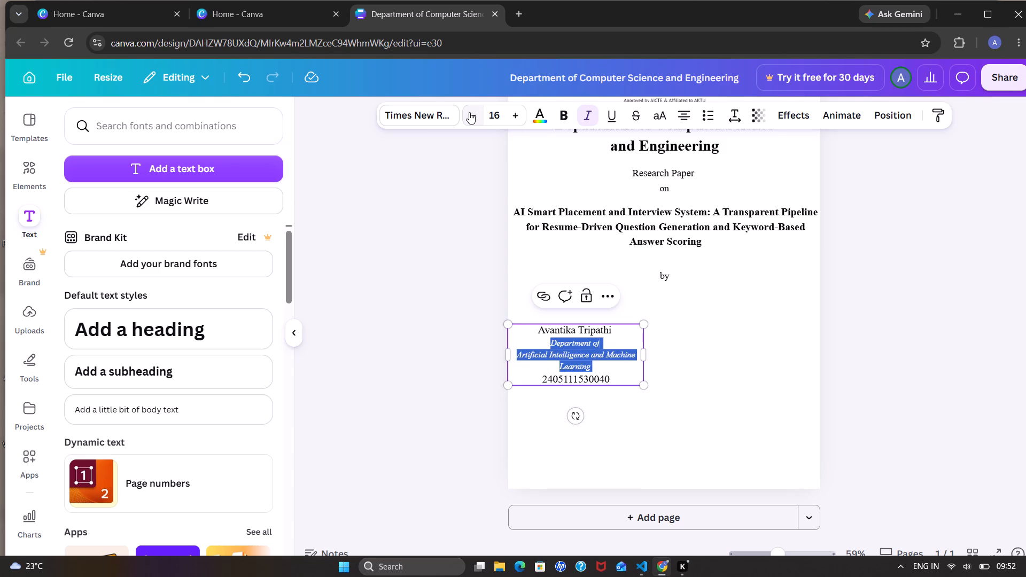
left_click(469, 112)
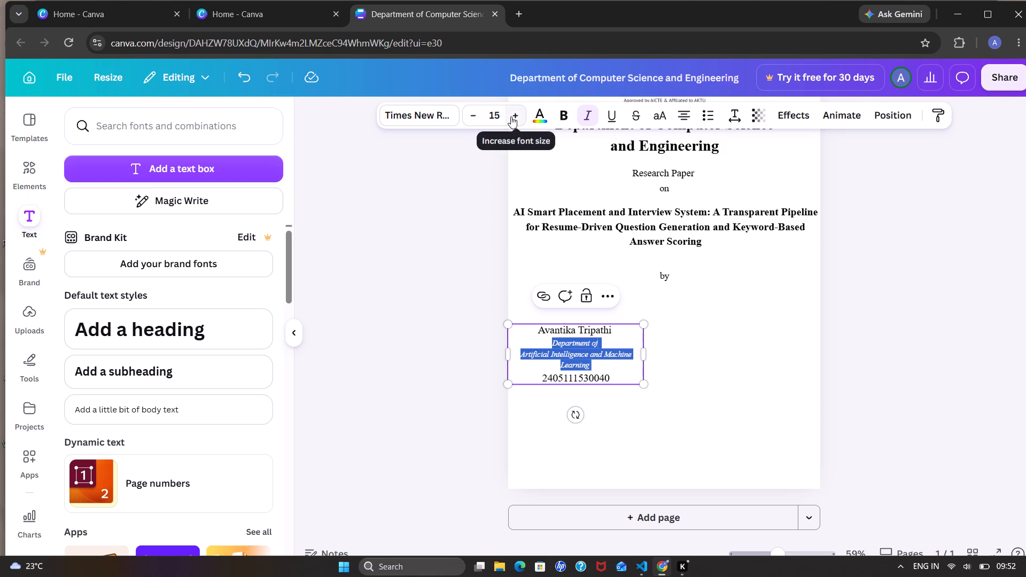
double_click(511, 116)
left_click(511, 116)
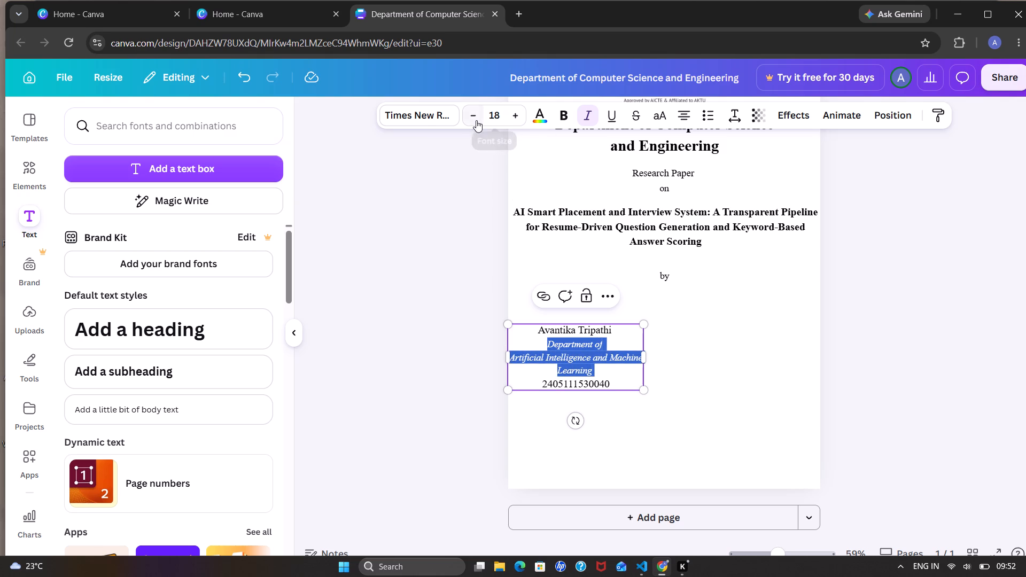
left_click(476, 120)
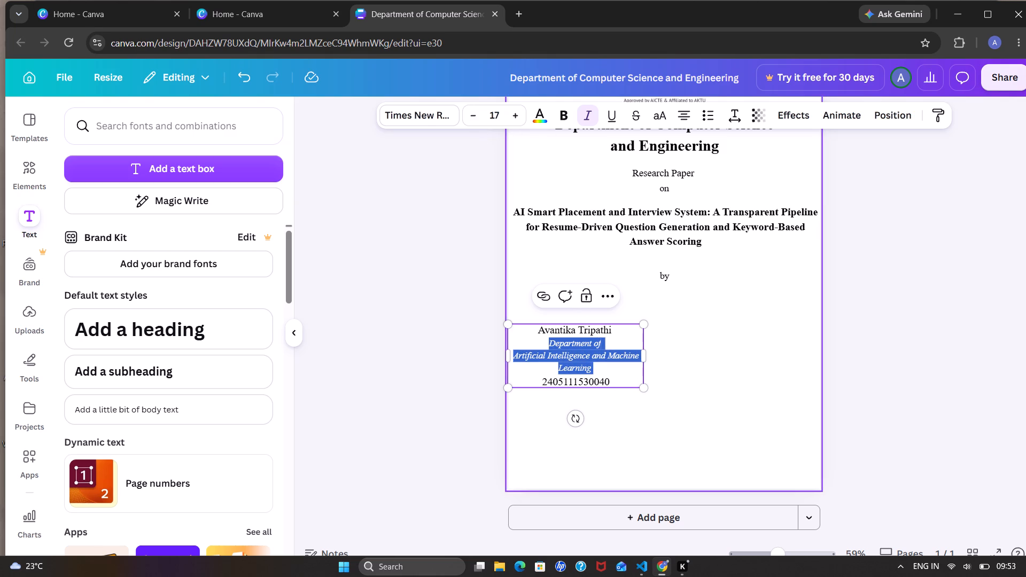
Remove the line break between "Department of" and "Artificial Intelligence" and leave text editing.
left_click(512, 358)
key("BackSpace")
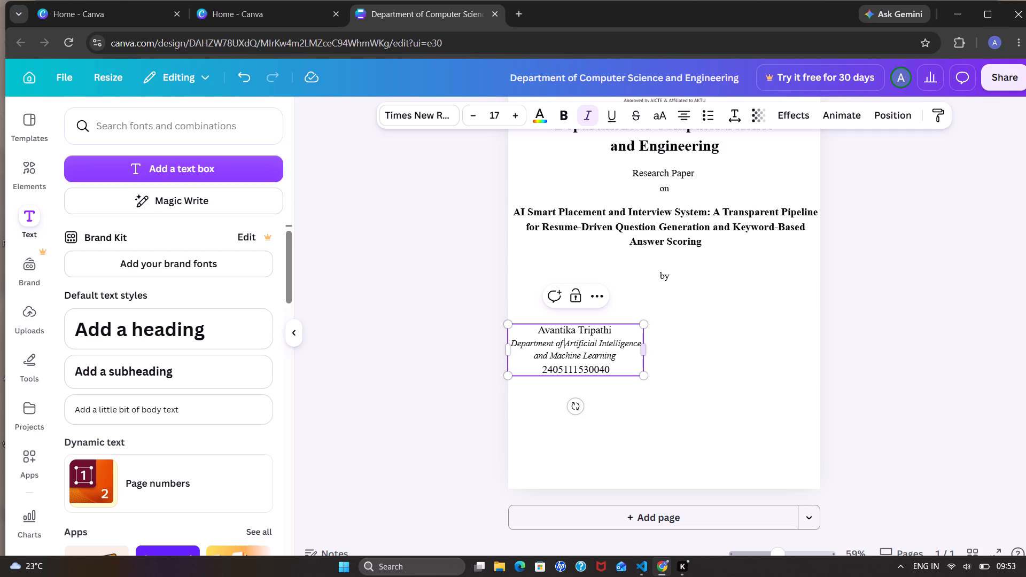
left_click(665, 401)
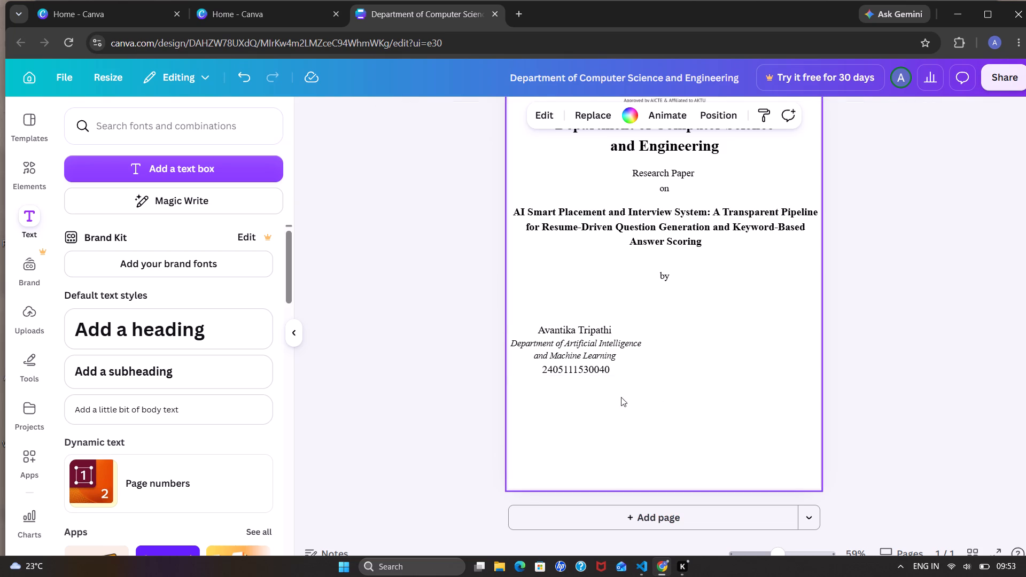
Duplicate the first author block and place the copy level with it against the page's right edge.
left_click(604, 374)
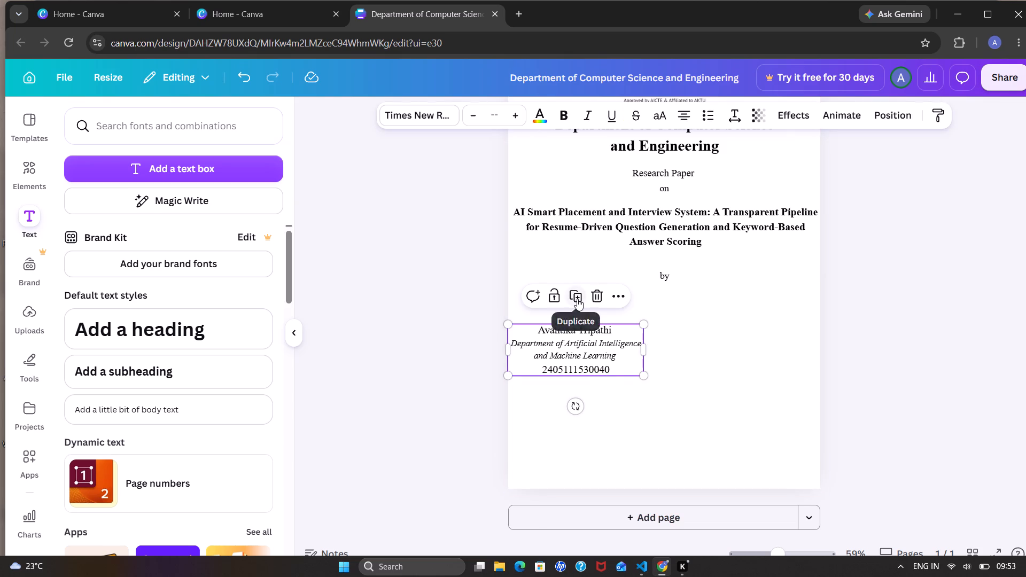
left_click(577, 299)
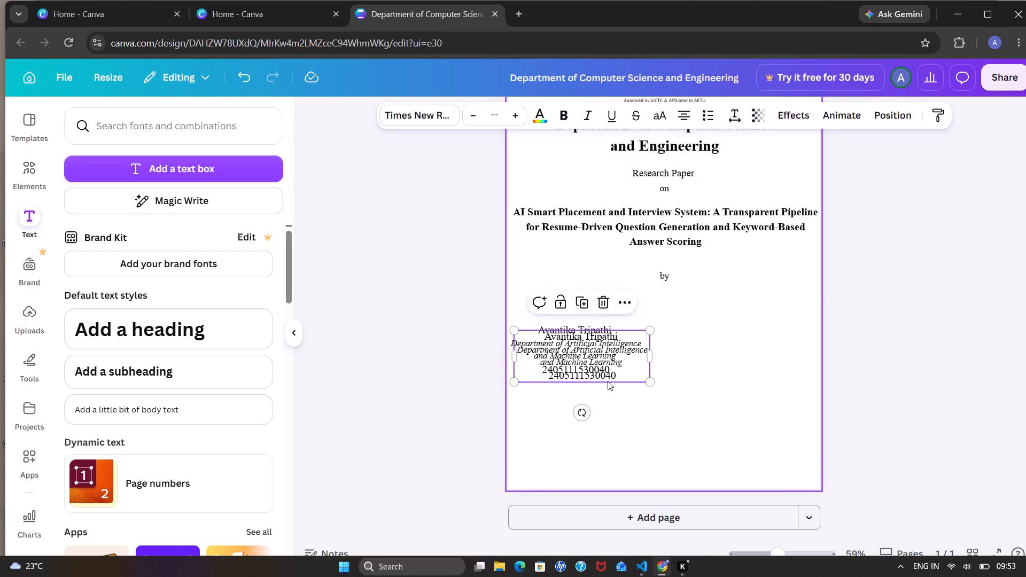
left_click_drag(623, 373, 776, 365)
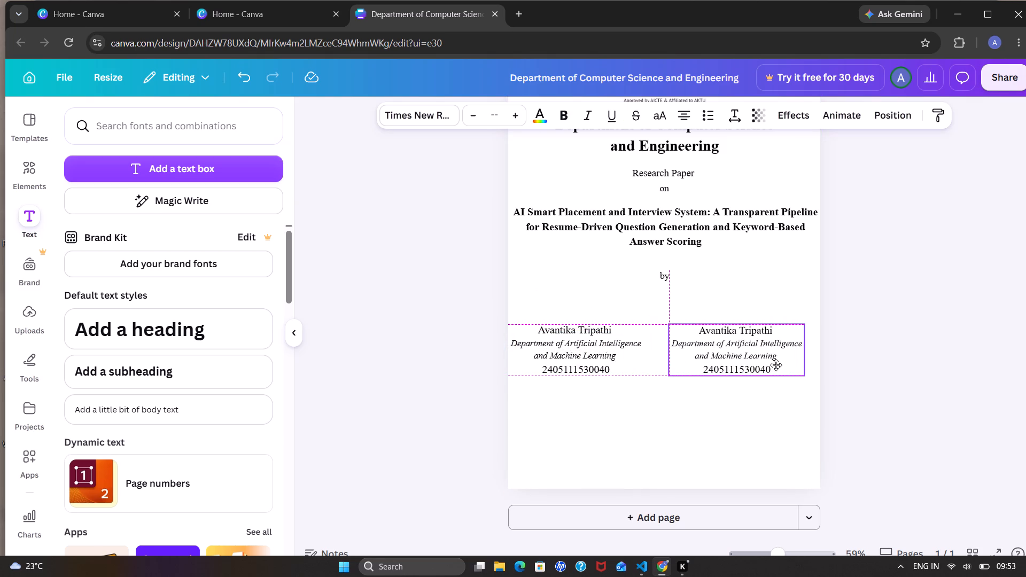
left_click_drag(776, 365, 776, 365)
left_click_drag(776, 365, 789, 364)
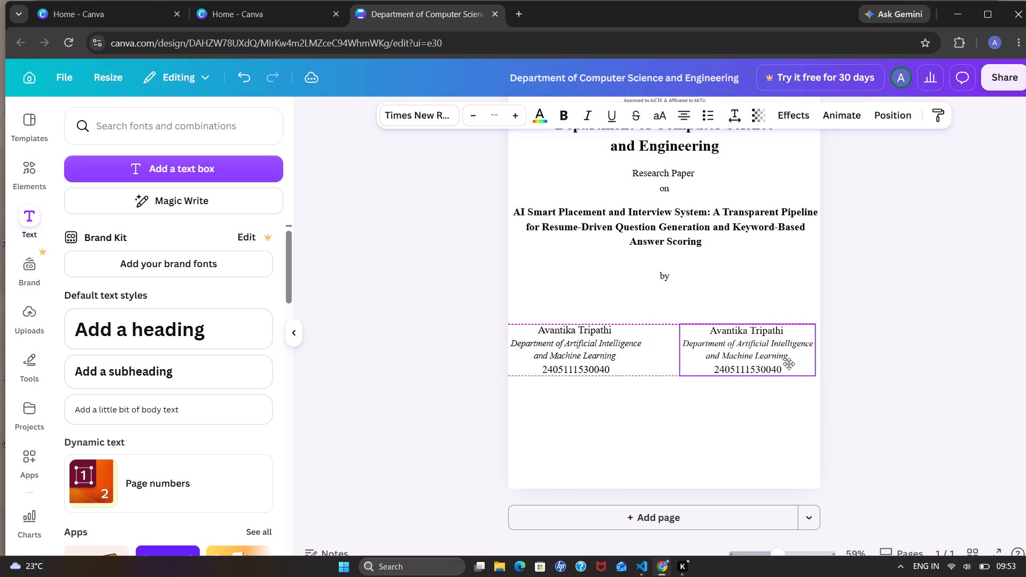
left_click_drag(789, 364, 792, 363)
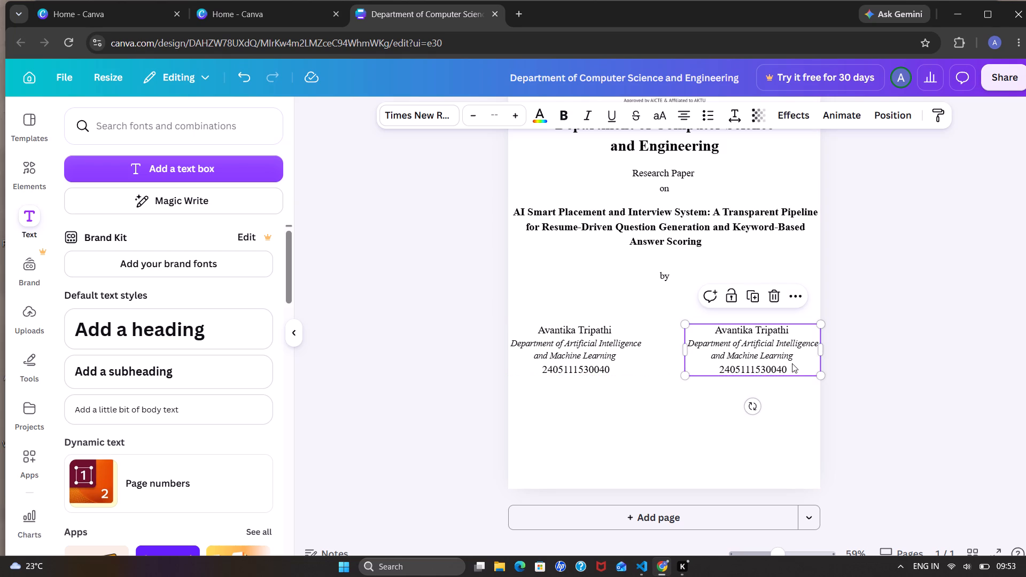
Replace the last two digits of the roll number in the second author block with the second author's digits.
left_click(789, 367)
left_click(789, 367)
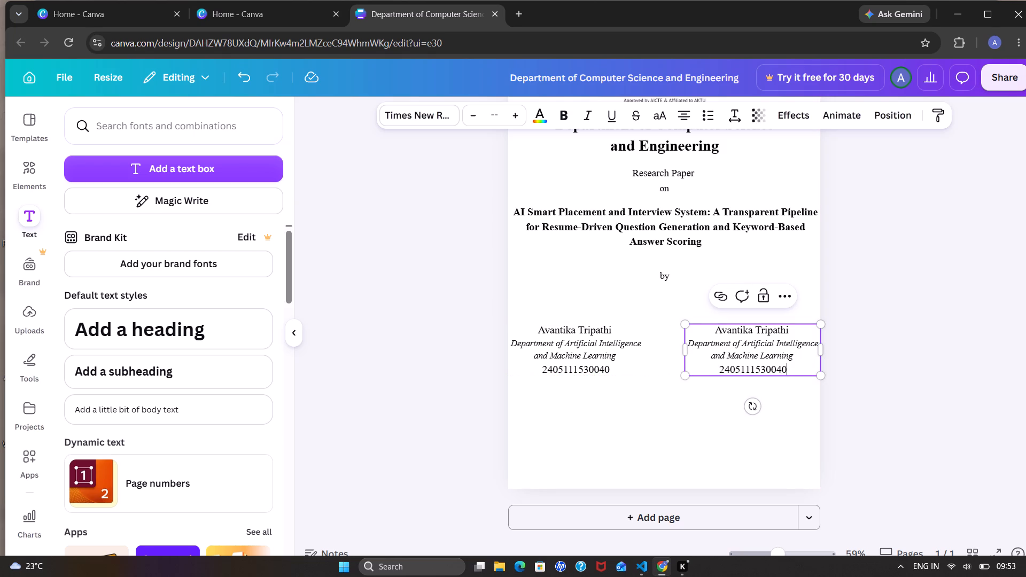
key("BackSpace")
key("BackSpace")
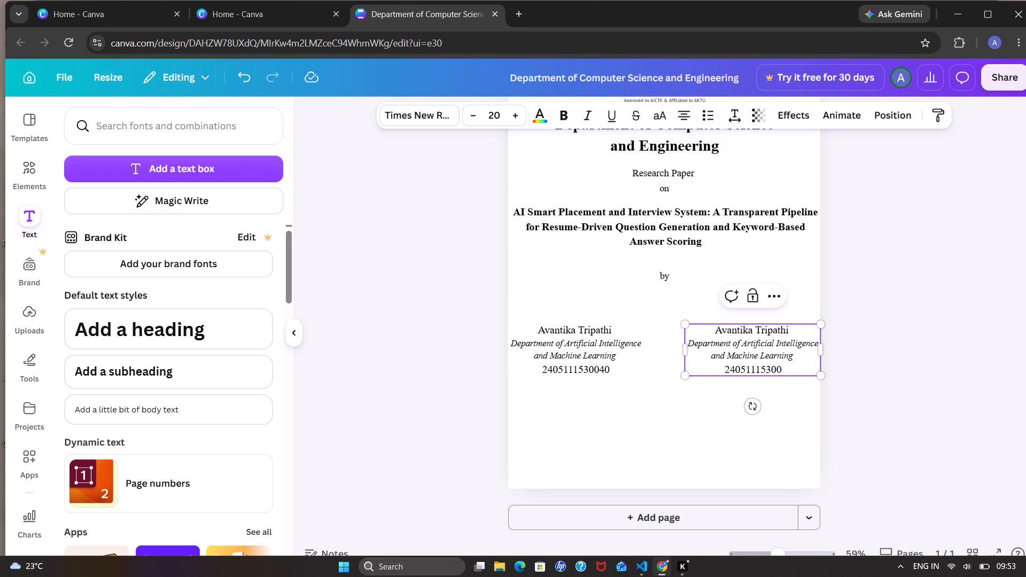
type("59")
Replace the name in the second author block with the second author's full name and leave text editing.
left_click(788, 333)
key("BackSpace")
key("BackSpace")
key("BackSpace")
key("BackSpace")
key("BackSpace")
key("BackSpace")
key("BackSpace")
key("BackSpace")
key("BackSpace")
key("BackSpace")
key("BackSpace")
key("BackSpace")
key("BackSpace")
key("BackSpace")
key("BackSpace")
key("BackSpace")
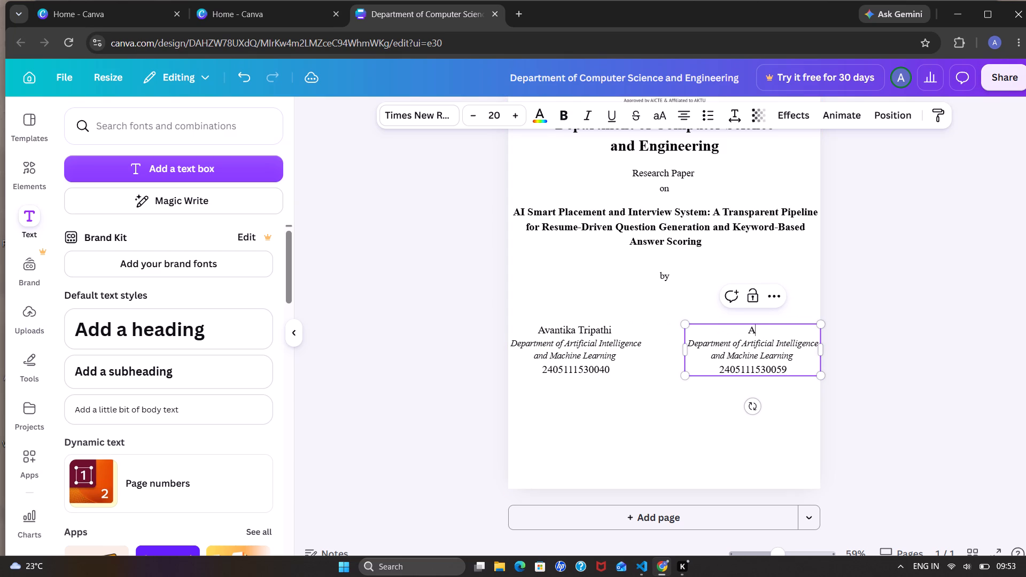
key("BackSpace")
key("BackSpace")
key("BackSpace")
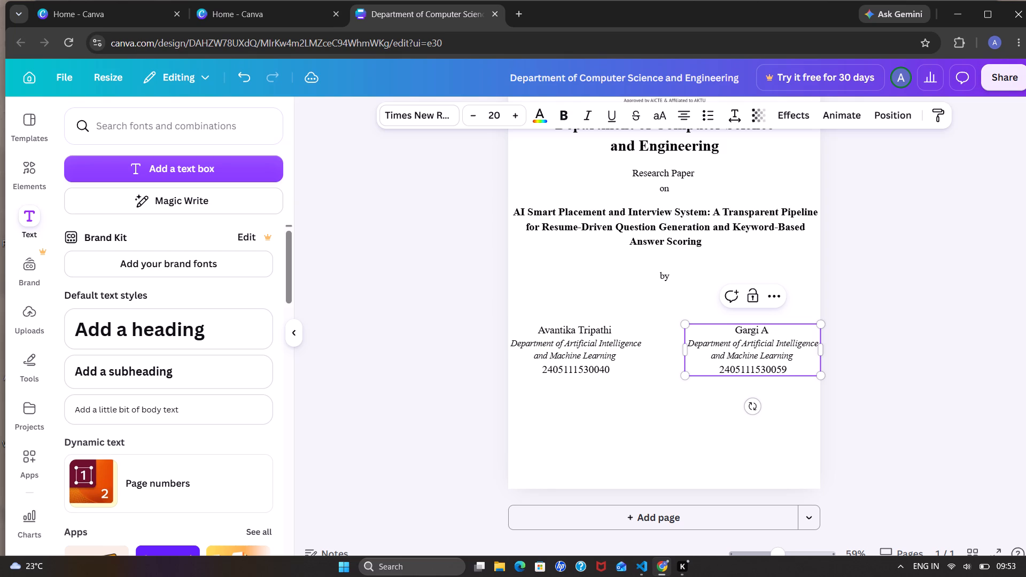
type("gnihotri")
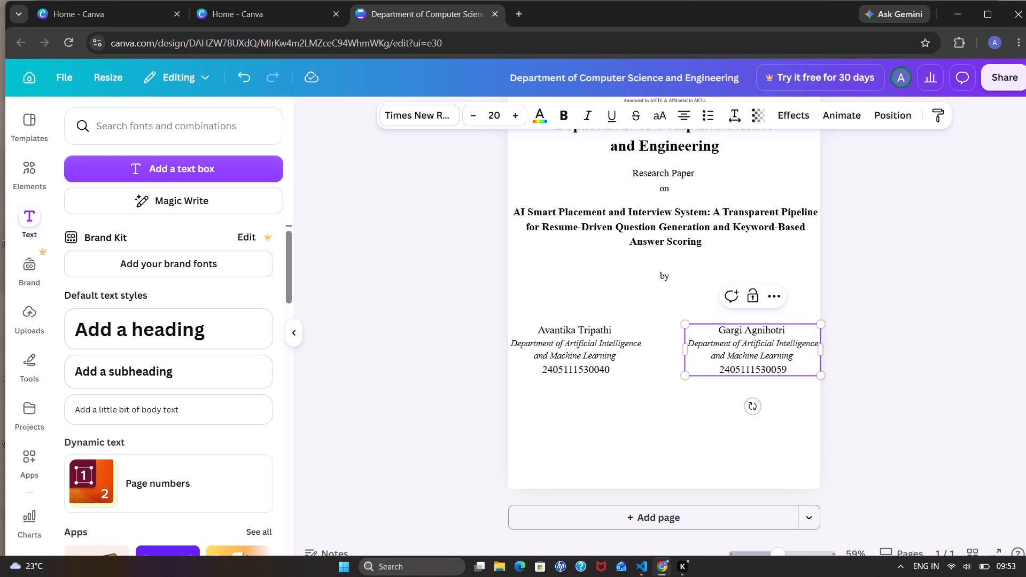
left_click(782, 372)
left_click(790, 394)
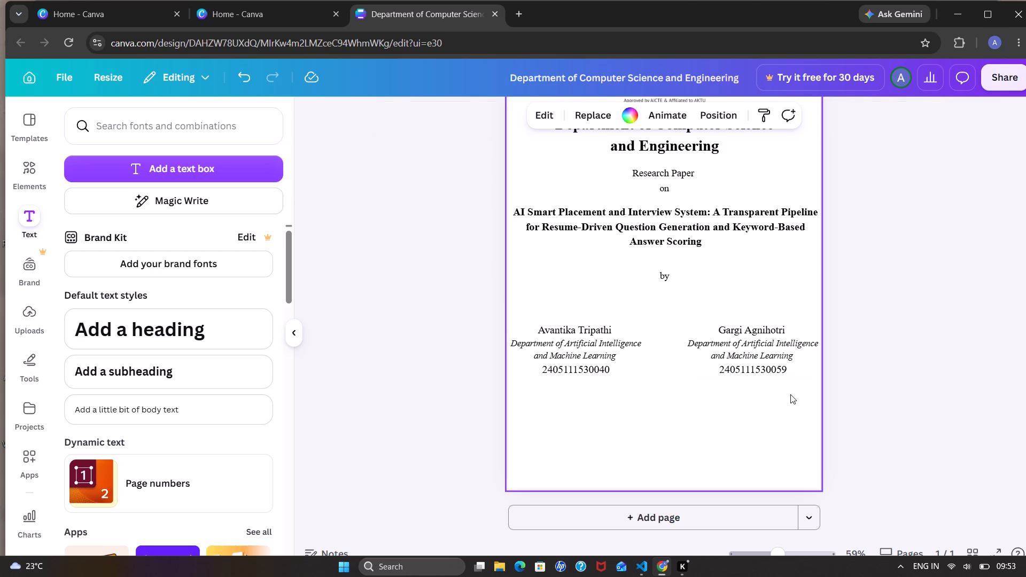
Duplicate the second author block and place the copy below the first author block, near the bottom of the page.
left_click(770, 370)
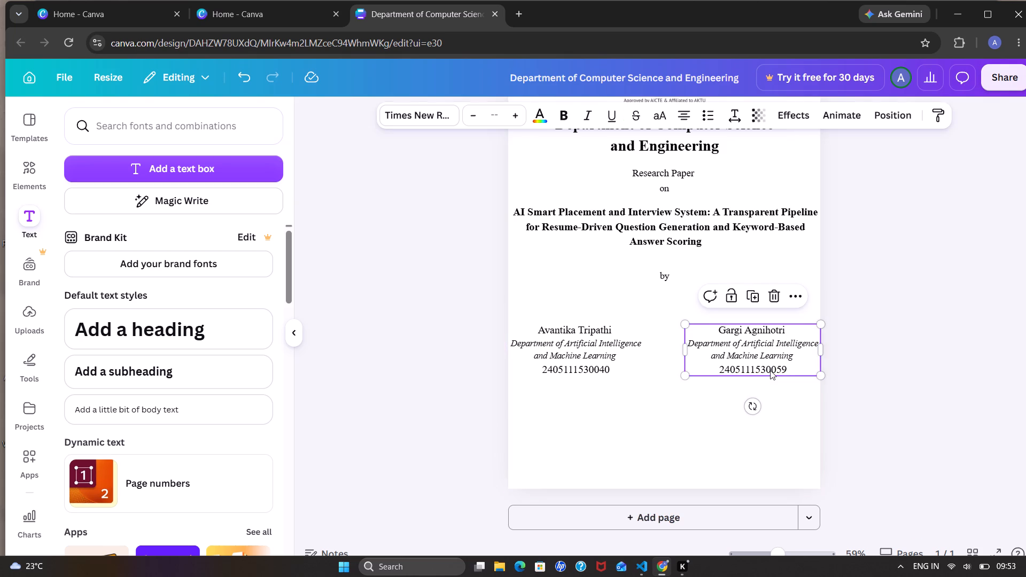
left_click(752, 300)
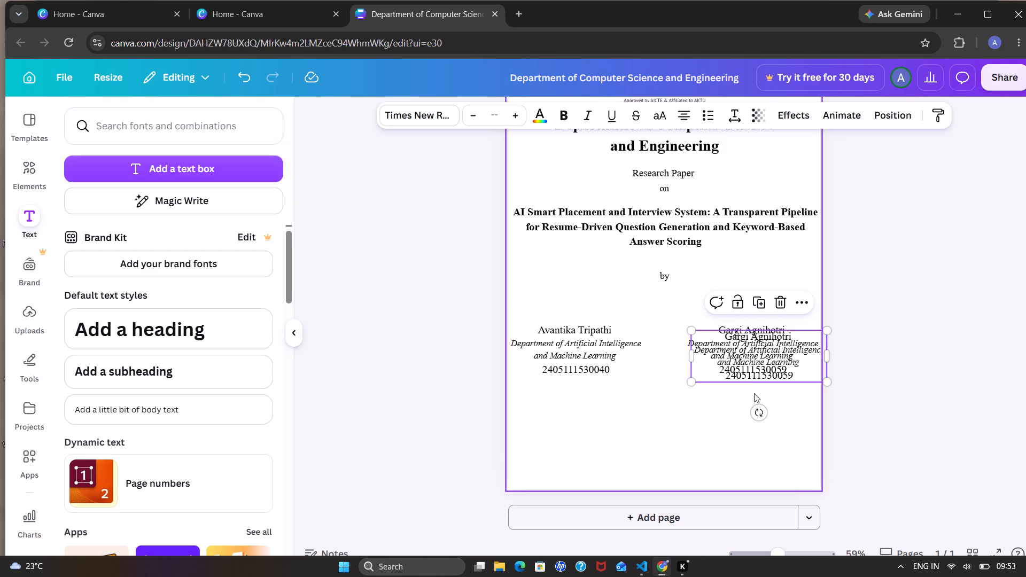
left_click_drag(797, 371, 751, 408)
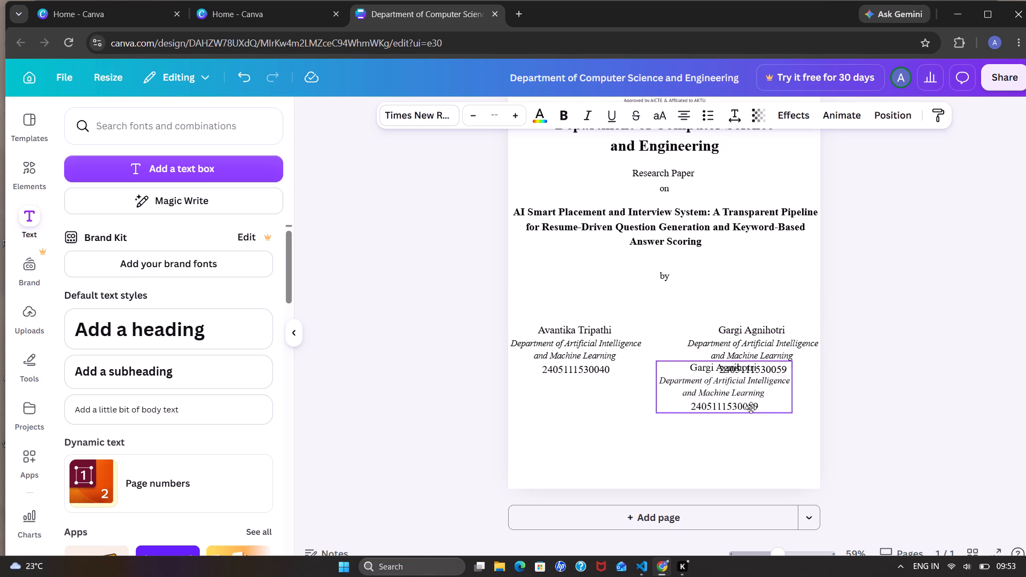
left_click_drag(751, 408, 618, 453)
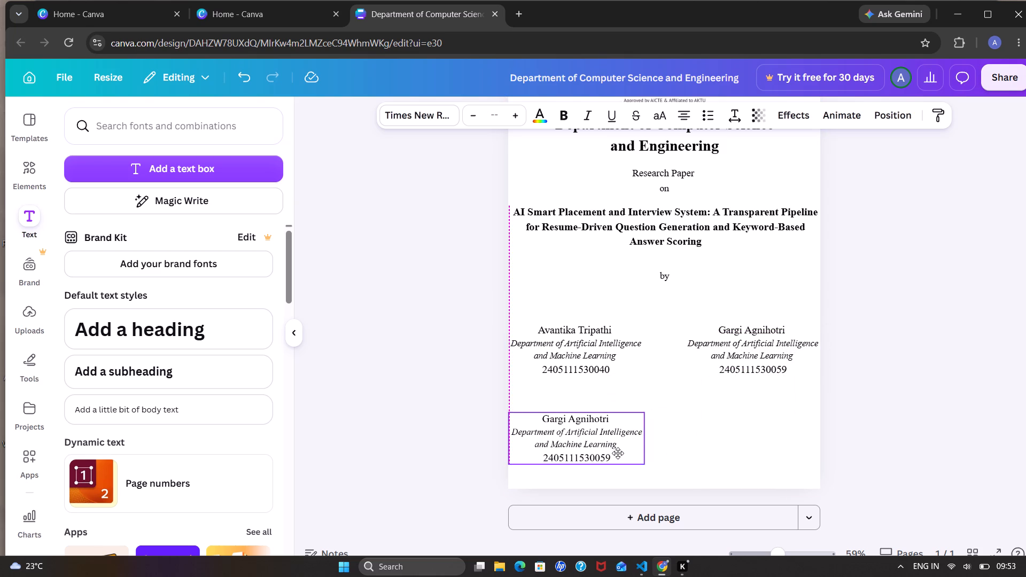
left_click_drag(618, 453, 618, 458)
Replace the last two digits of the roll number in the third author block with the third author's digits.
left_click(618, 458)
left_click(615, 461)
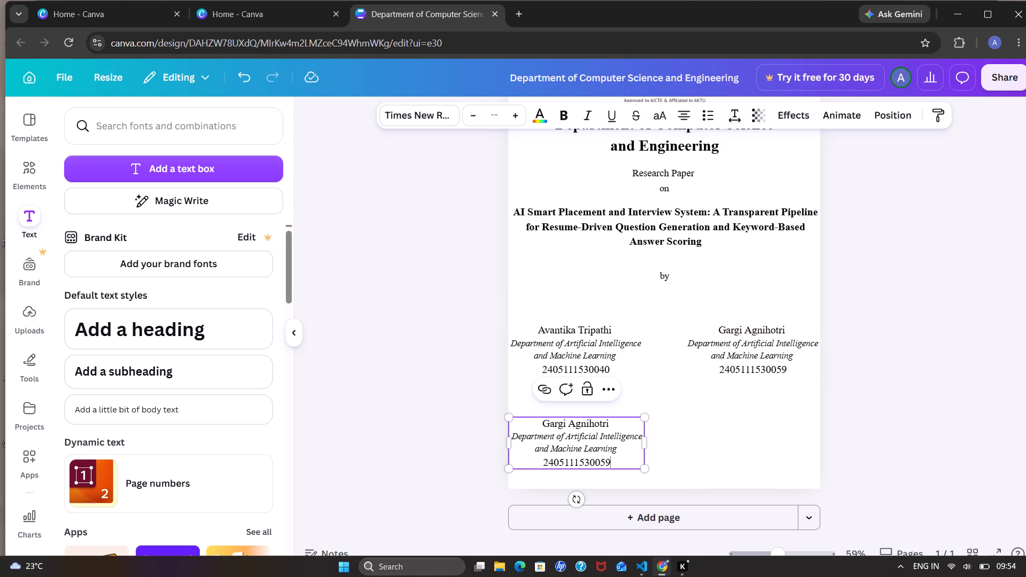
key("BackSpace")
key("BackSpace")
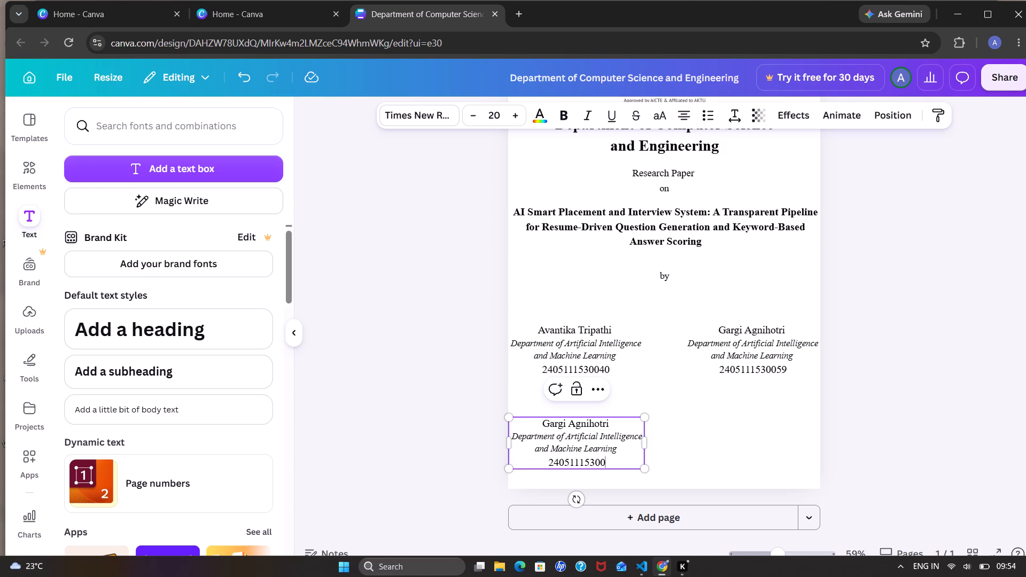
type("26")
Replace the name in the third author block with the third author's full name and leave text editing.
left_click(609, 427)
key("BackSpace")
key("Delete")
key("BackSpace")
key("BackSpace")
key("BackSpace")
key("BackSpace")
key("BackSpace")
key("BackSpace")
key("BackSpace")
key("BackSpace")
key("BackSpace")
key("BackSpace")
key("BackSpace")
key("BackSpace")
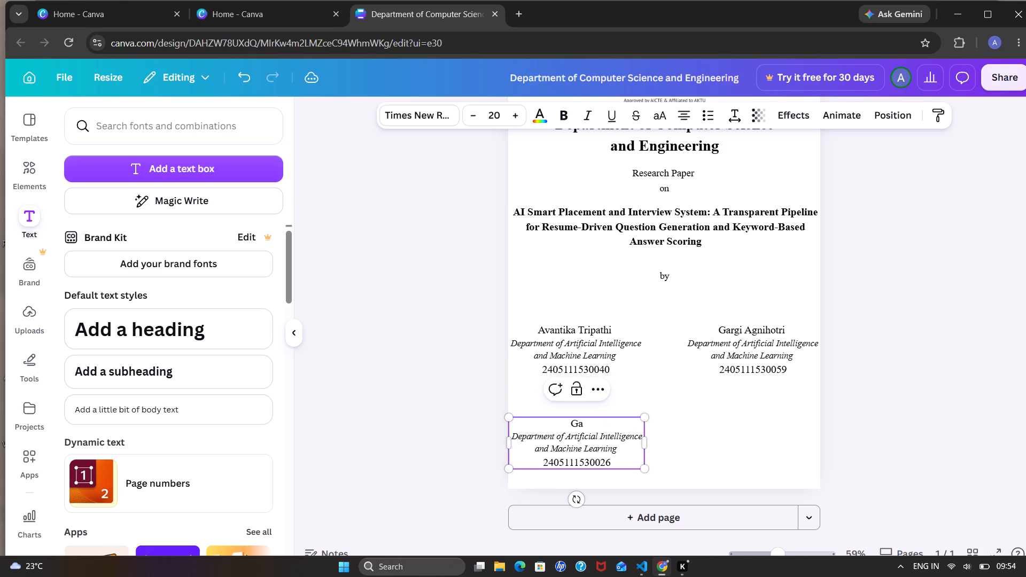
key("BackSpace")
key("BackSpace")
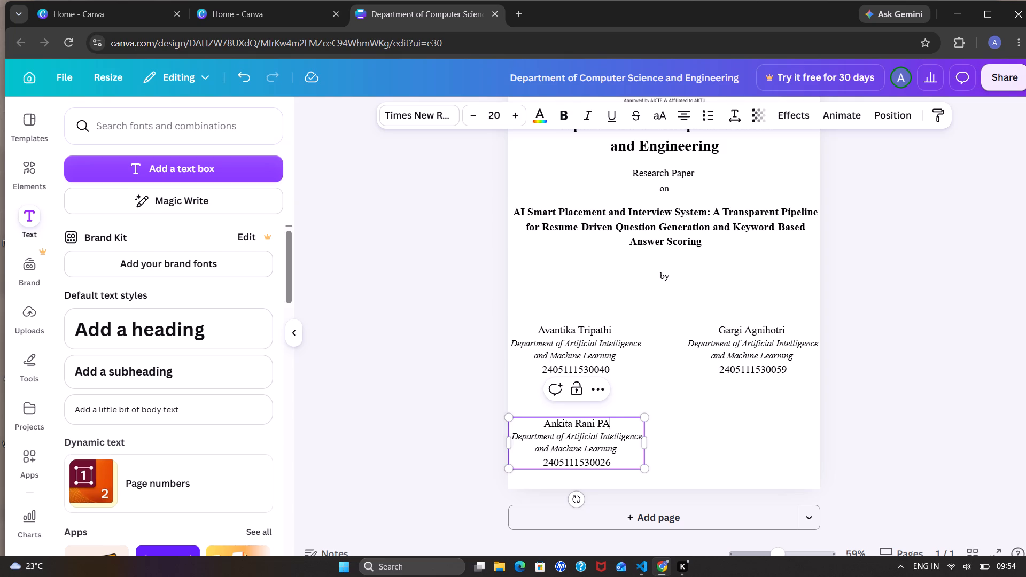
key("BackSpace")
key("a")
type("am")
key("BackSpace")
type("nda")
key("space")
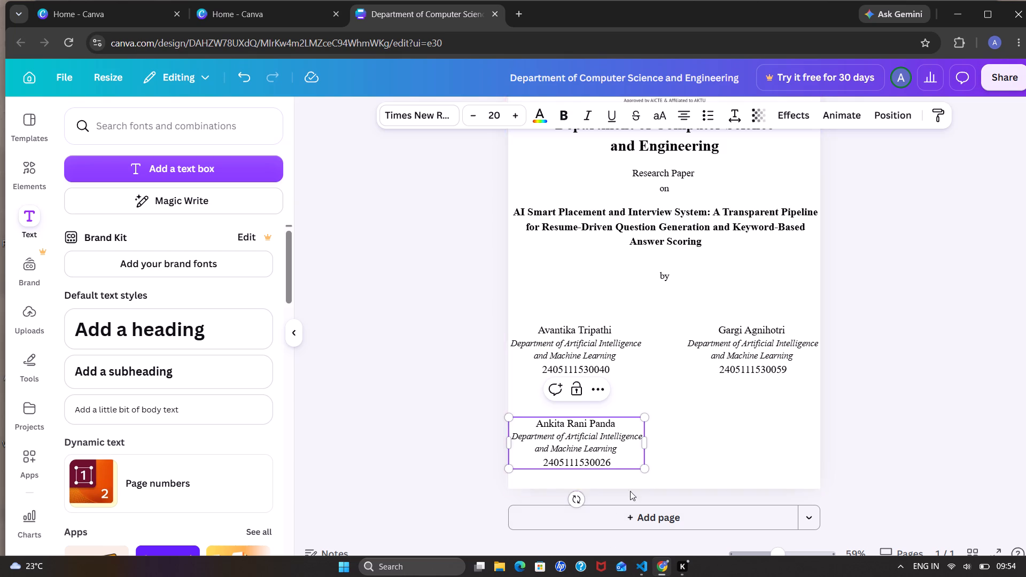
left_click(625, 456)
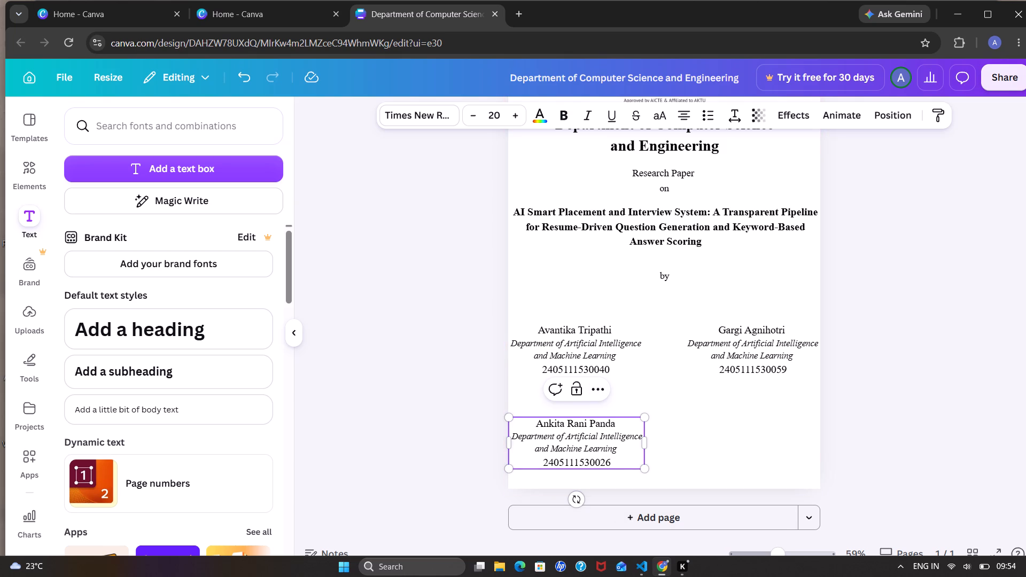
left_click(622, 463)
left_click_drag(694, 447, 635, 451)
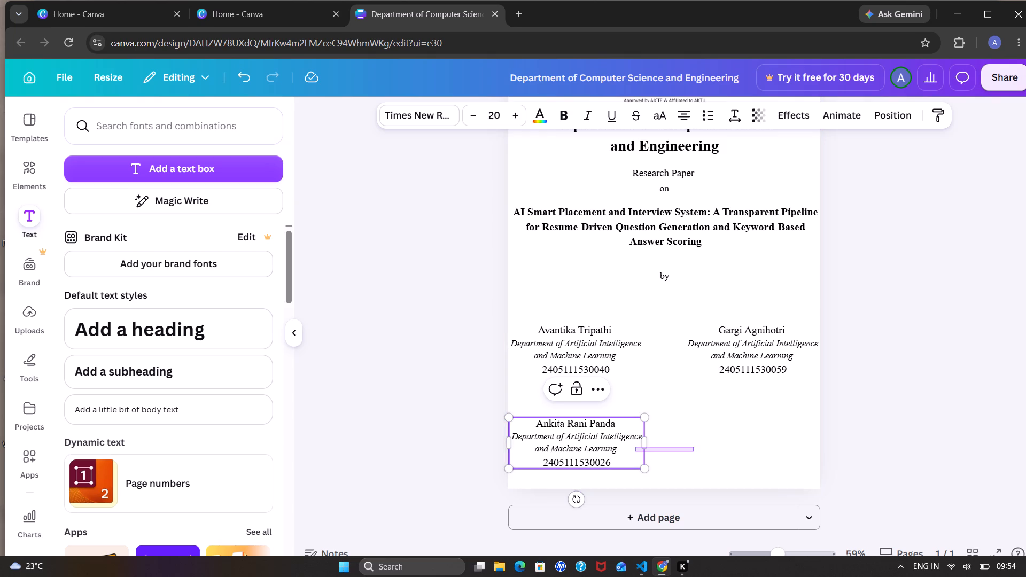
left_click_drag(635, 451, 680, 451)
left_click(680, 451)
Duplicate the third author block and place the copy level with it, directly below the second author block.
left_click(613, 440)
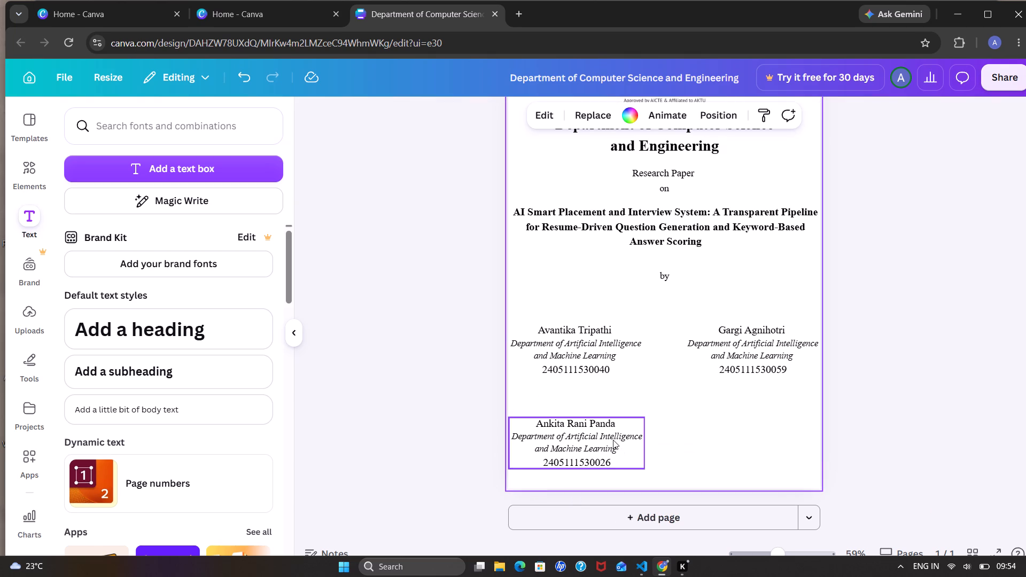
left_click(573, 391)
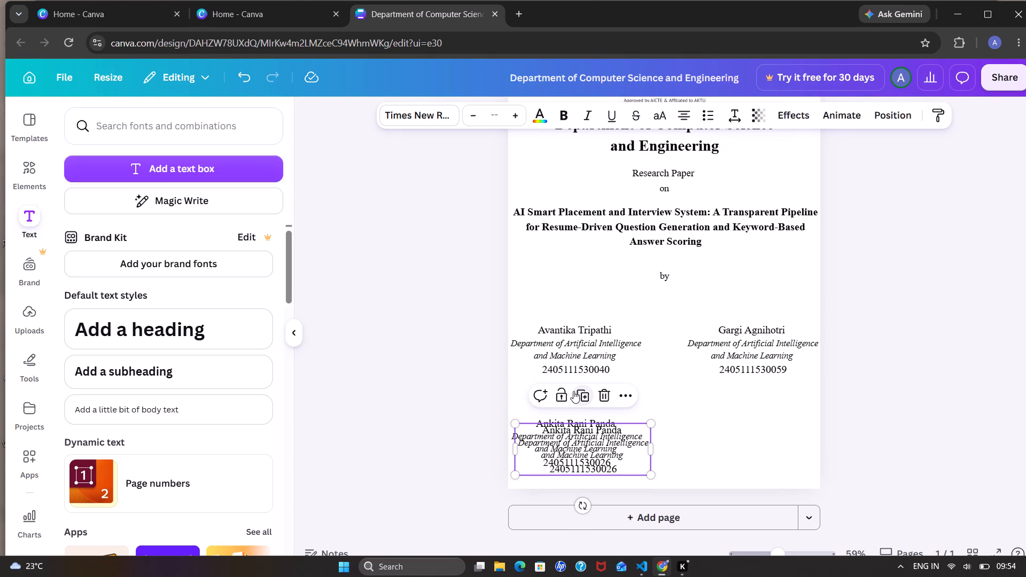
left_click_drag(610, 459, 744, 445)
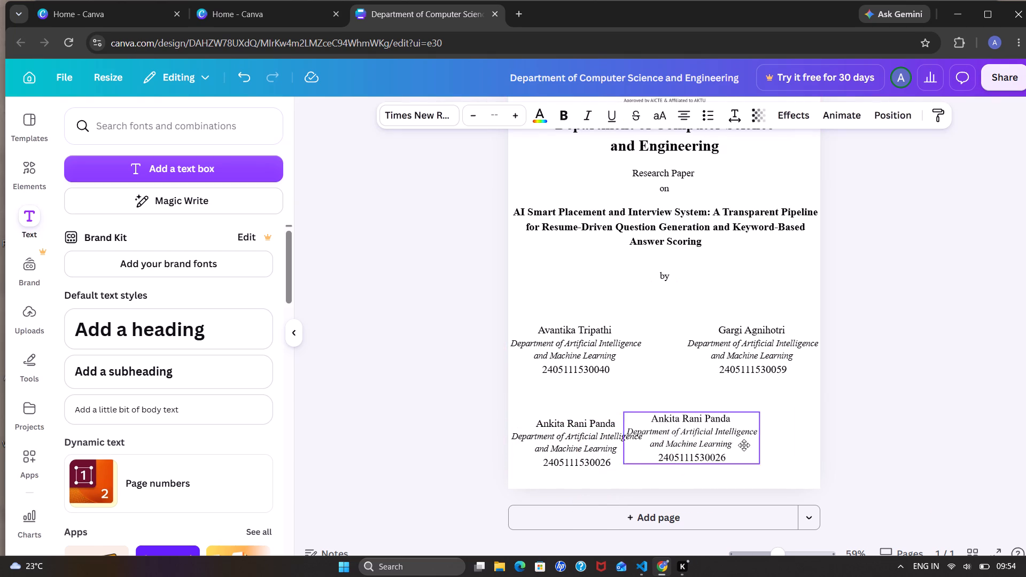
left_click_drag(744, 445, 779, 454)
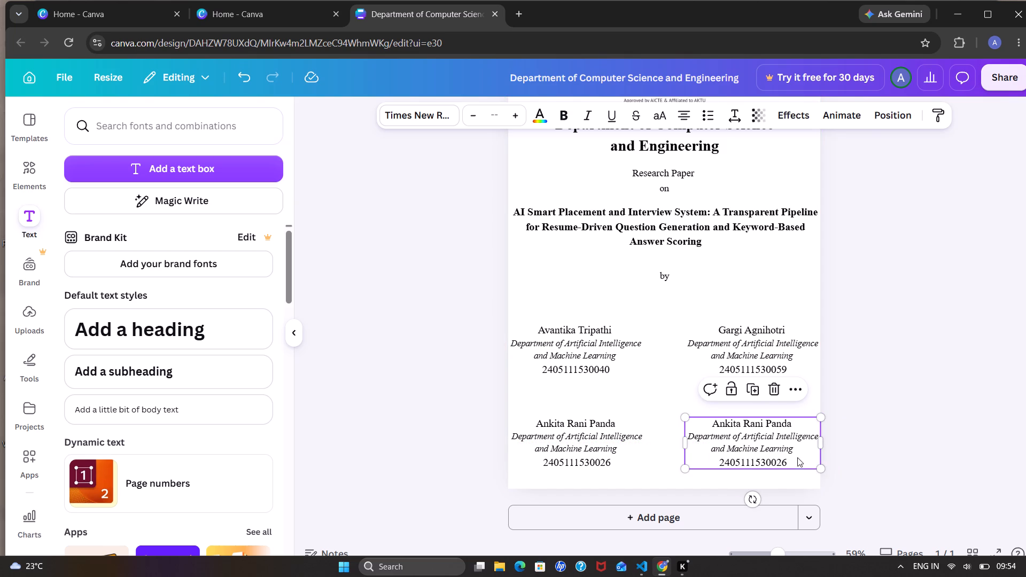
Replace the last two digits of the roll number in the fourth author block with the fourth author's digits.
left_click(797, 459)
left_click(792, 464)
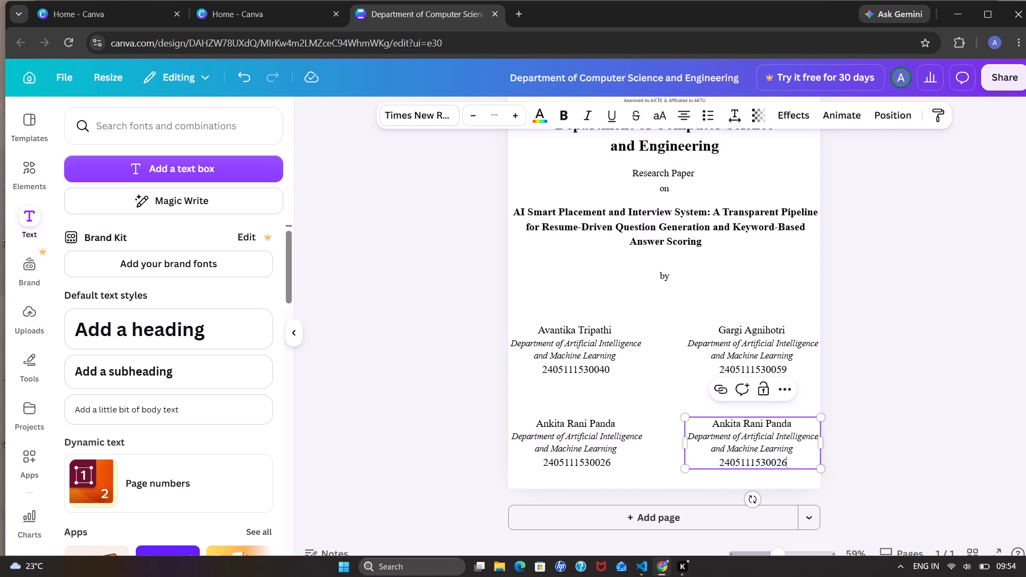
key("BackSpace")
key("BackSpace")
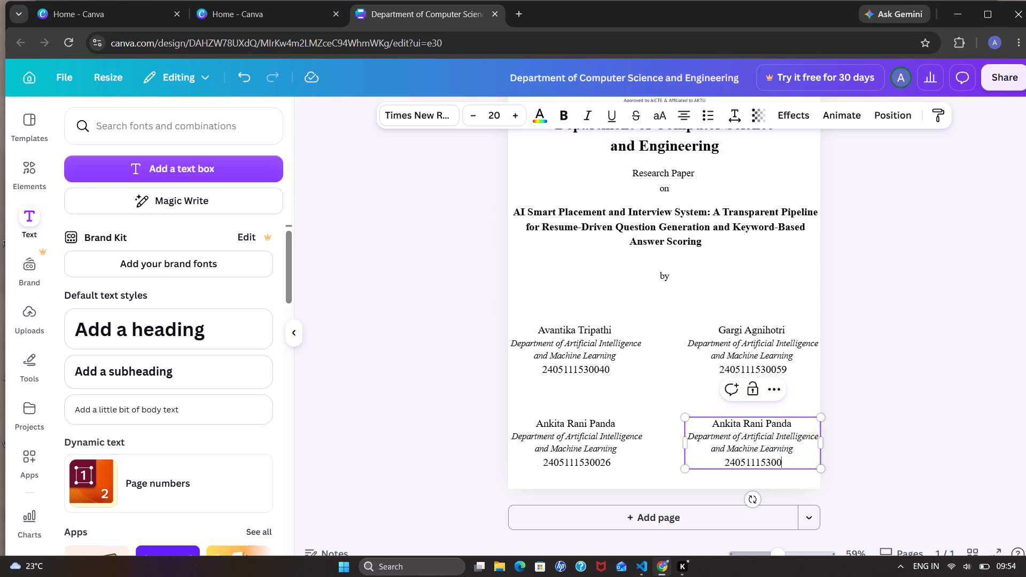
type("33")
Replace the name in the fourth author block with the fourth author's full name and leave text editing.
left_click(793, 422)
key("BackSpace")
key("BackSpace")
key("BackSpace")
key("BackSpace")
key("BackSpace")
key("BackSpace")
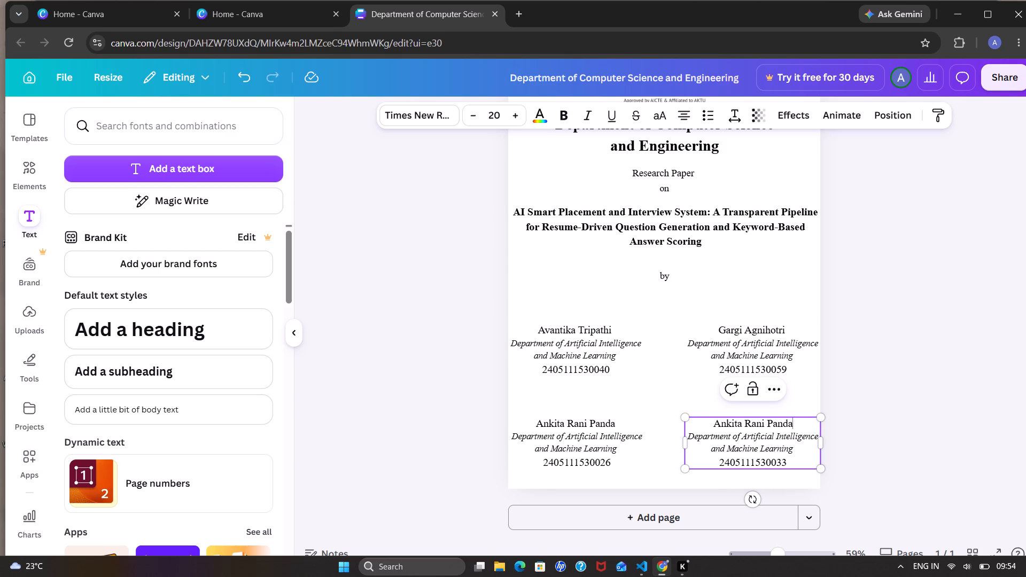
key("BackSpace")
key("BackSpace")
key("BackSpace")
key("BackSpace")
key("BackSpace")
key("BackSpace")
key("BackSpace")
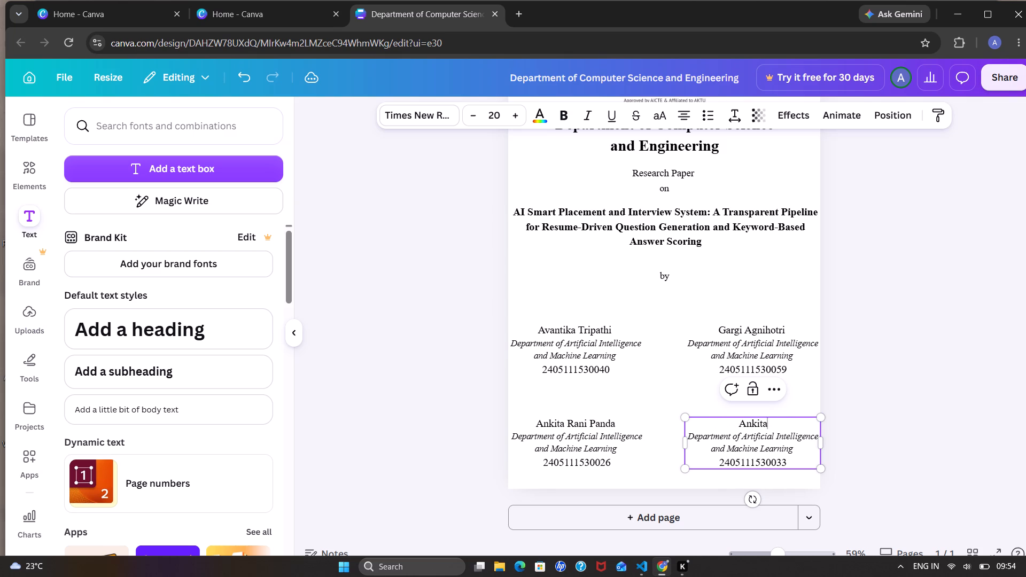
key("BackSpace")
key("BackSpace")
key("BackSpace")
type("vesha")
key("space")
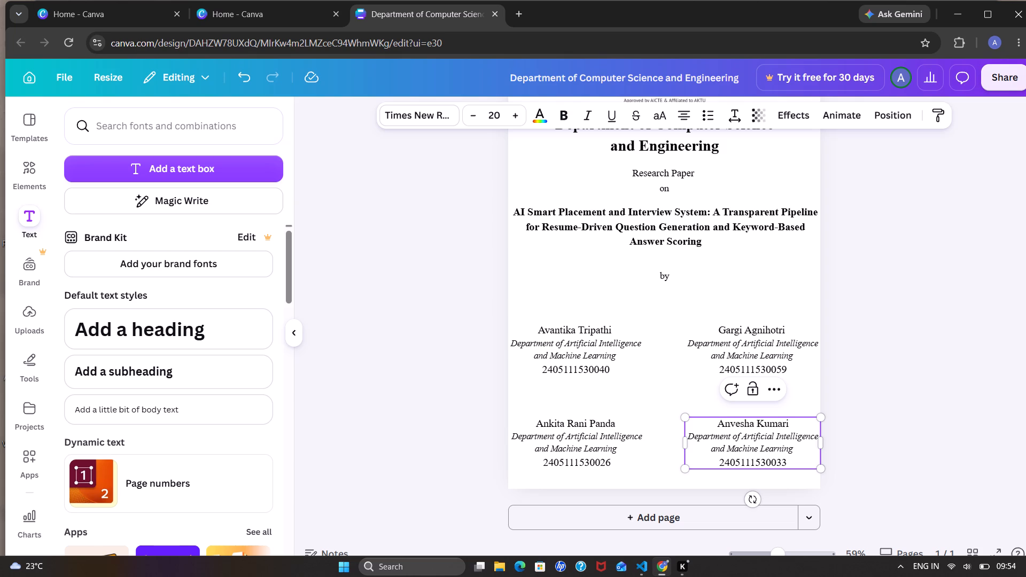
left_click(843, 436)
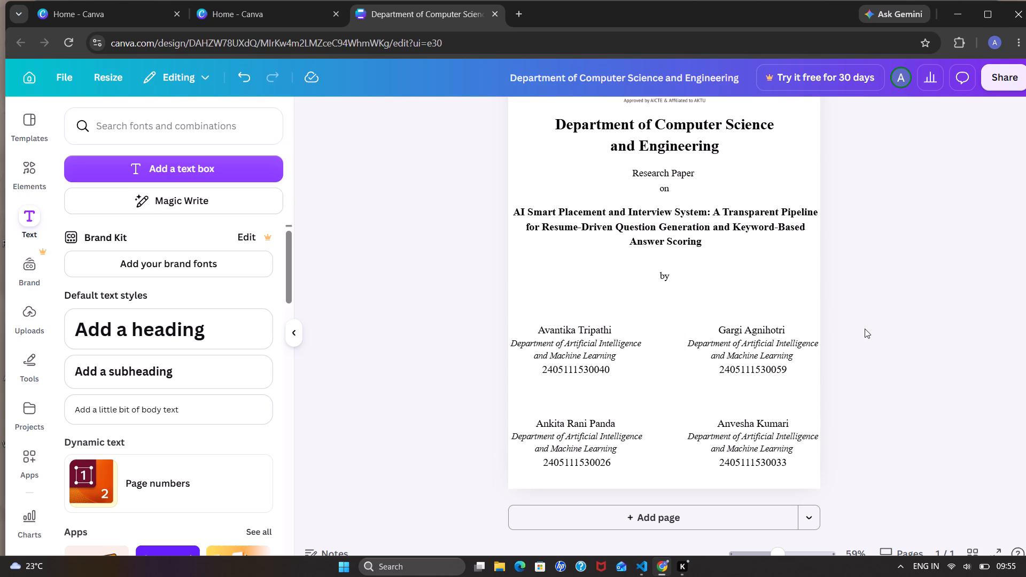
Review the cover page from the logo down to the author blocks, checking the spacing between elements.
scroll(843, 270, "right", 1)
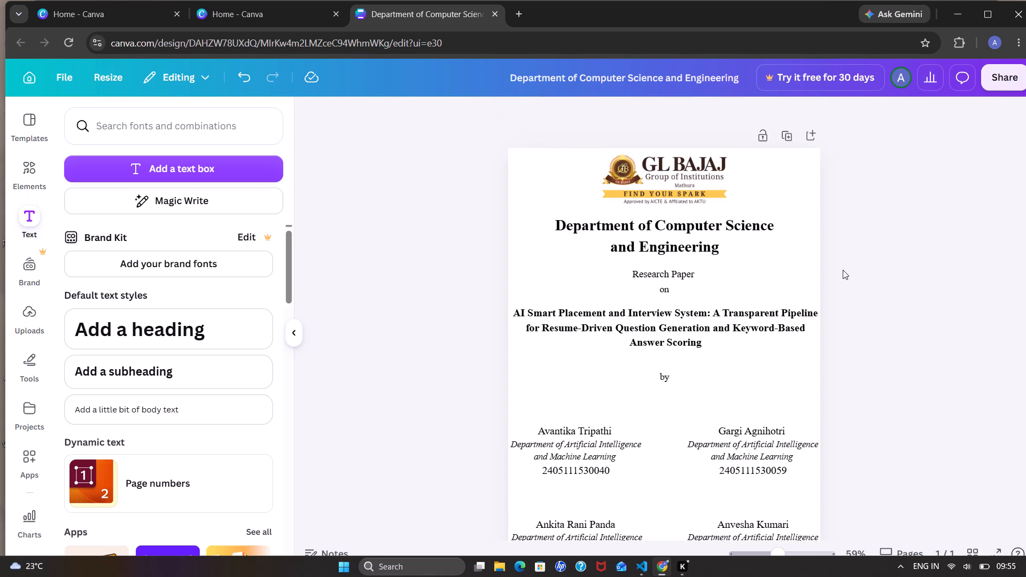
scroll(843, 270, "right", 3)
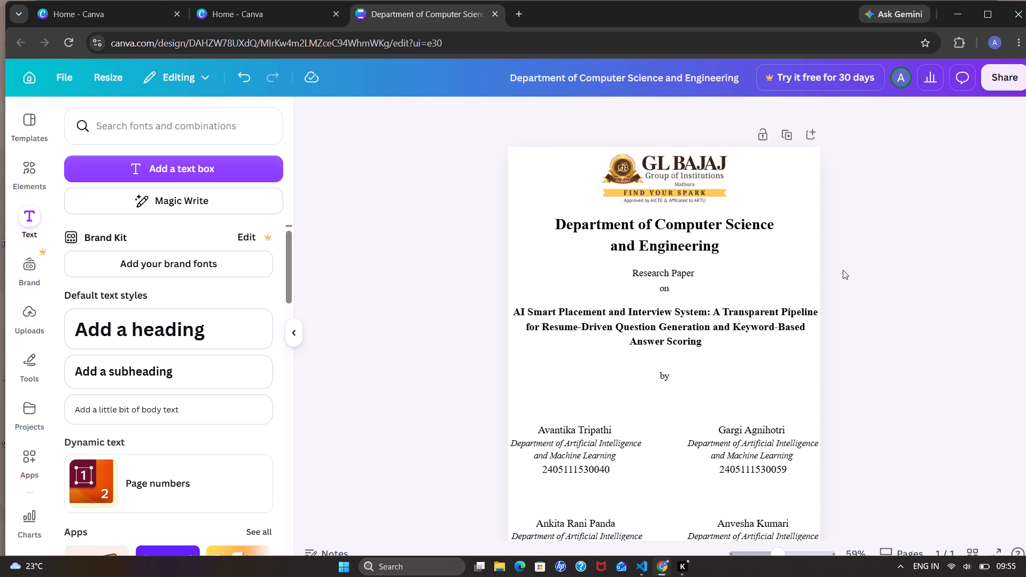
scroll(843, 270, "right", 1)
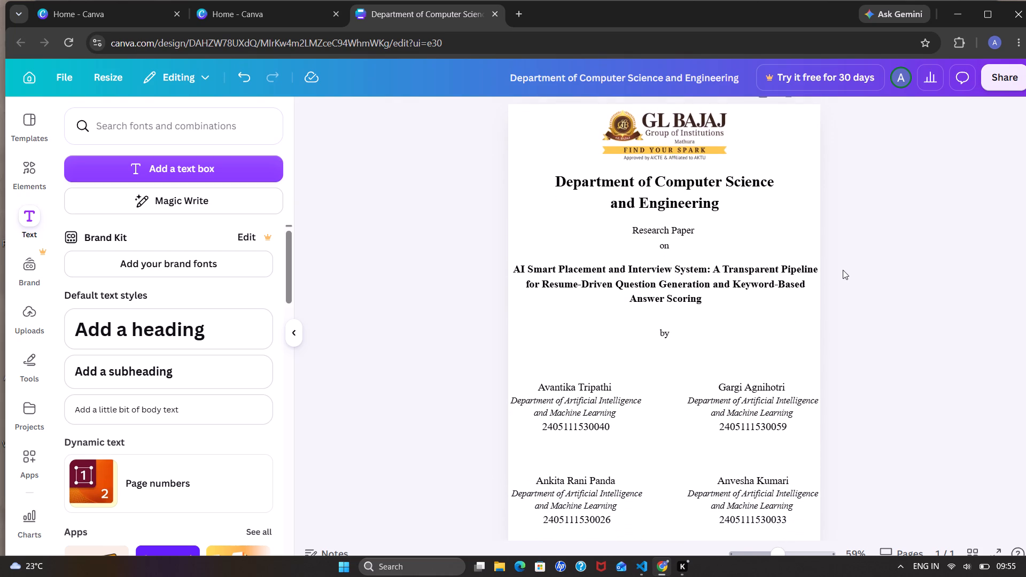
scroll(886, 298, "right", 1)
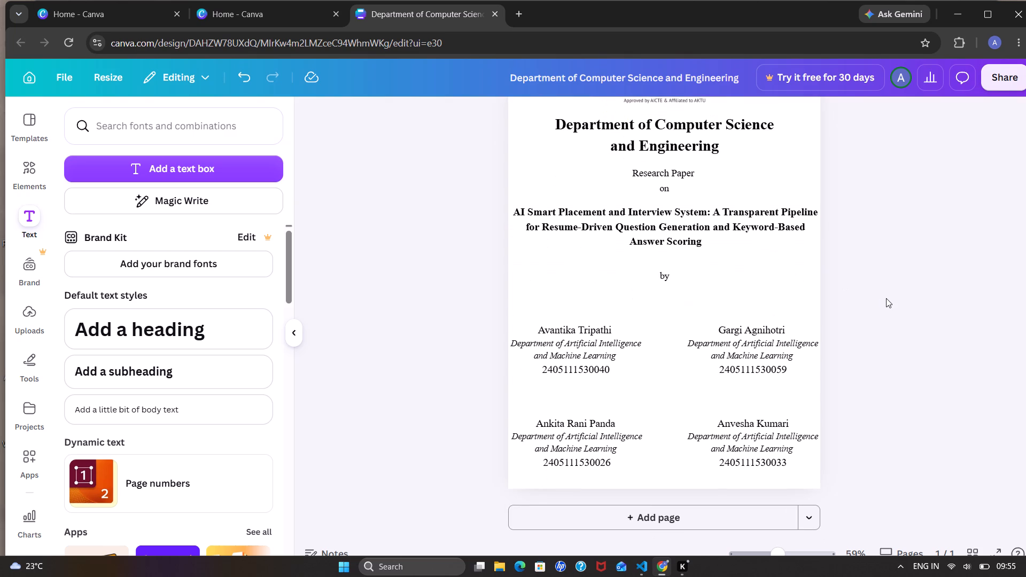
scroll(886, 298, "right", 1)
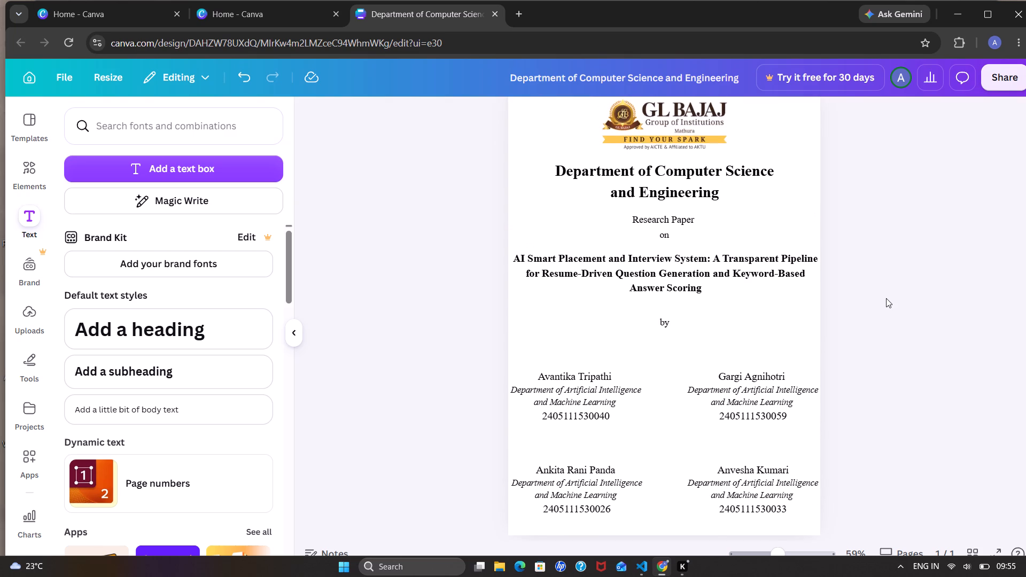
scroll(886, 298, "right", 1)
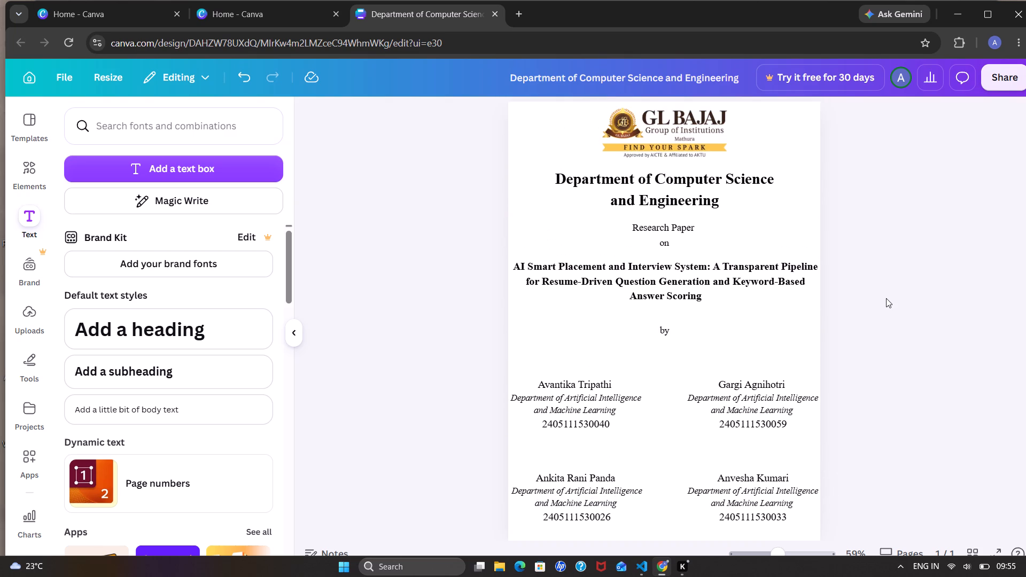
scroll(886, 298, "right", 1)
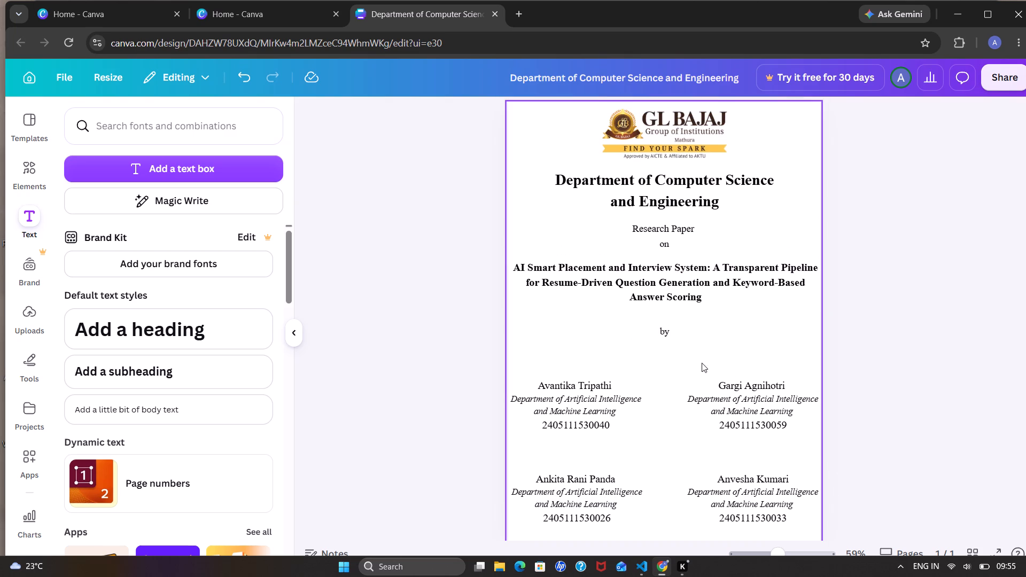
Move the "by" text slightly lower, between the paper title and the author blocks, and deselect it.
left_click(665, 332)
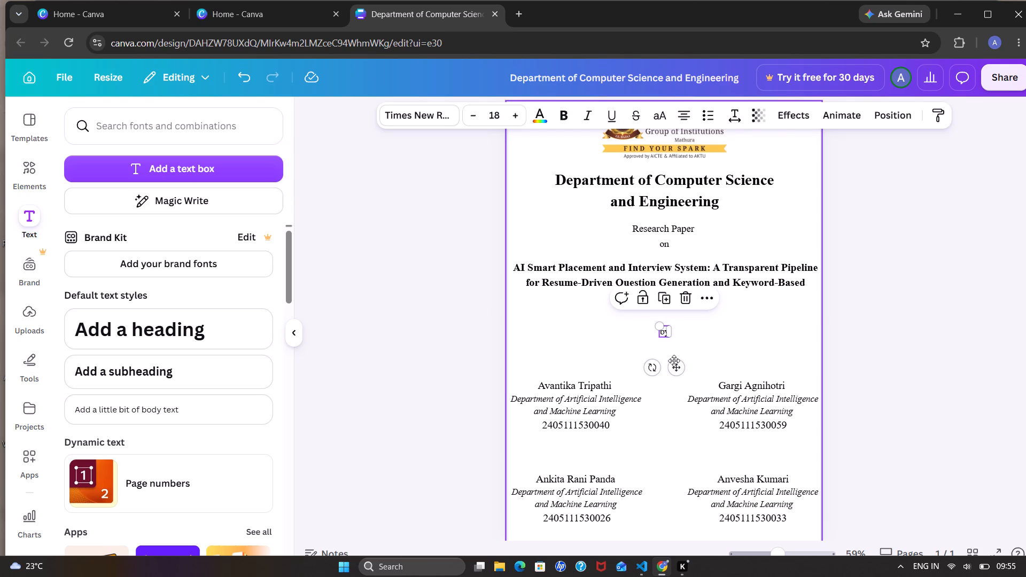
left_click(676, 365)
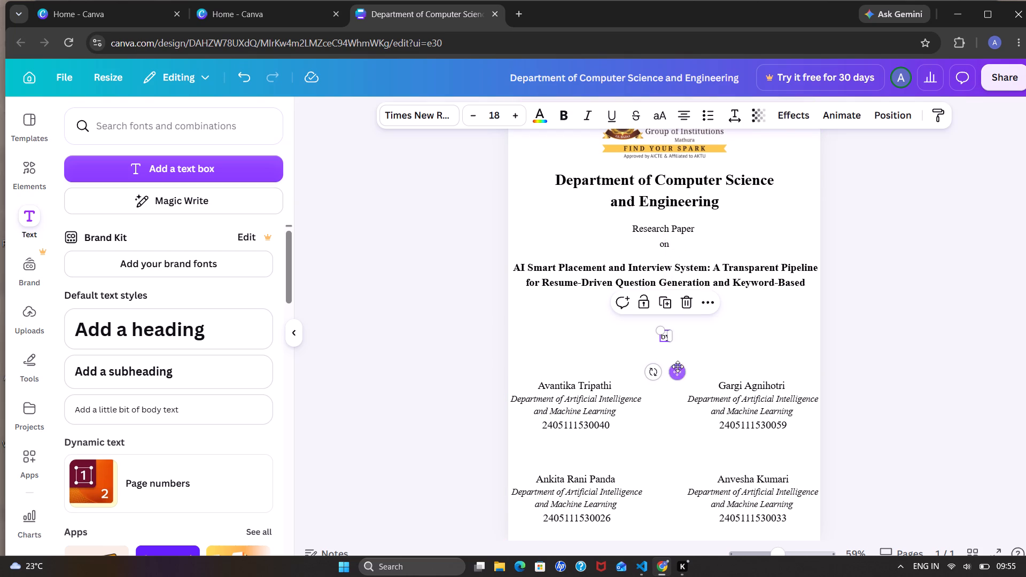
left_click(811, 348)
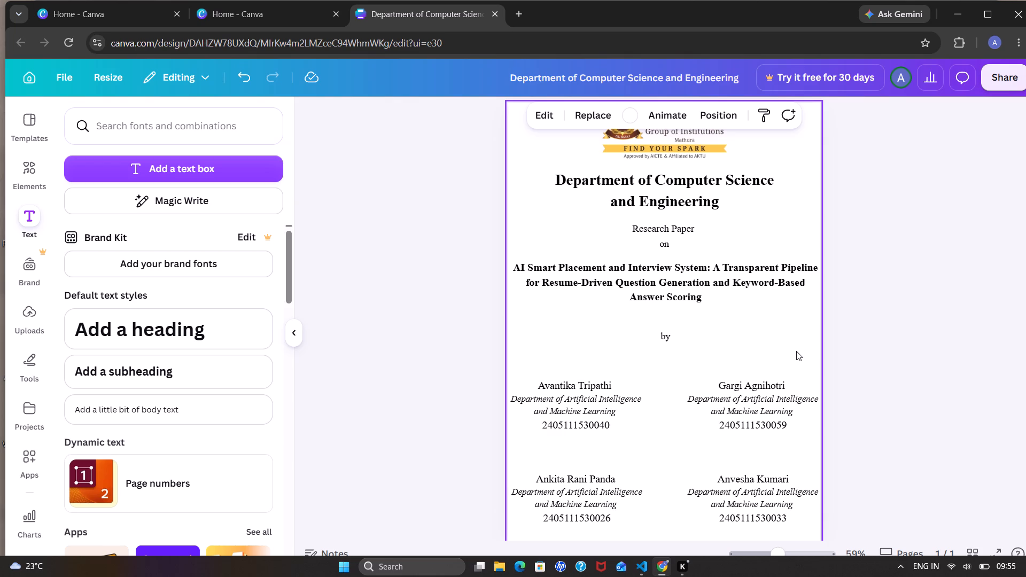
Examine the finished cover page from top to bottom, checking the layout of the heading, title and author grid.
scroll(796, 351, "down", 2)
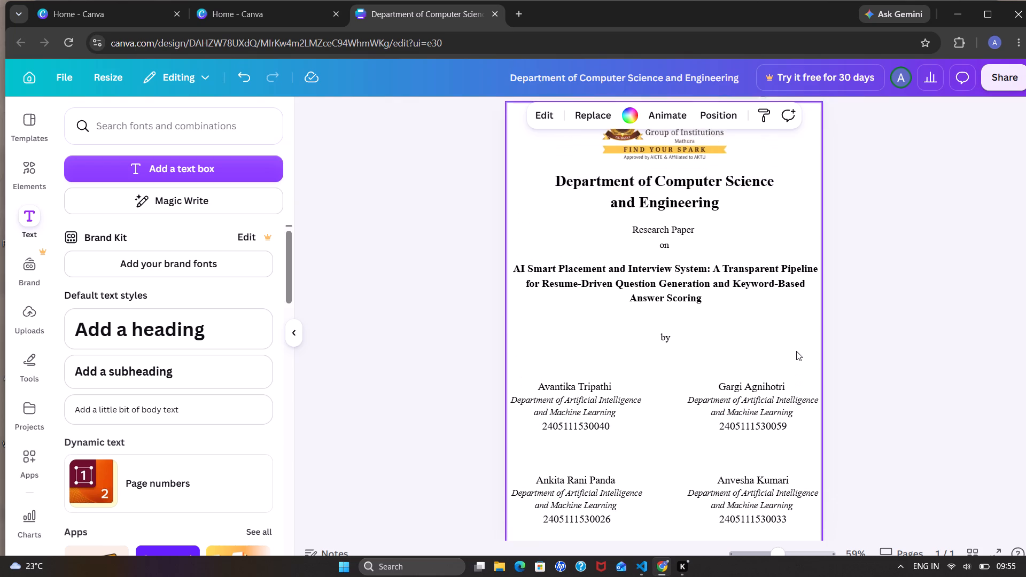
scroll(796, 351, "down", 1)
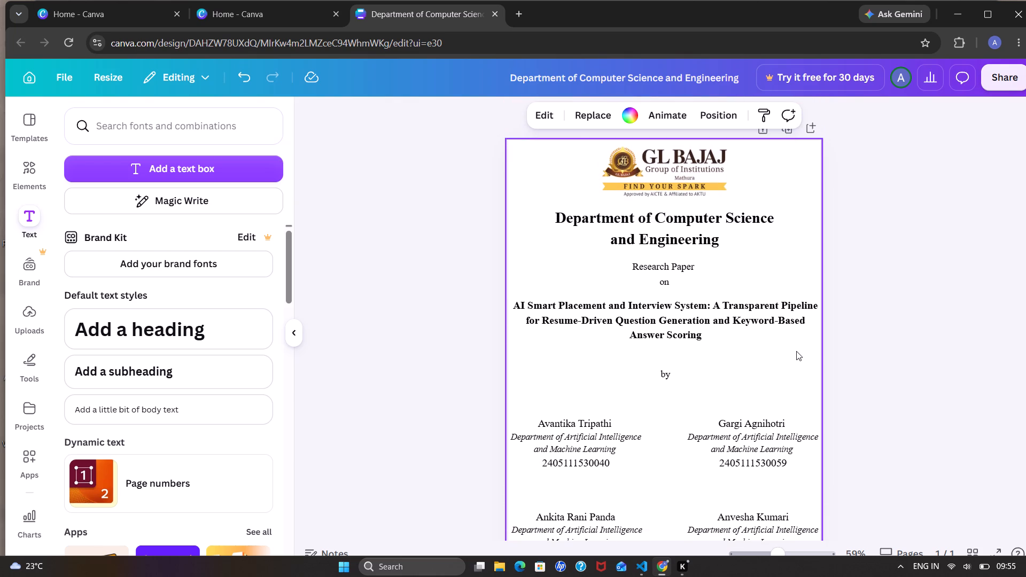
scroll(796, 351, "down", 3)
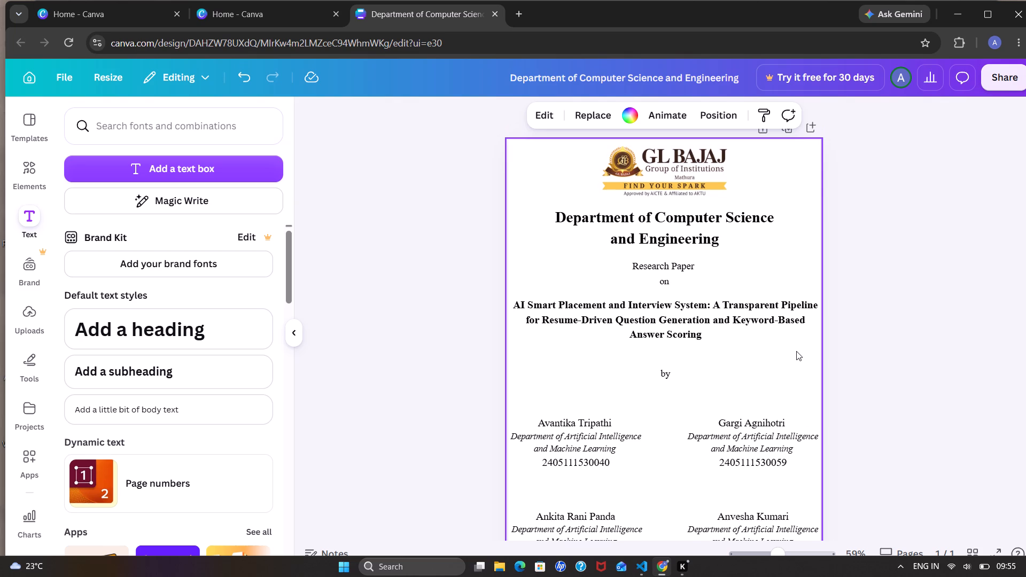
scroll(796, 351, "down", 2)
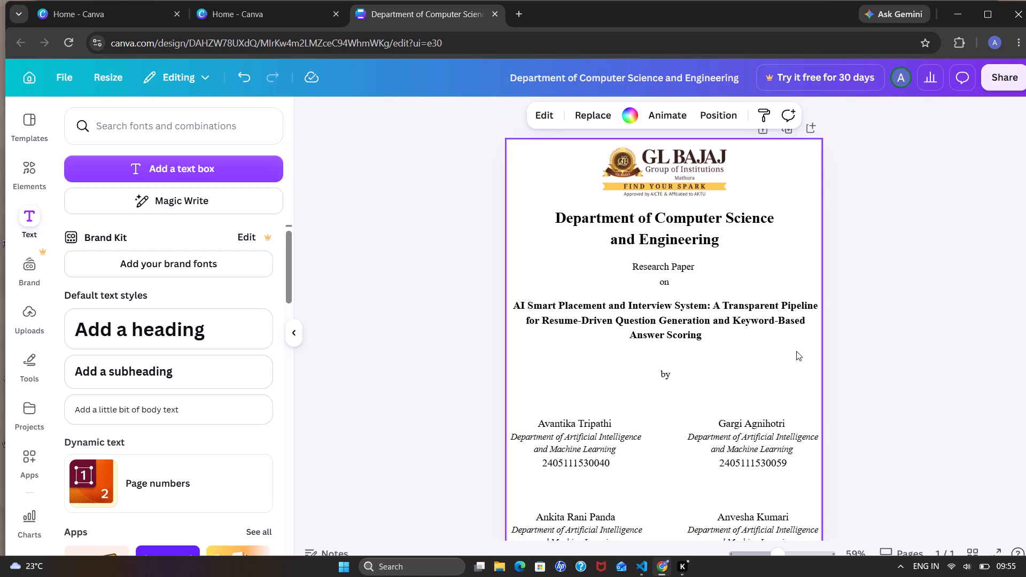
scroll(796, 351, "down", 1)
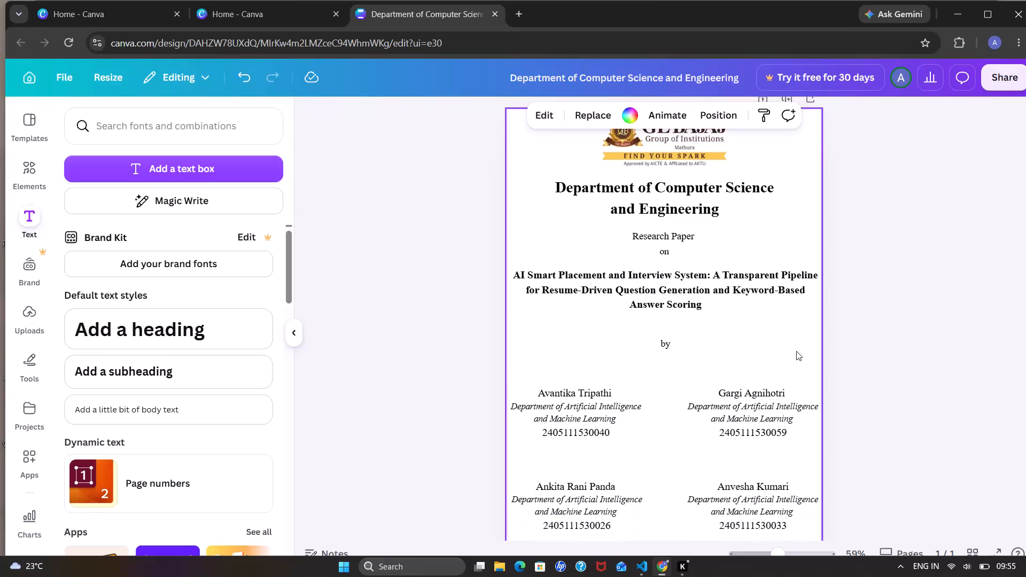
scroll(796, 351, "down", 1)
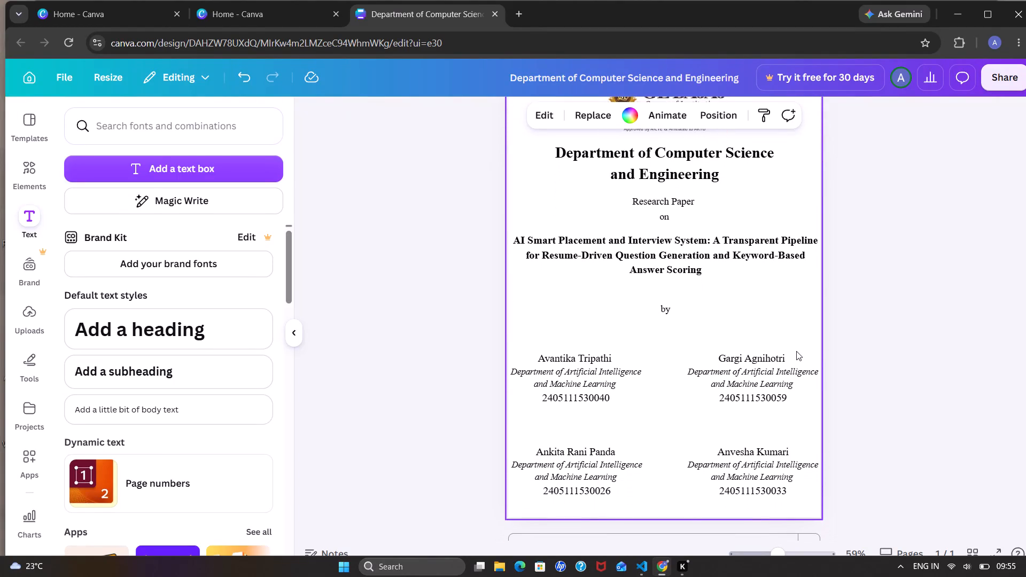
scroll(796, 351, "down", 2)
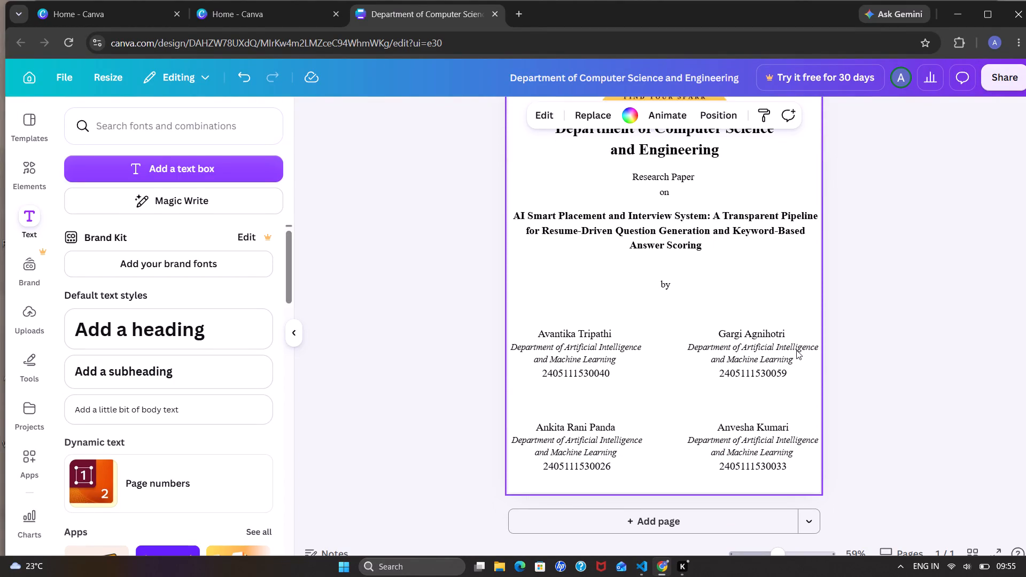
scroll(796, 350, "down", 1)
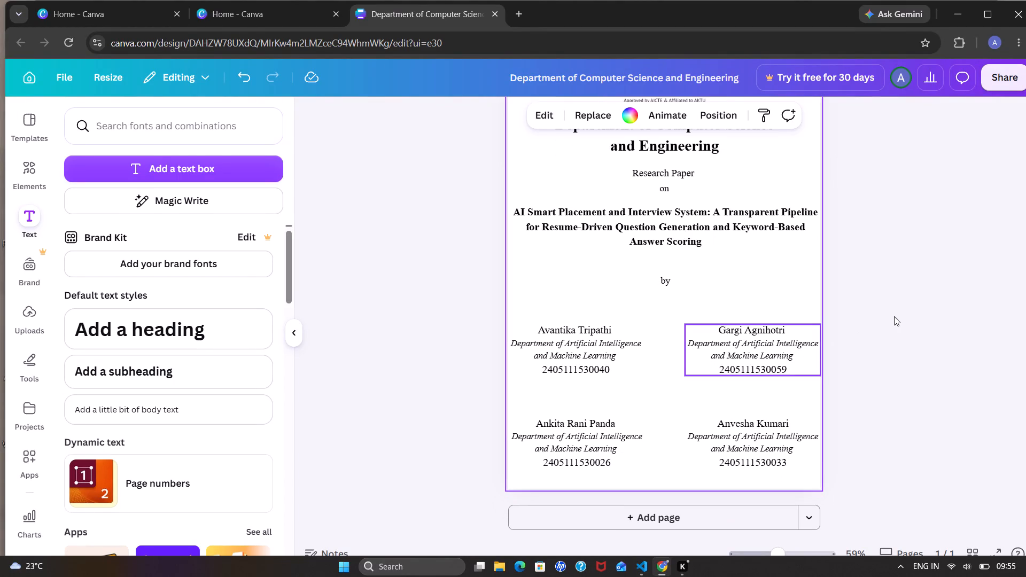
left_click(894, 316)
scroll(894, 316, "right", 1)
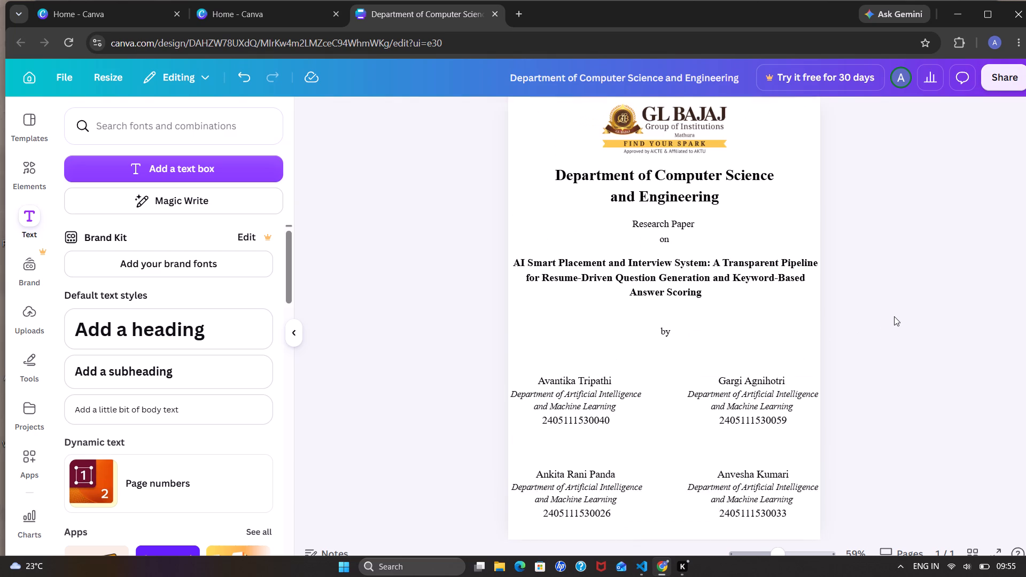
scroll(894, 316, "right", 1)
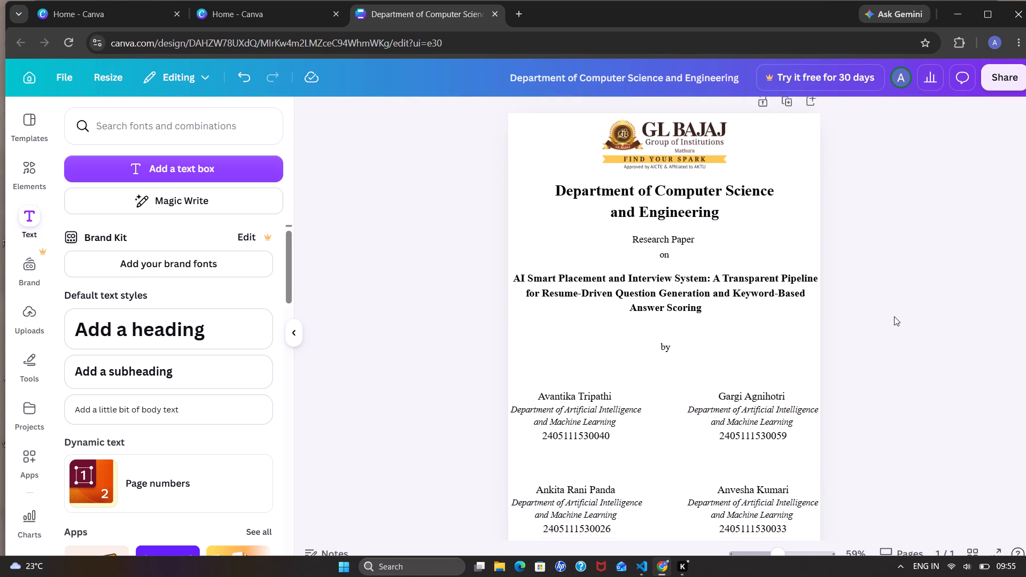
scroll(894, 316, "right", 1)
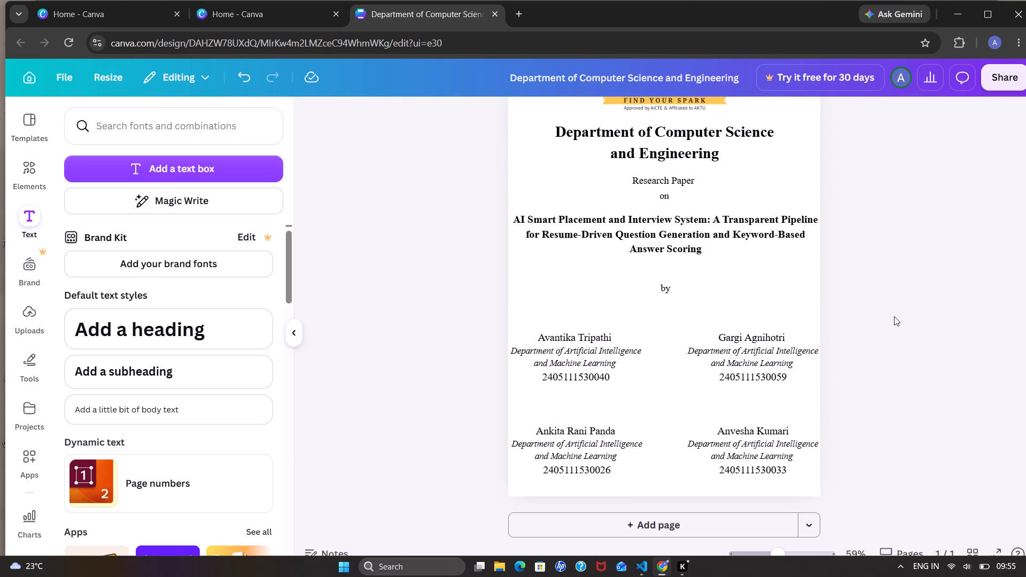
scroll(894, 316, "right", 1)
Download the cover page design as a PDF Standard file.
left_click(1005, 85)
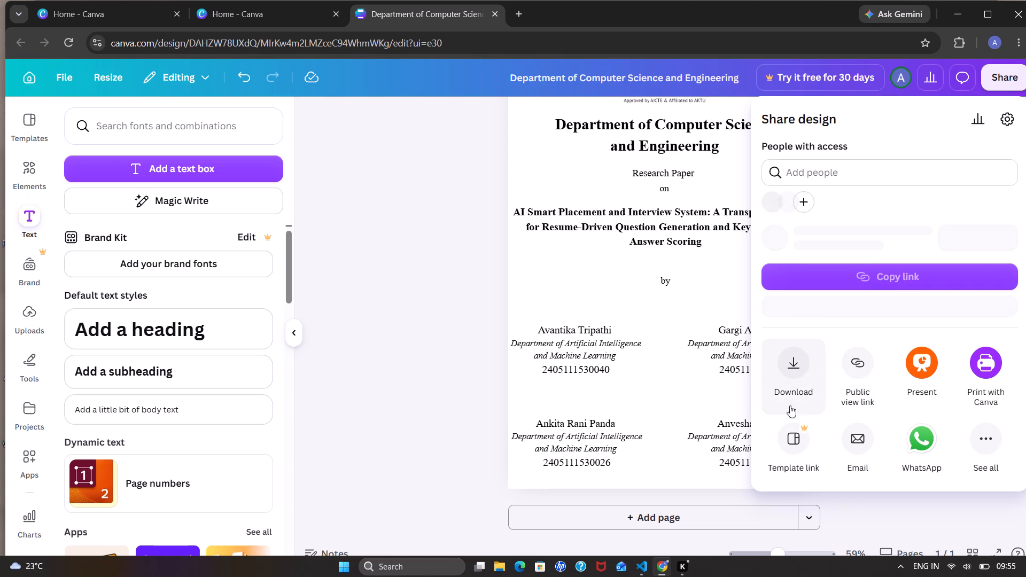
left_click(792, 380)
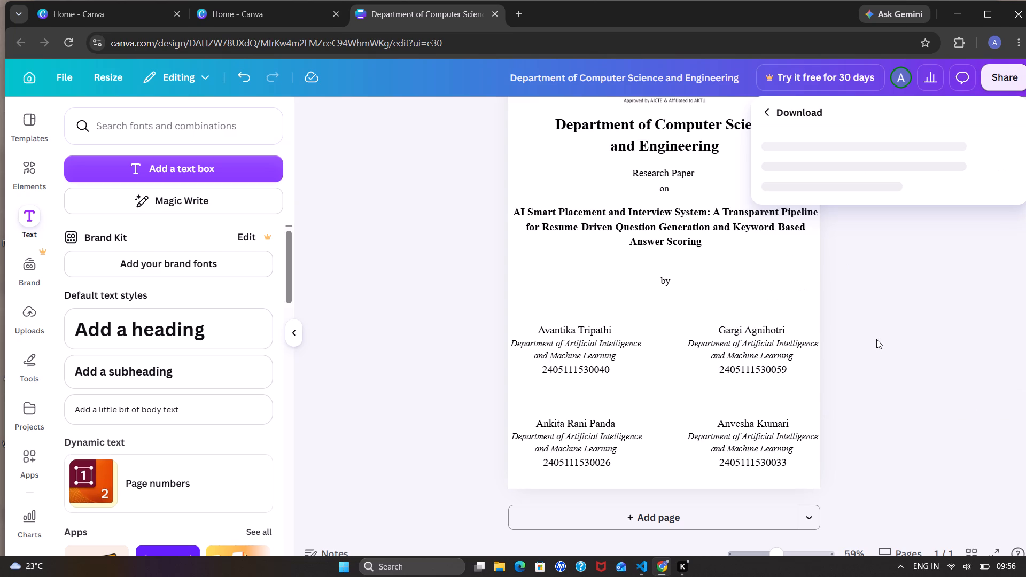
left_click(876, 339)
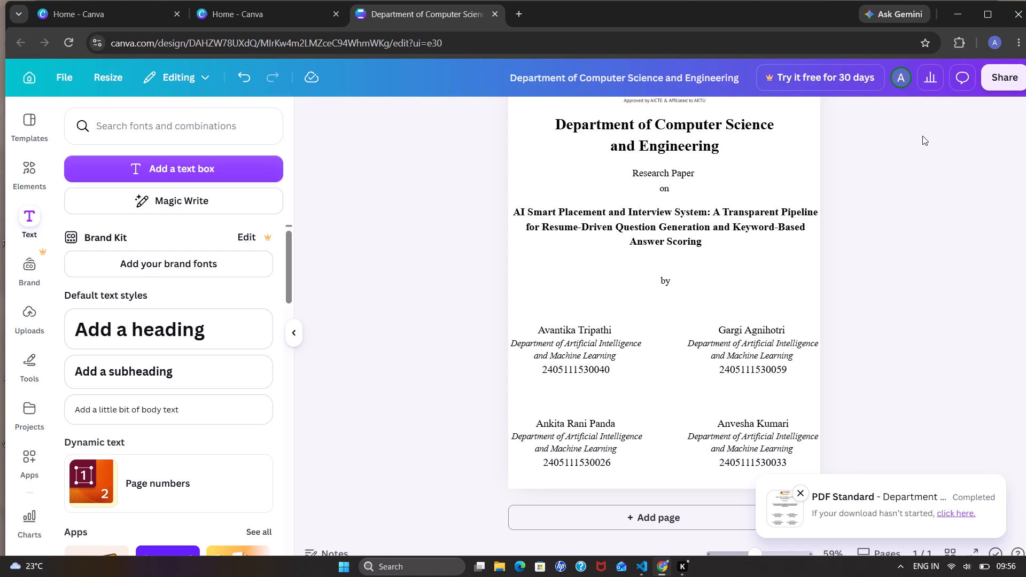
Open the WhatsApp desktop app.
left_click(439, 566)
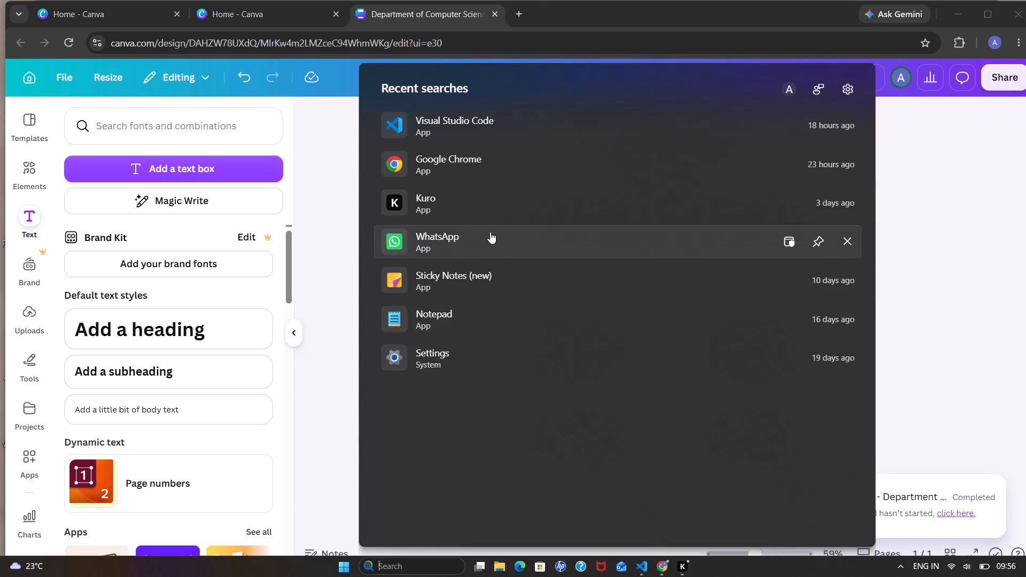
left_click(490, 234)
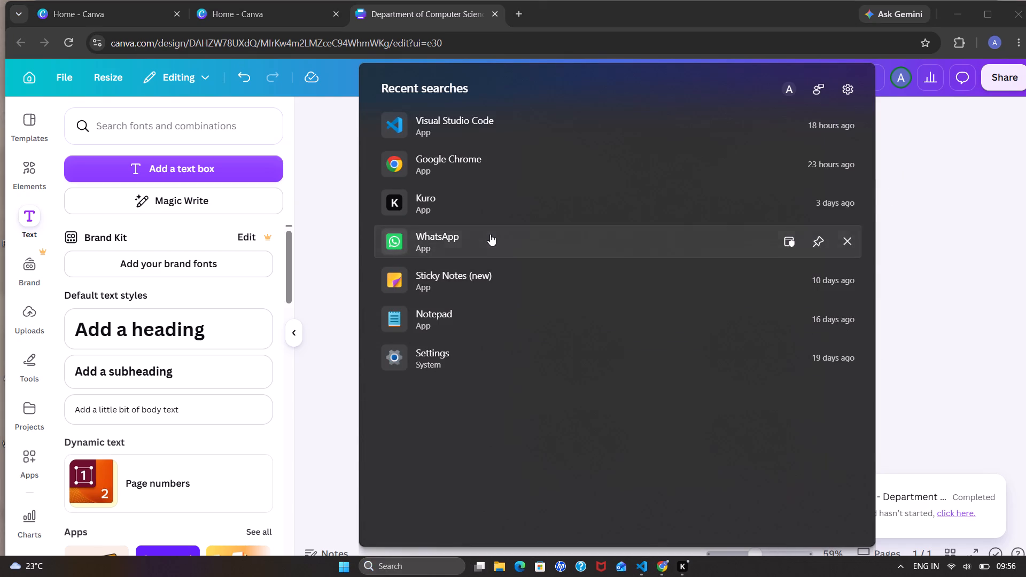